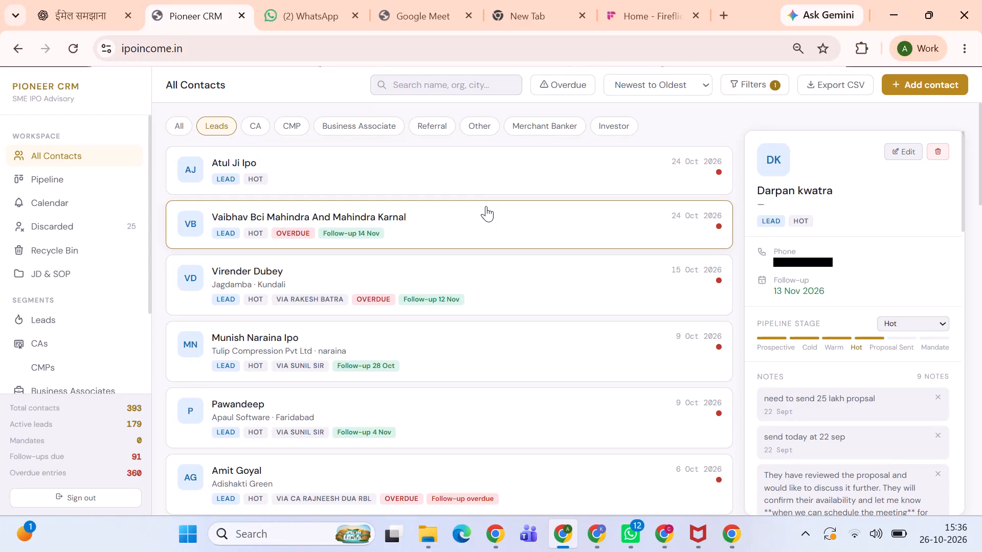
Change the leads list's stage filter to Any stage and apply it.
click(766, 86)
click(646, 134)
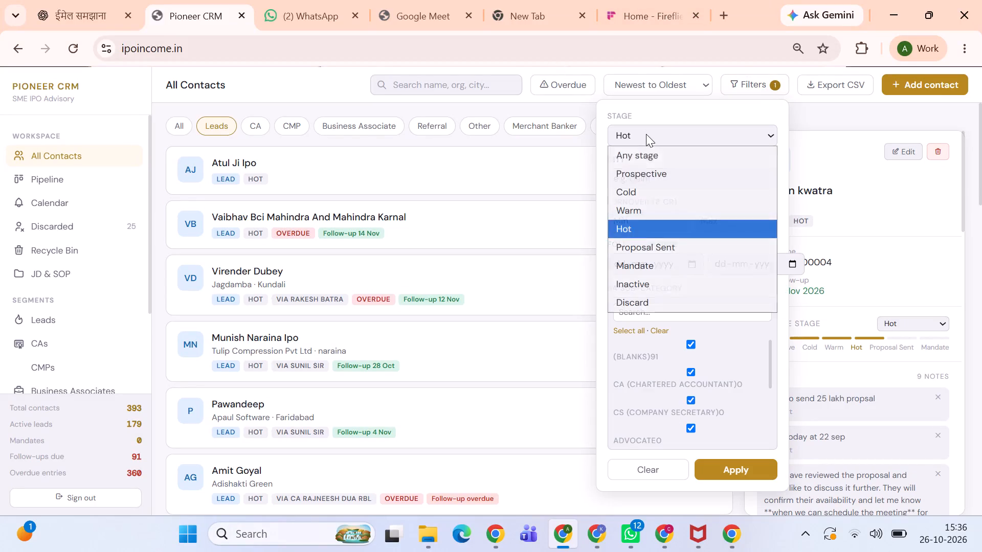
click(665, 154)
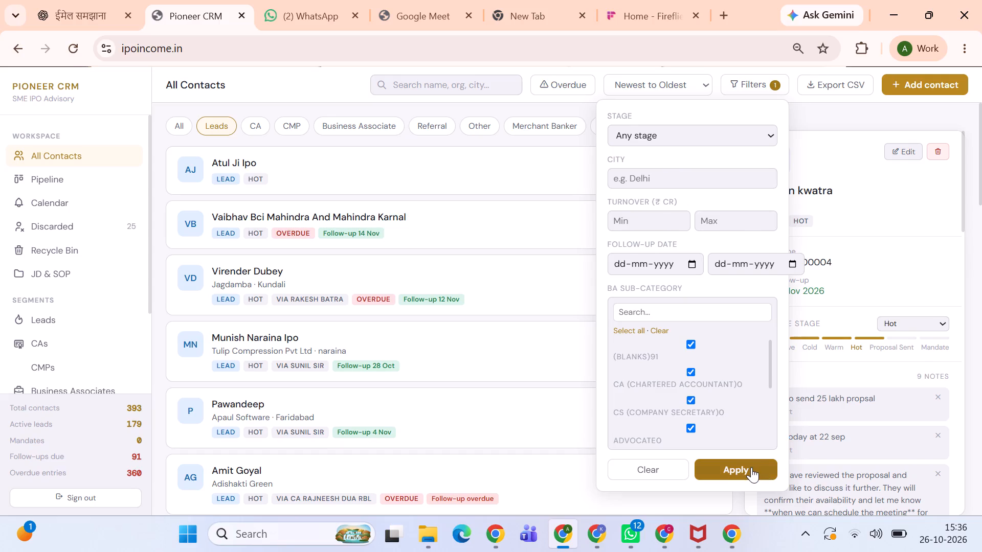
click(751, 467)
Search the contacts for "kottail" and open the matching lead to review its follow-up, notes and activity log.
click(481, 84)
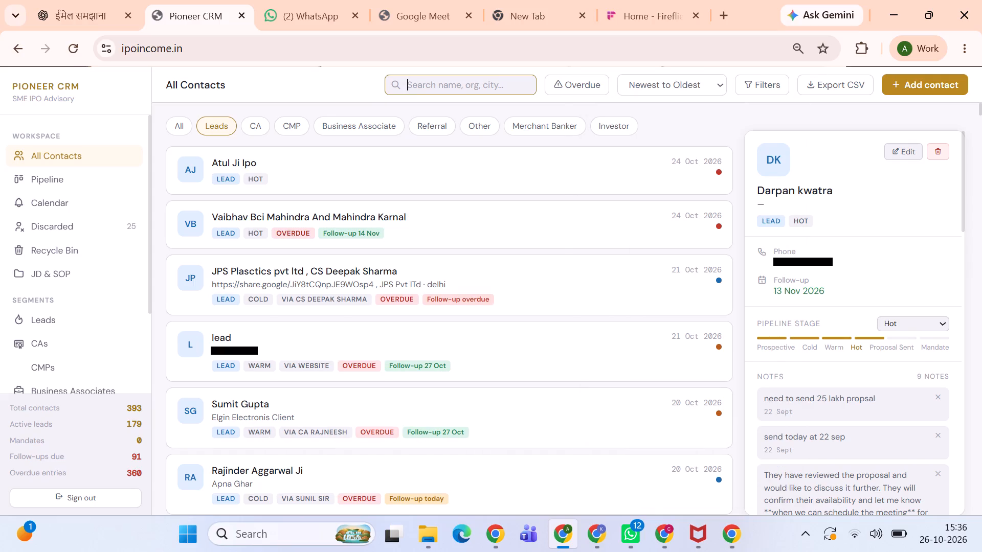
text(kottail)
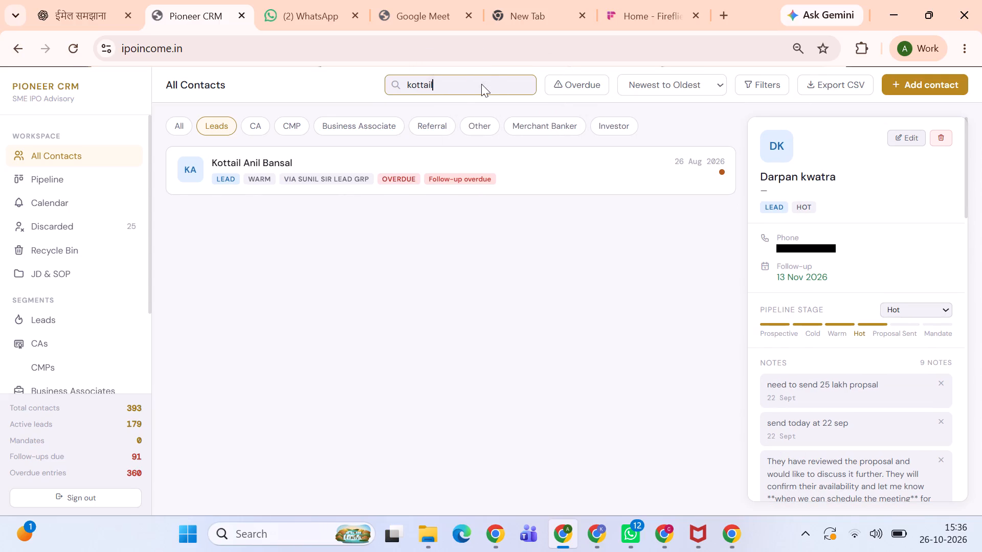
click(595, 175)
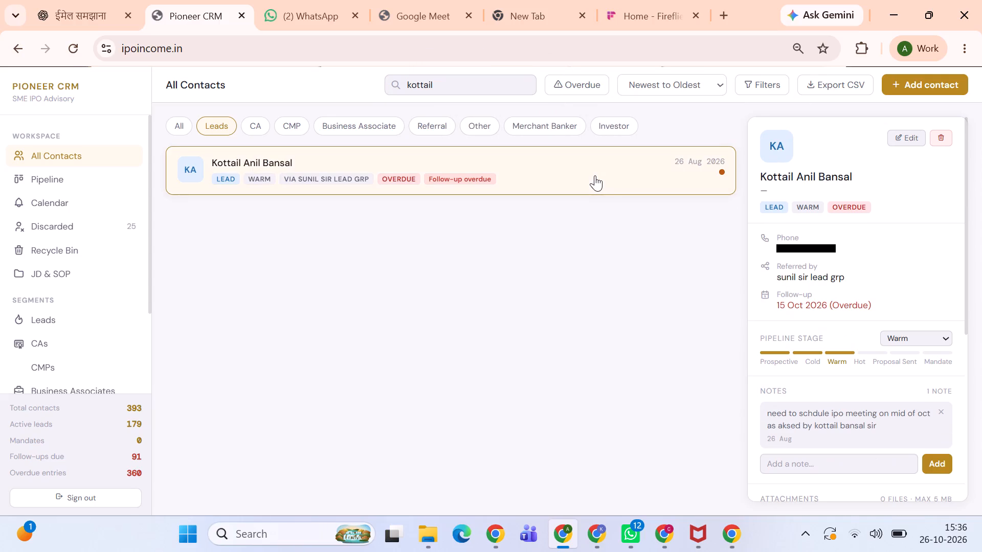
scroll(897, 210, down, 2)
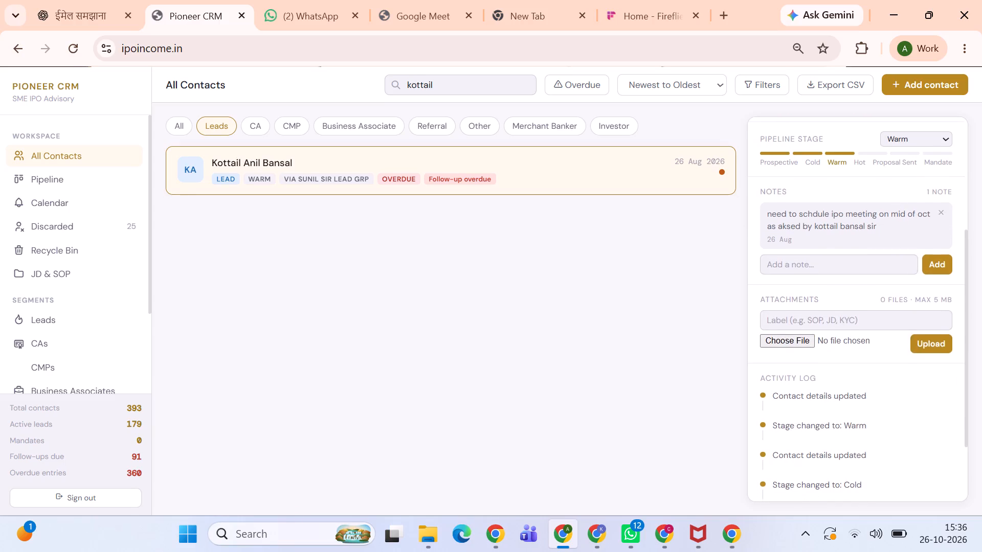
scroll(897, 210, up, 2)
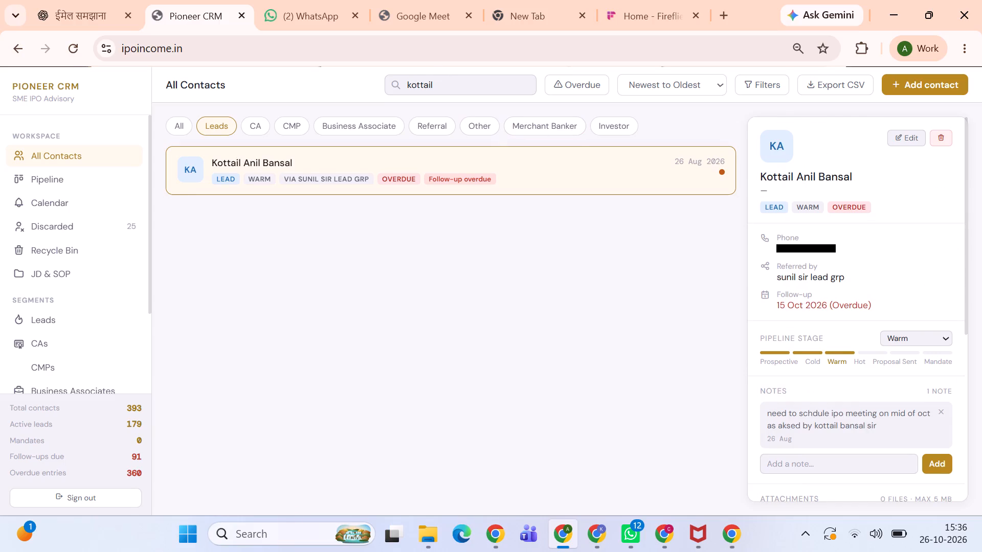
Clear the contact search text to list all leads again.
click(447, 80)
key(BackSpace)
key(BackSpace)
key(BackSpace)
key(BackSpace)
key(BackSpace)
key(BackSpace)
key(BackSpace)
key(BackSpace)
key(BackSpace)
key(BackSpace)
key(BackSpace)
key(BackSpace)
key(BackSpace)
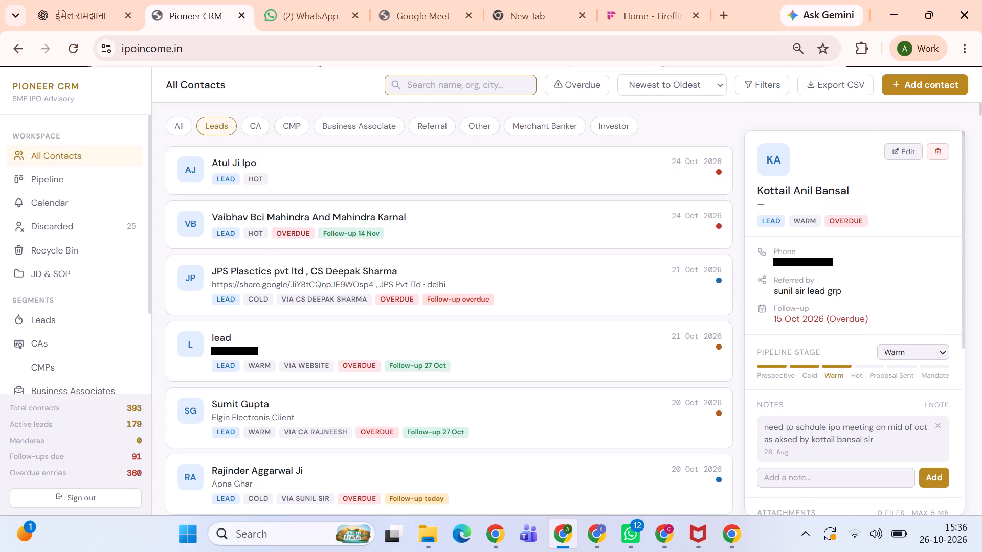
Filter the leads list by the Hot stage and apply it.
click(745, 79)
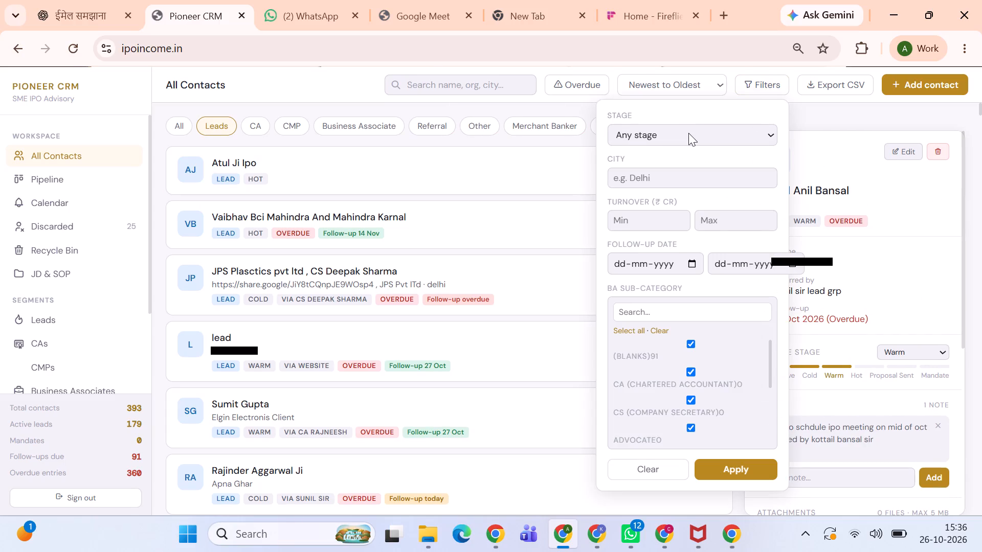
click(688, 133)
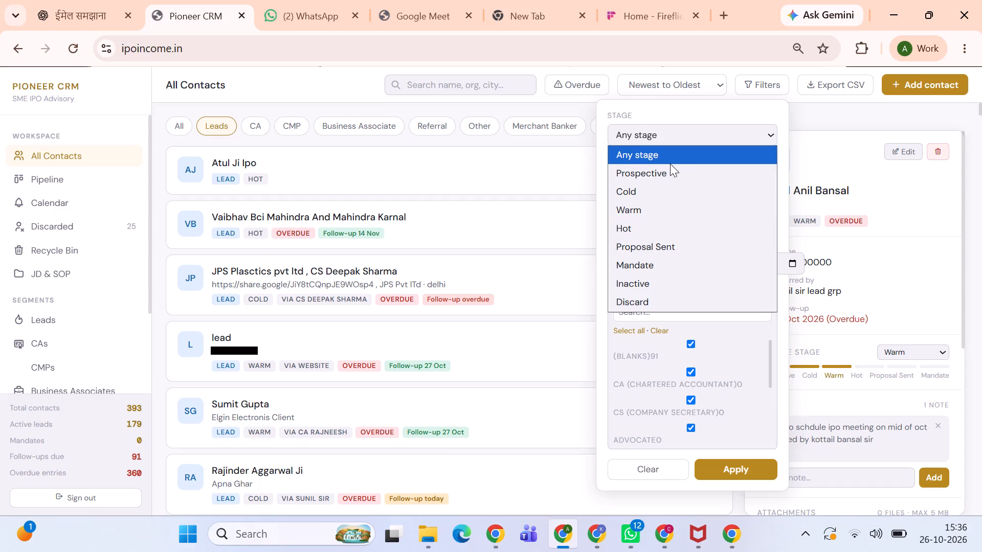
click(671, 227)
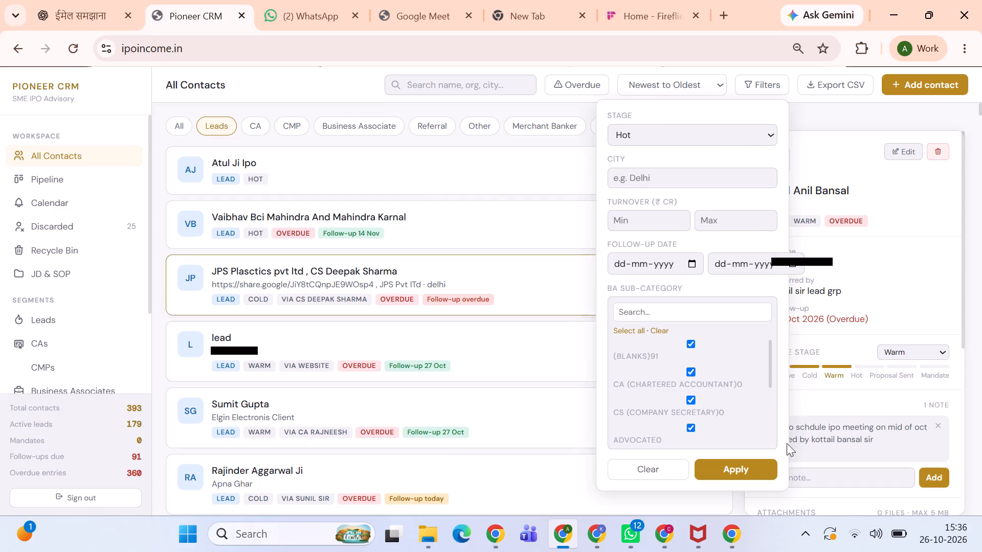
click(764, 473)
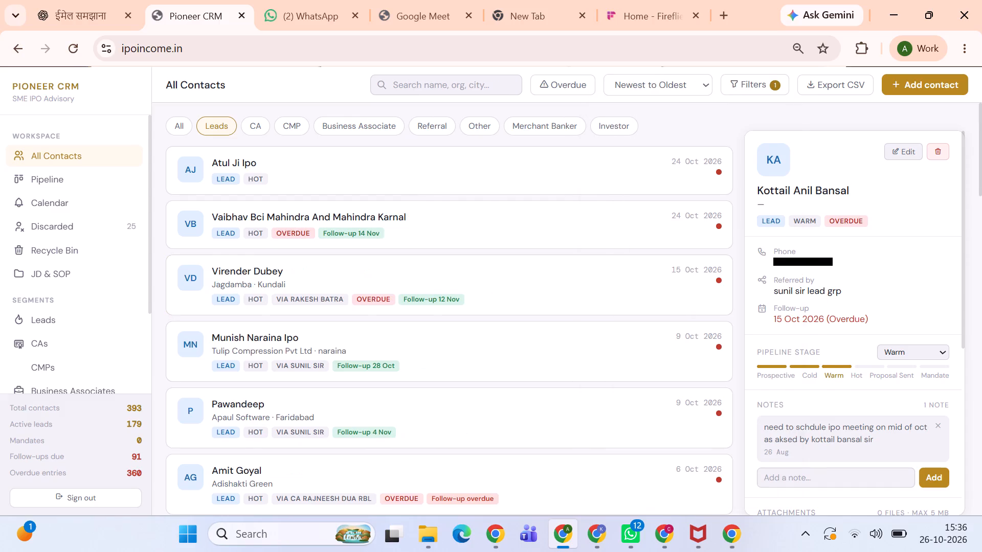
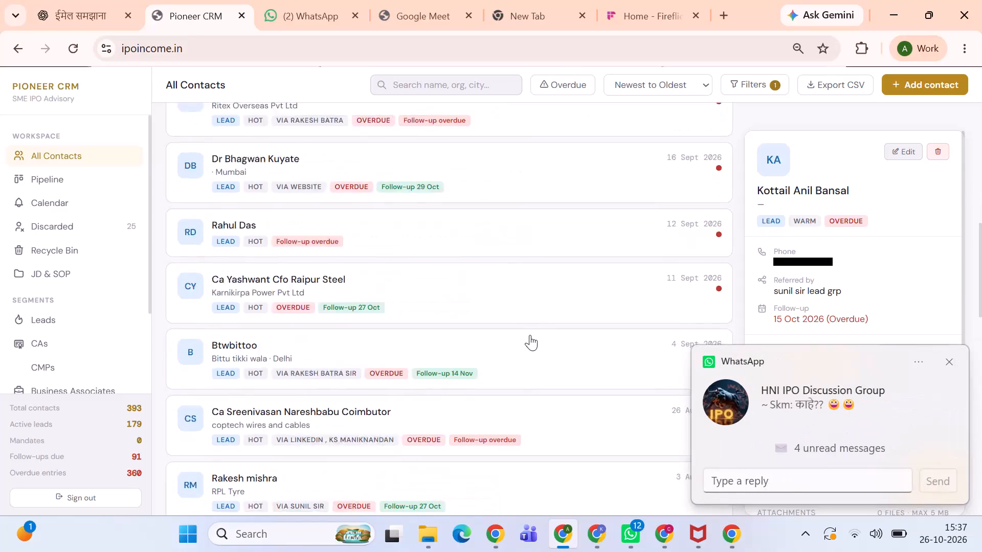
Look through the Hot-stage leads in the contacts list, checking their follow-up dates and overdue tags.
scroll(530, 335, down, 8)
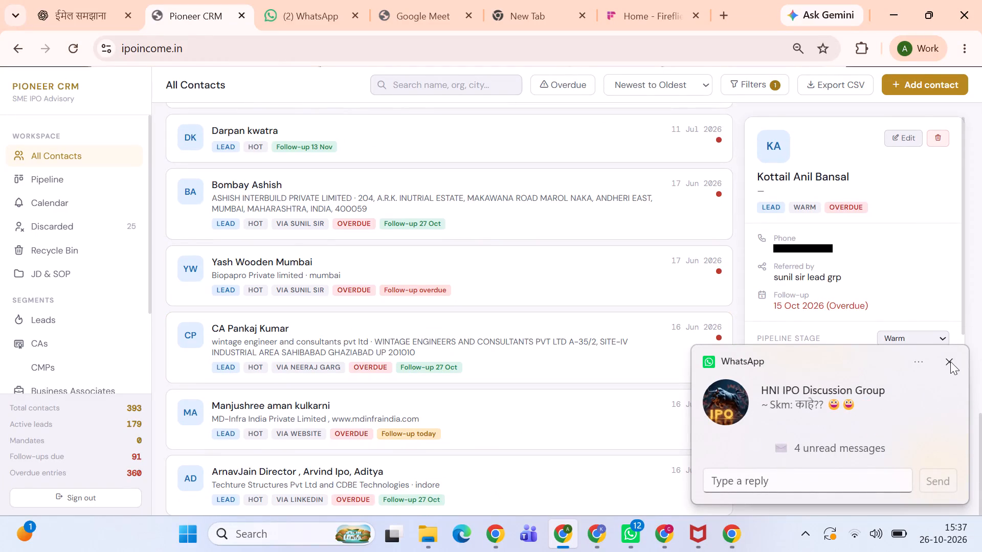
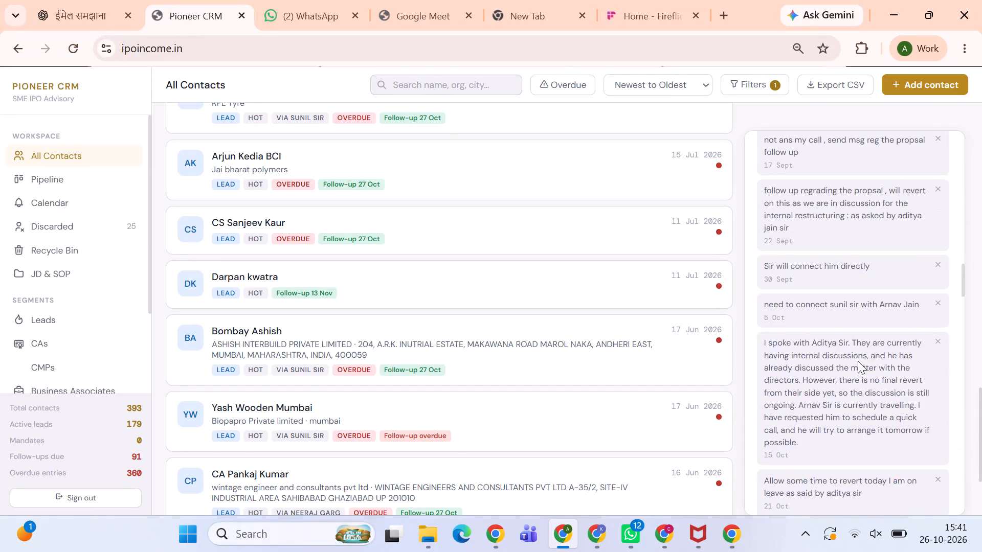
Start a new note reading "take" in the open lead's activity log, dismissing the WhatsApp notification that covers it.
scroll(858, 361, up, 1)
scroll(858, 361, down, 1)
click(812, 446)
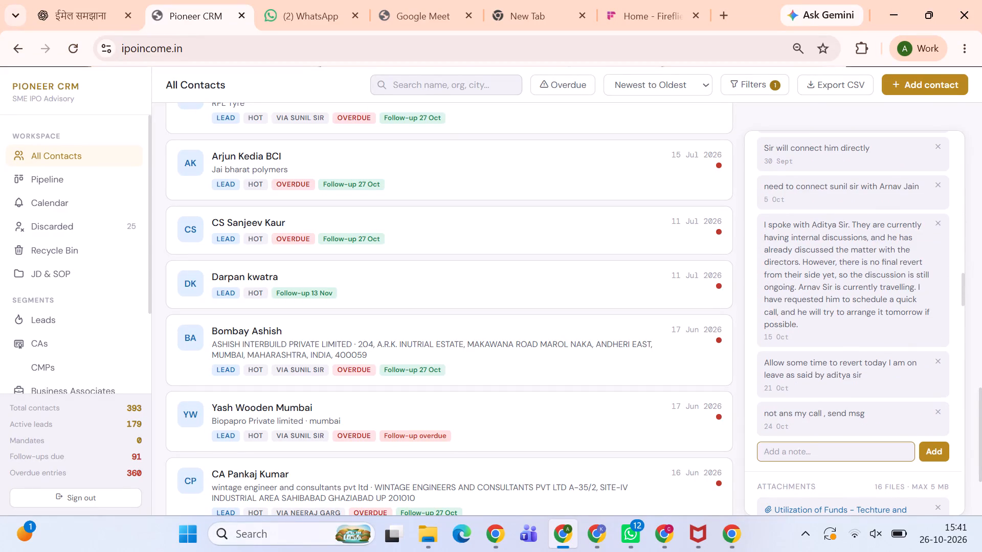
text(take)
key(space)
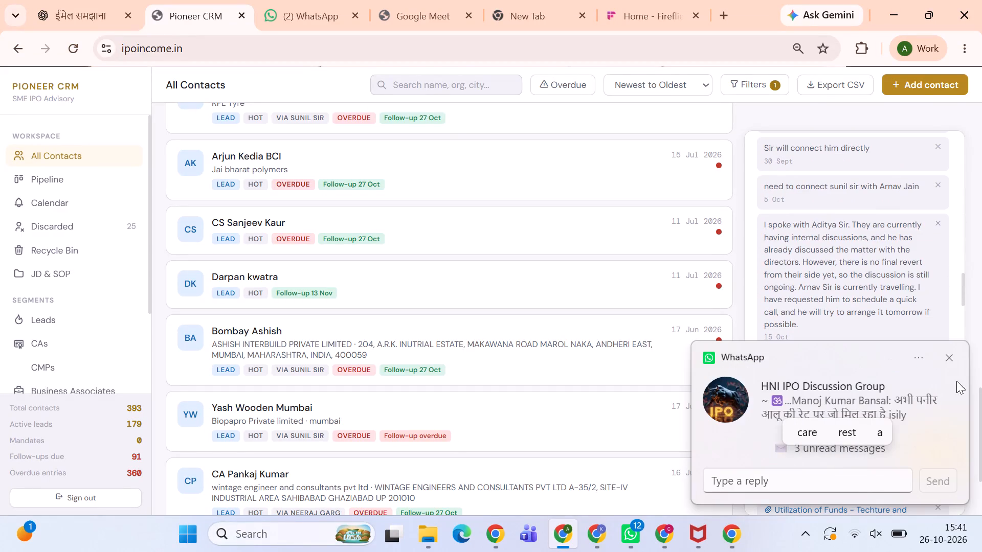
click(945, 355)
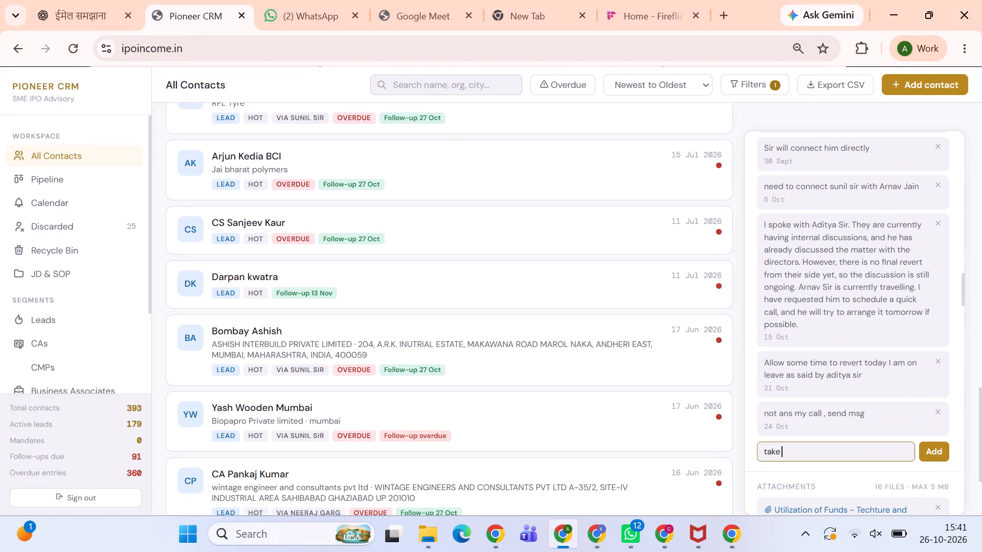
Add the note "take follow up on sir whatsaspp" to the open Techture Structures lead.
text(follow up on)
key(space)
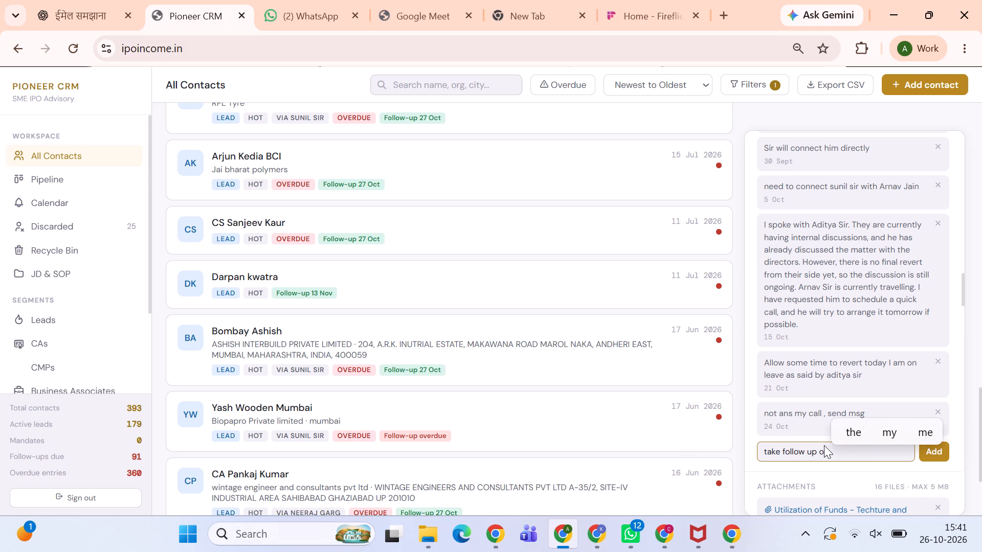
text(sir whatsaspp)
click(845, 481)
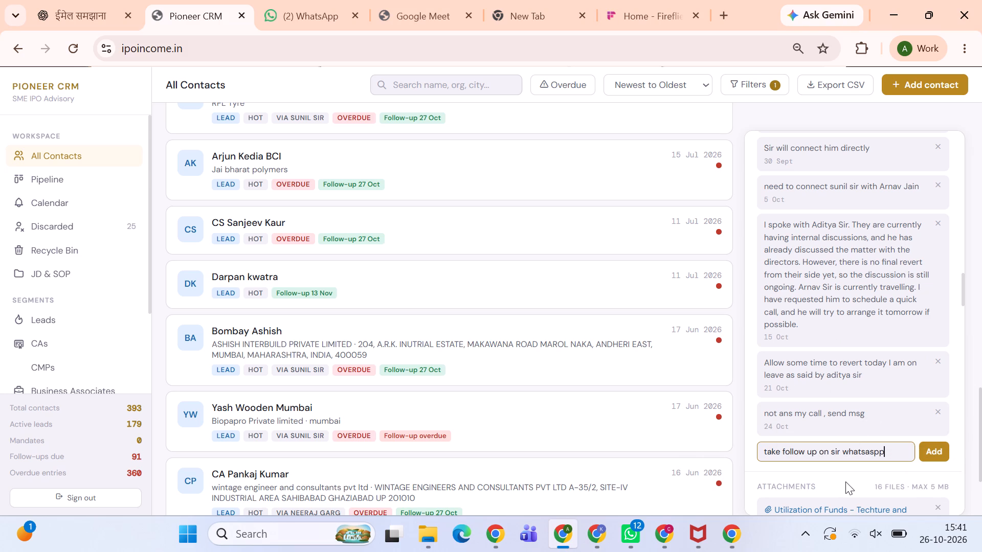
click(929, 449)
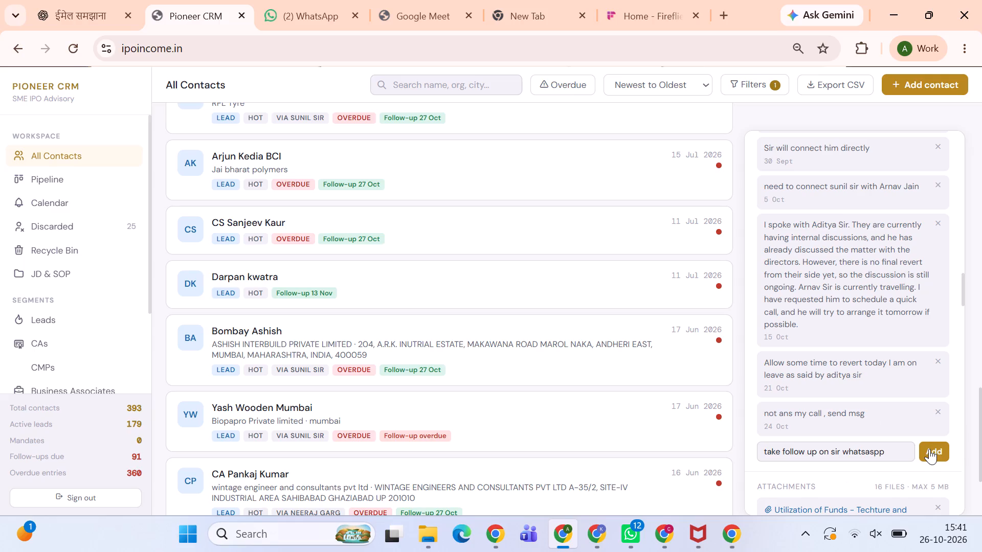
Open the Techture Structures lead's contact details for editing.
scroll(799, 351, up, 4)
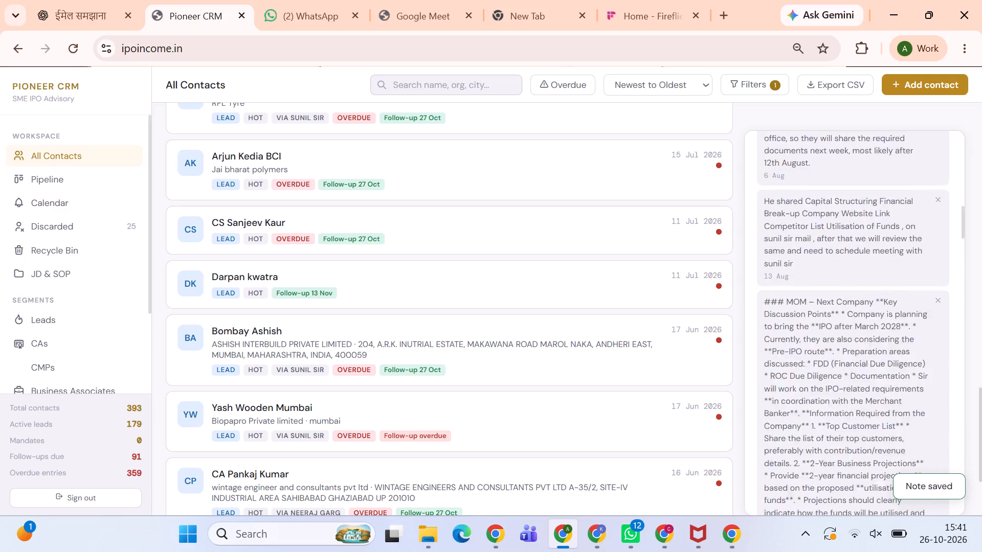
scroll(822, 280, up, 2)
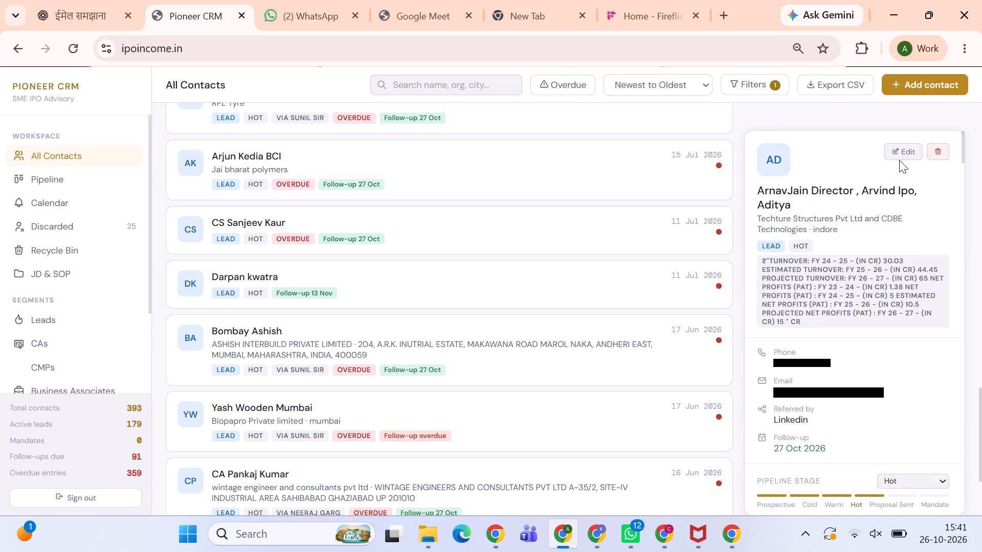
click(898, 152)
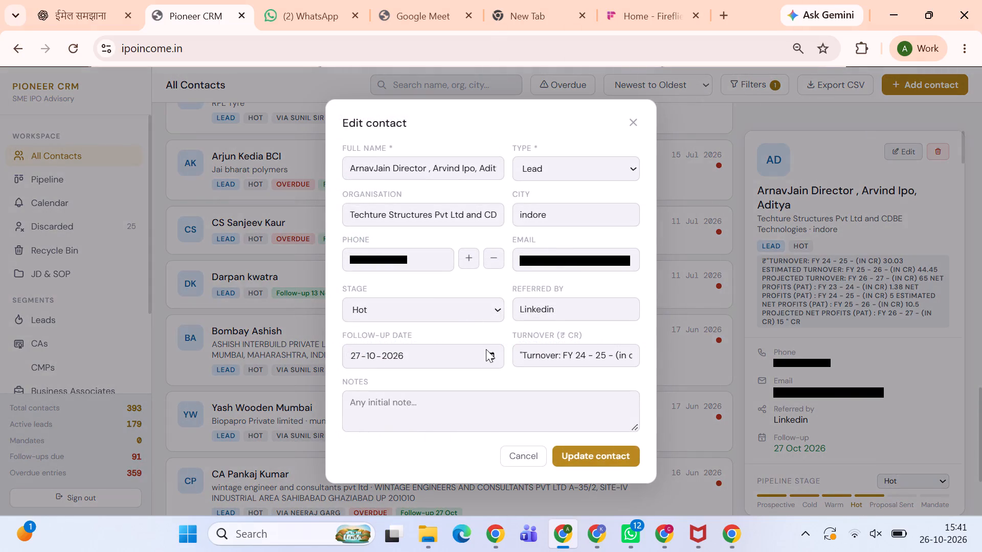
Set the Techture Structures lead's follow-up date to 28-10-2026 and update the contact.
click(488, 349)
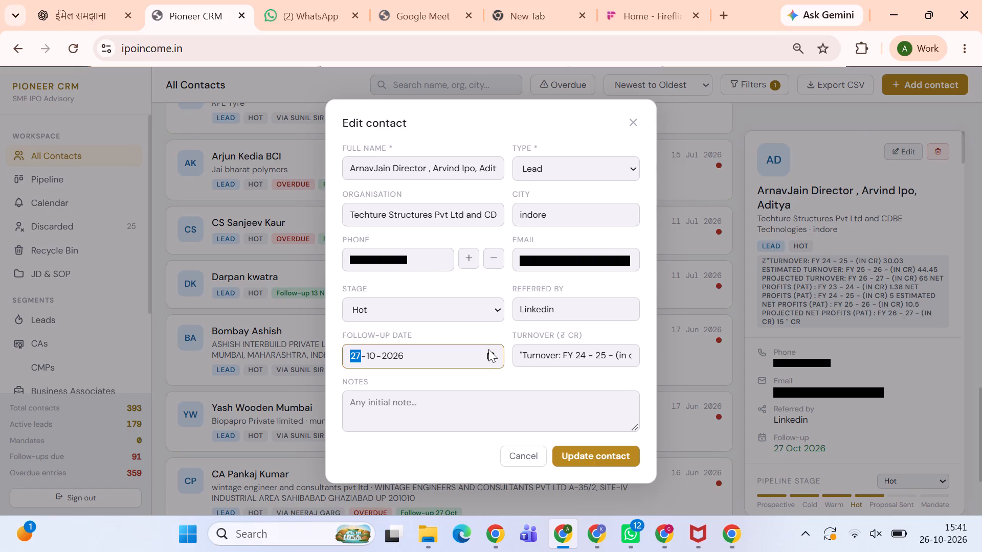
click(488, 357)
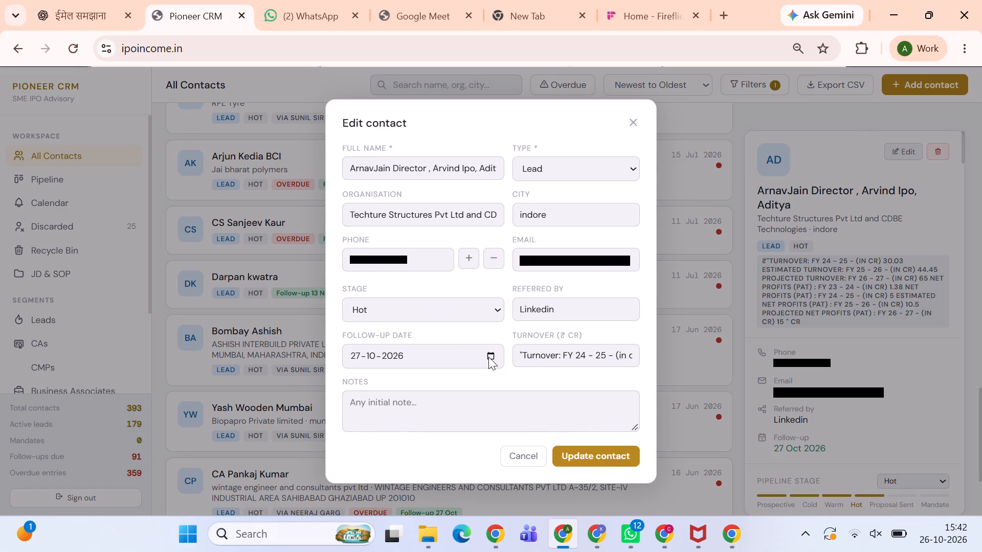
click(396, 284)
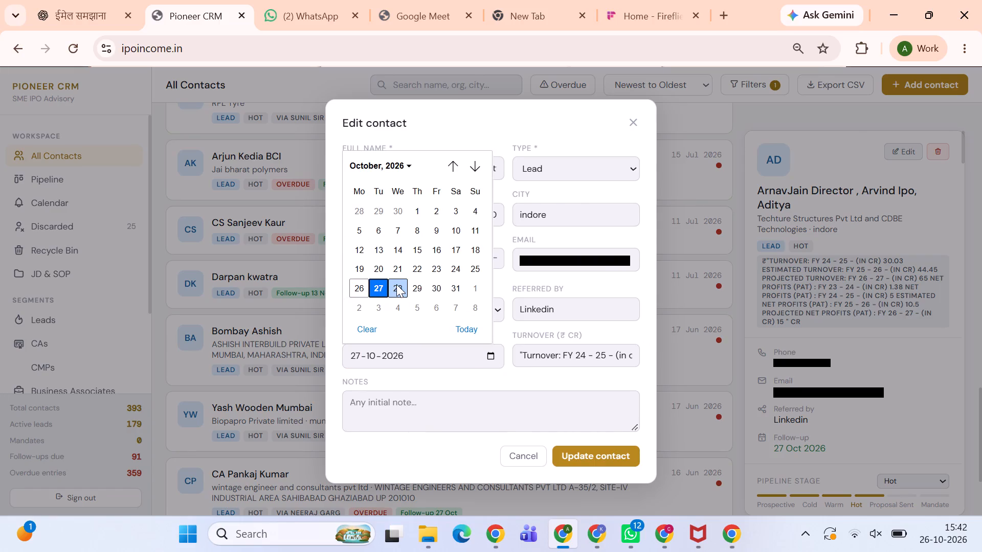
click(601, 456)
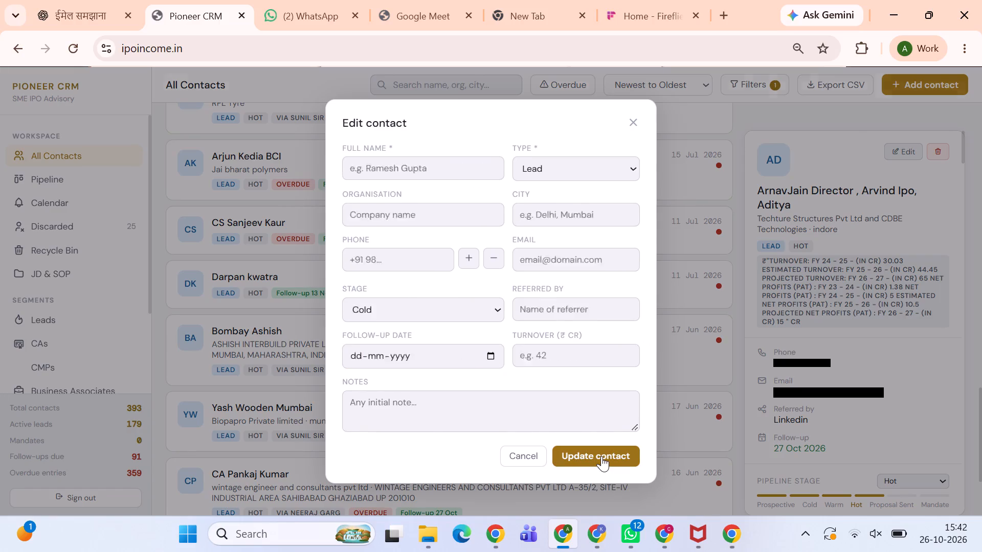
Open the MD-Infra India Private Limited lead from the Hot leads list and review its details and notes.
scroll(527, 420, down, 9)
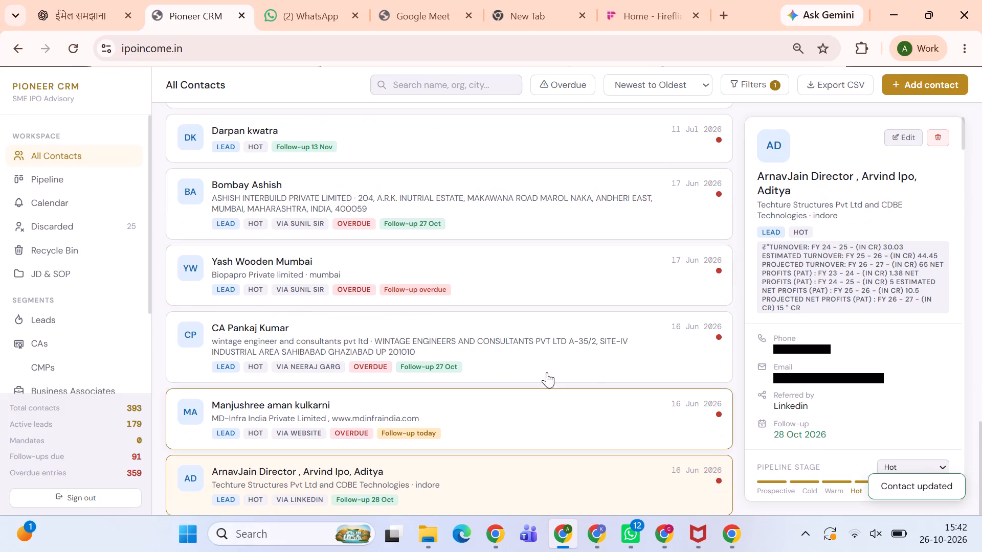
click(538, 413)
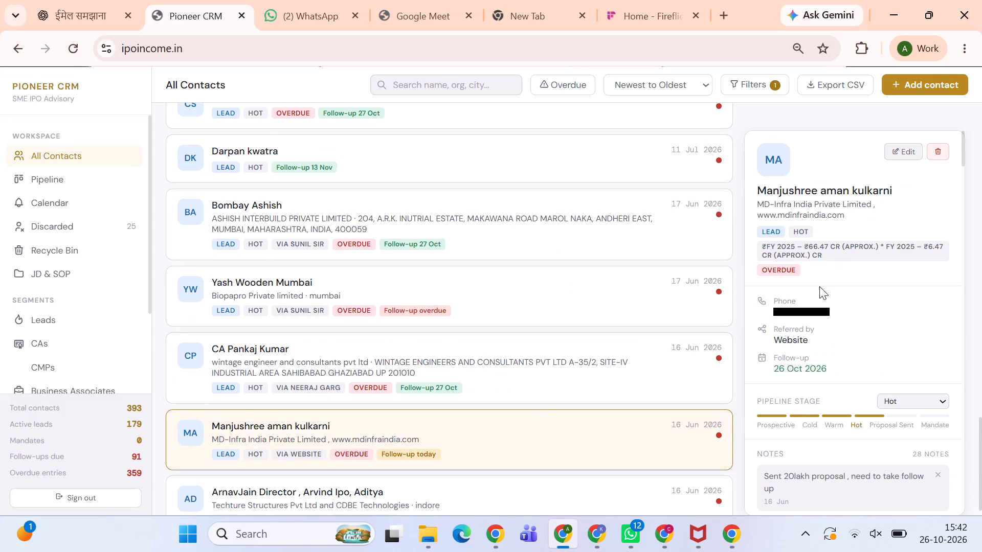
scroll(819, 286, down, 1)
scroll(819, 286, up, 3)
scroll(819, 286, down, 1)
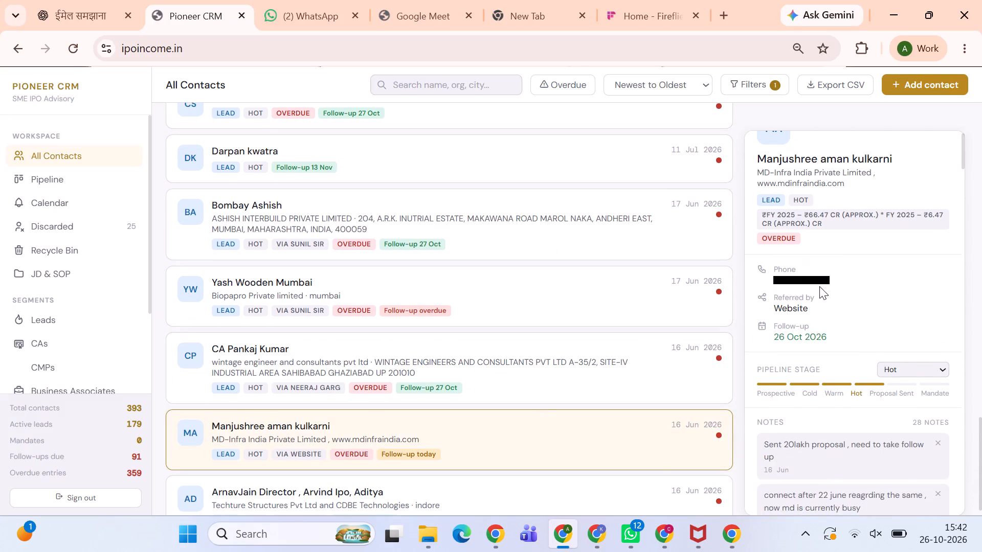
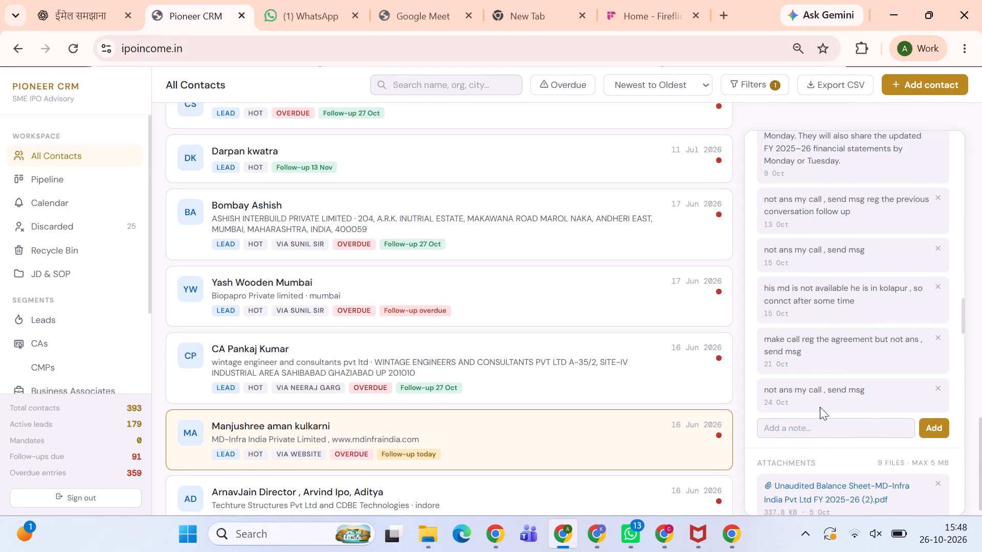
Add the note "send follow up msg on sunil sir whatsapp" to the open MD-Infra India Private Limited lead.
click(800, 430)
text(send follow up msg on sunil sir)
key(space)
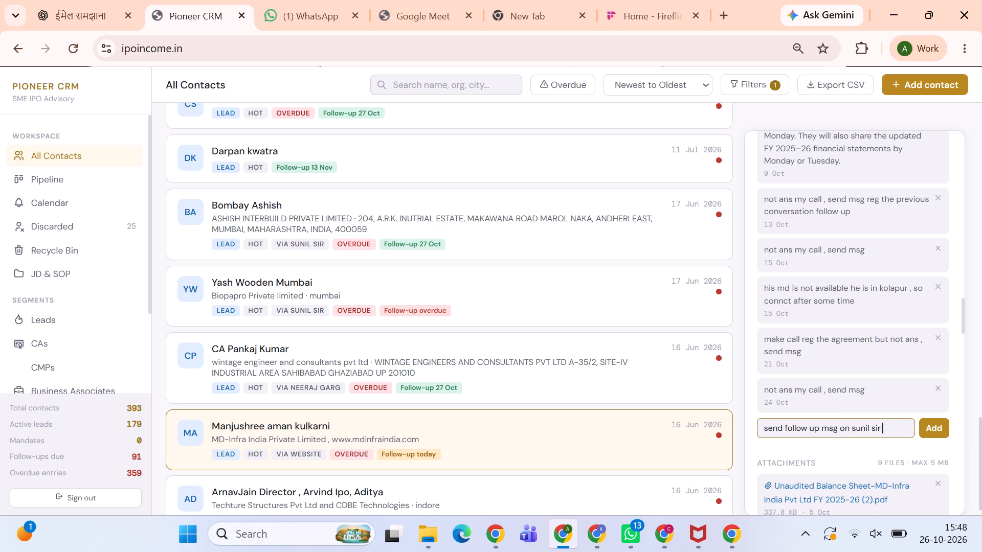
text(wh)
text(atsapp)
click(835, 454)
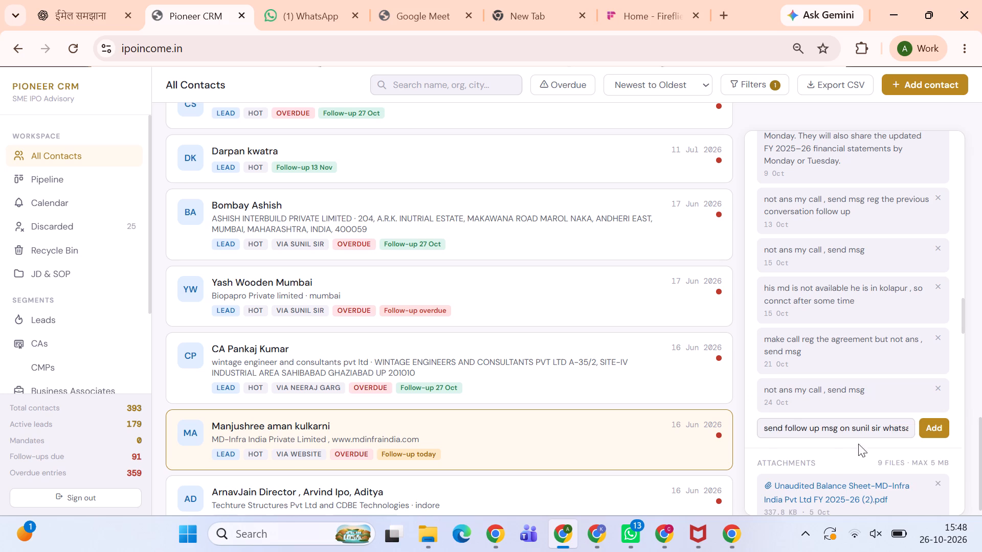
click(935, 418)
Reschedule the MD-Infra India lead's follow-up date to 27-10-2026 and update the contact.
scroll(865, 299, up, 4)
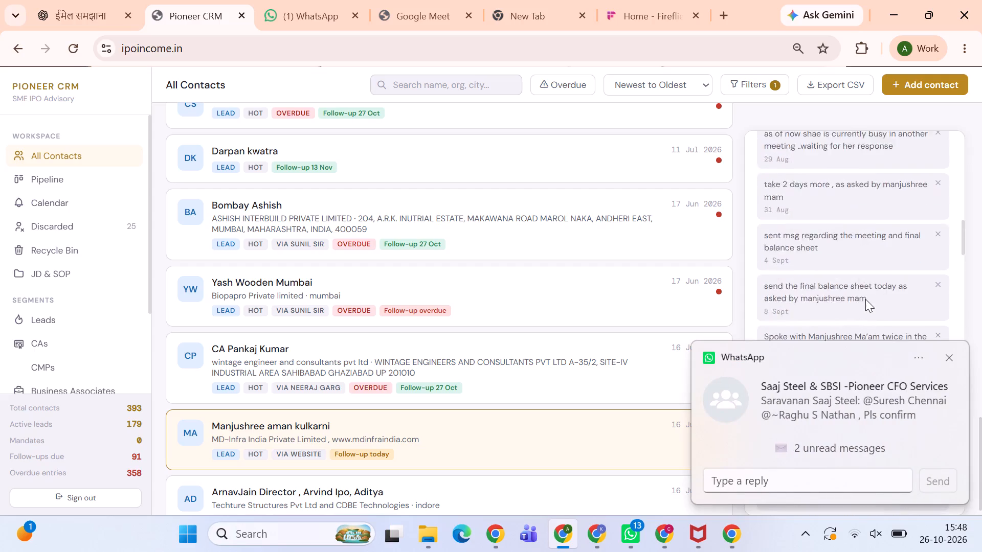
click(954, 360)
scroll(858, 269, up, 2)
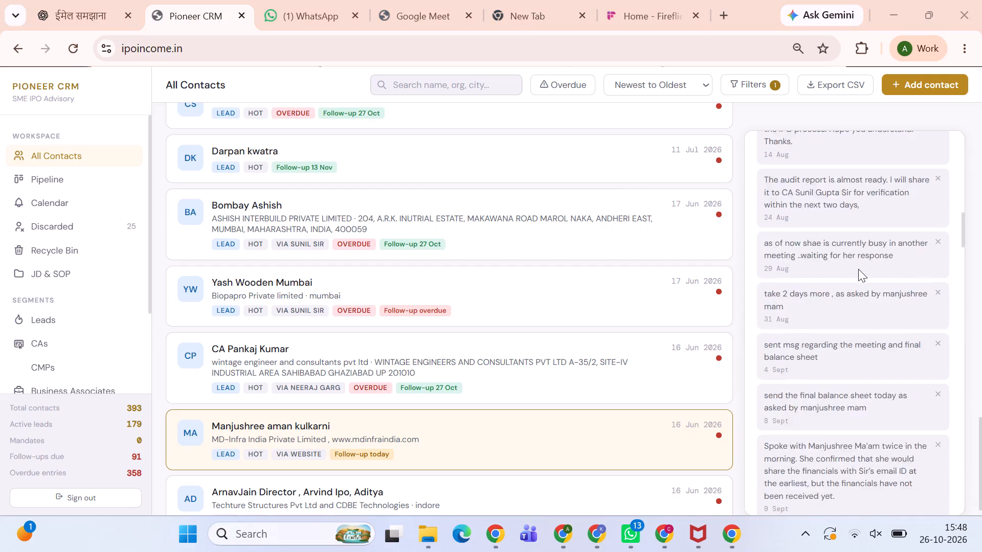
scroll(858, 269, up, 5)
click(914, 155)
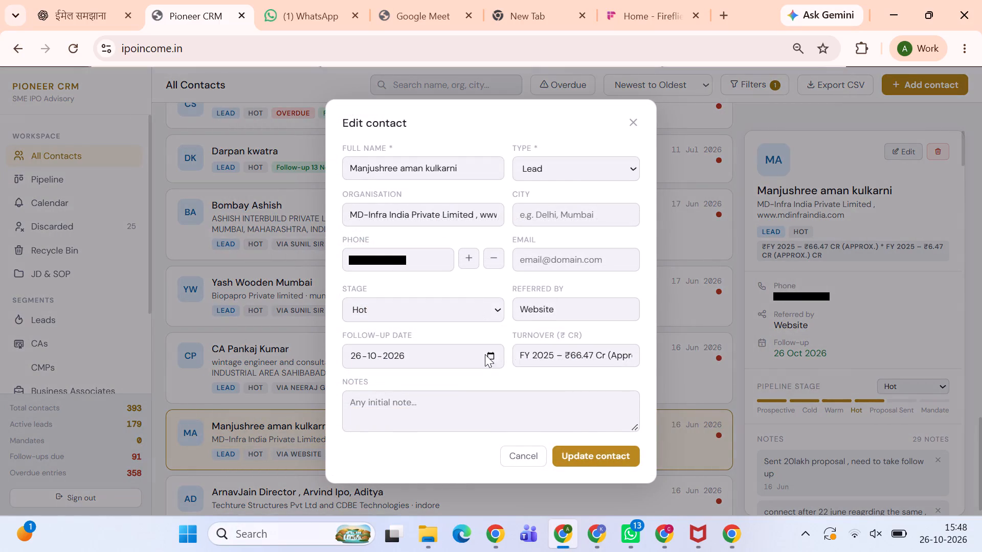
click(486, 352)
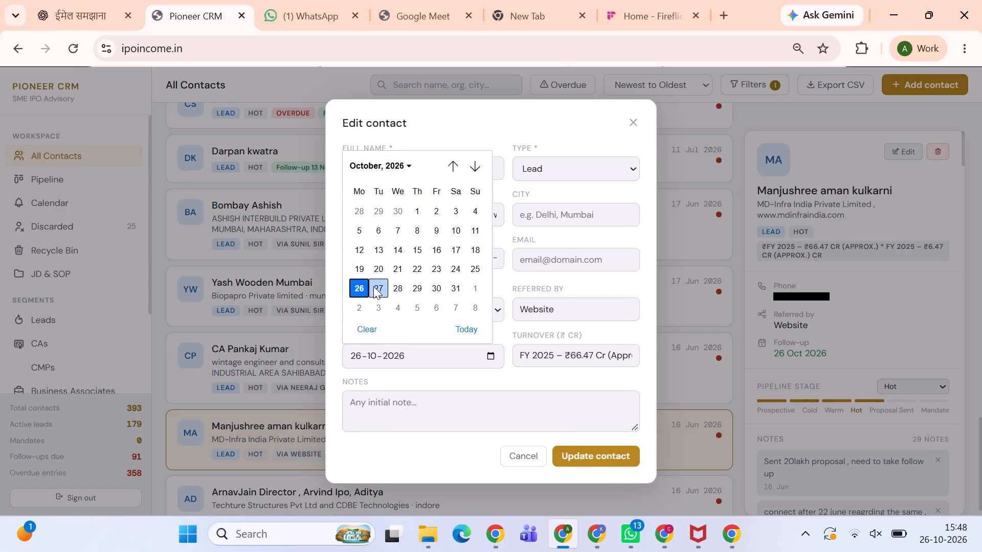
click(374, 286)
click(573, 453)
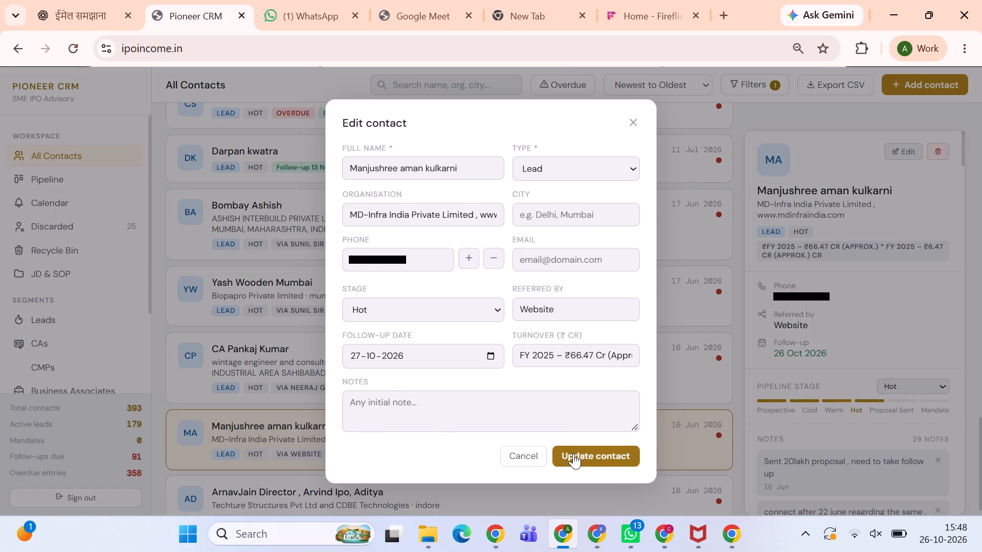
Open the wintage engineer and consultants pvt ltd lead's record from the Hot leads list.
scroll(496, 405, down, 3)
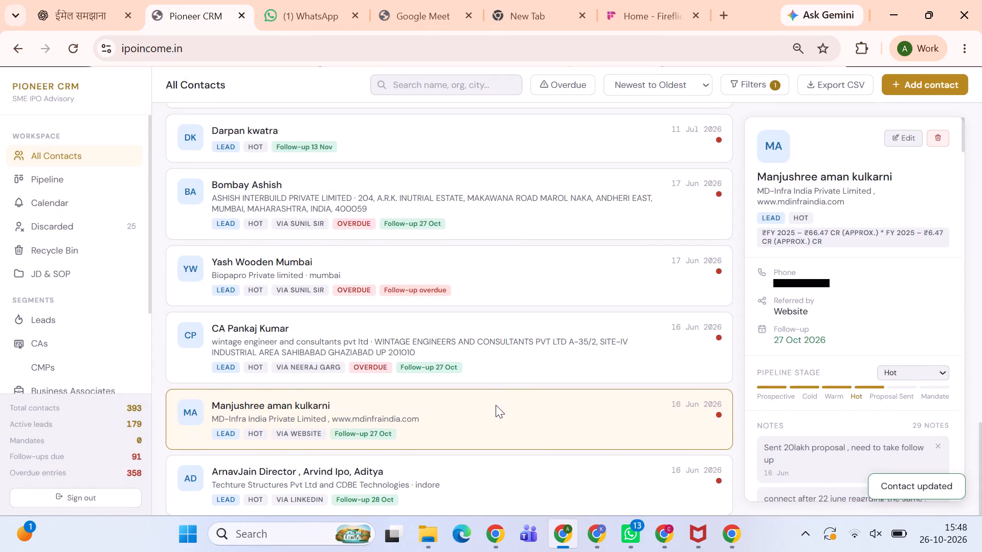
click(585, 374)
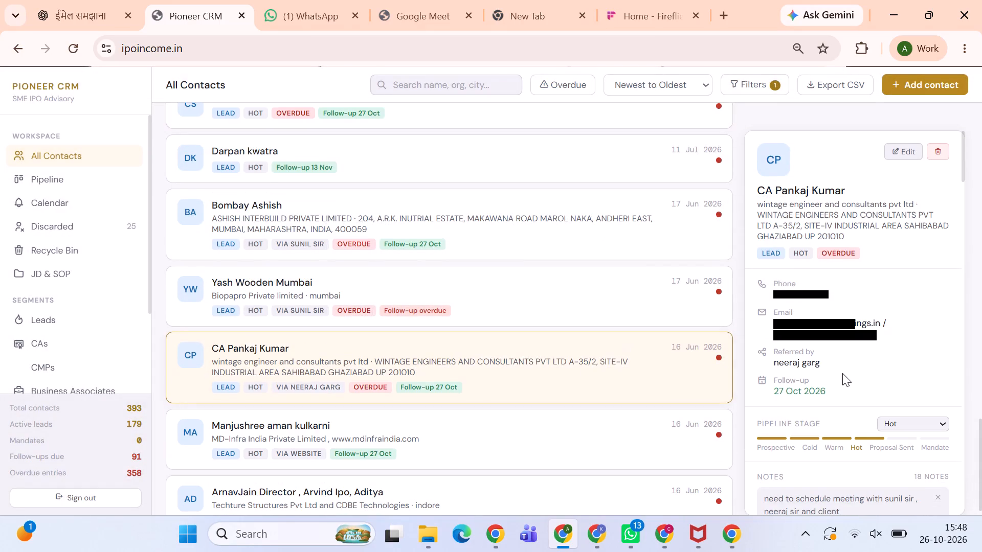
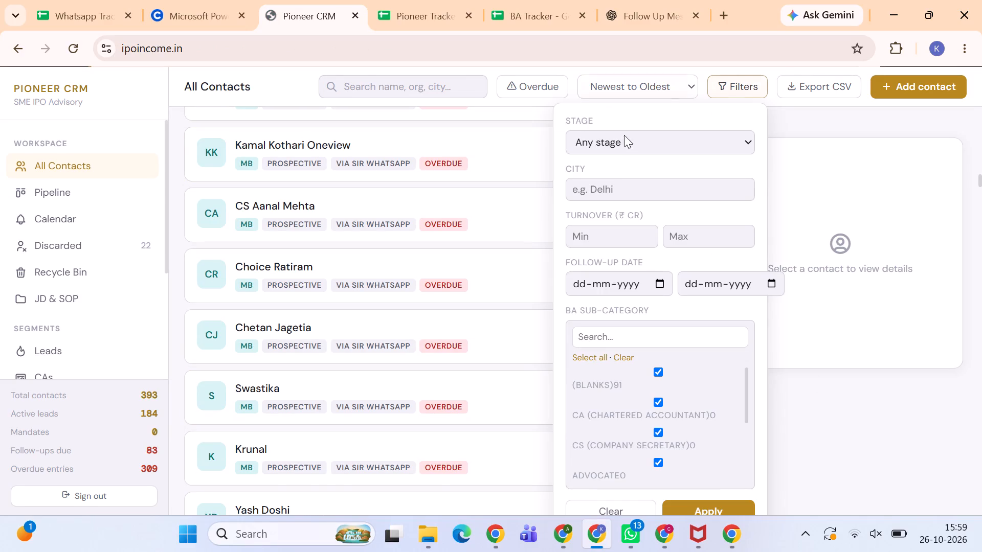
click(627, 140)
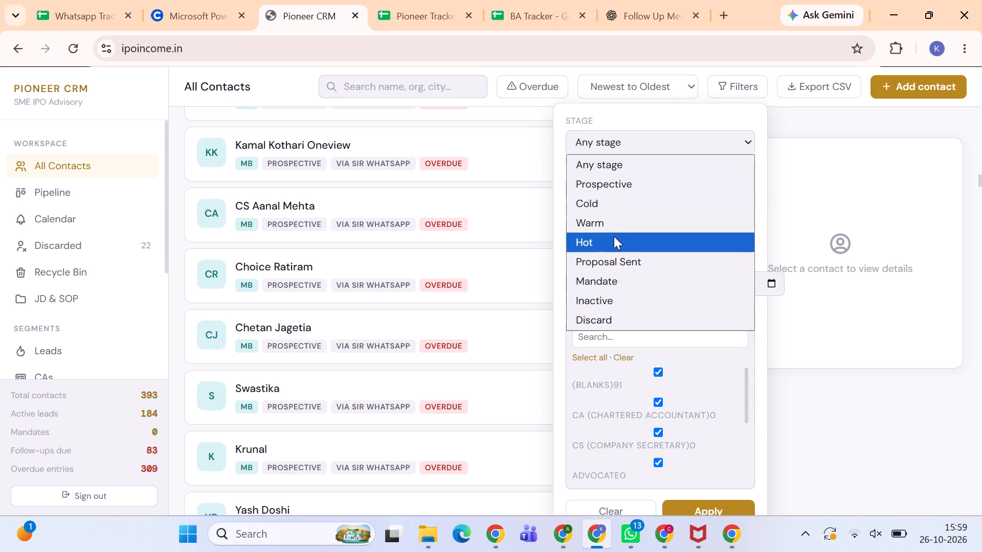
click(613, 236)
scroll(381, 250, up, 6)
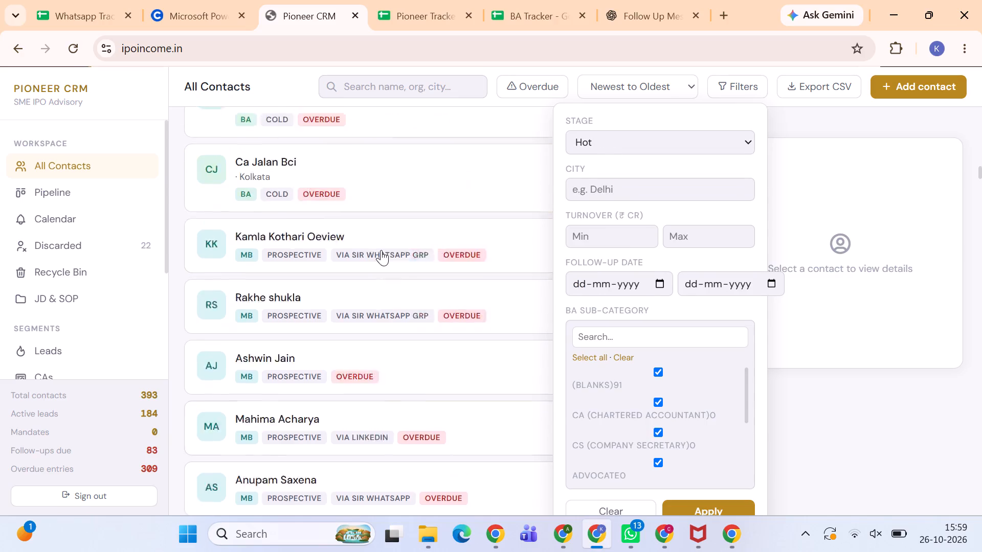
scroll(381, 250, up, 16)
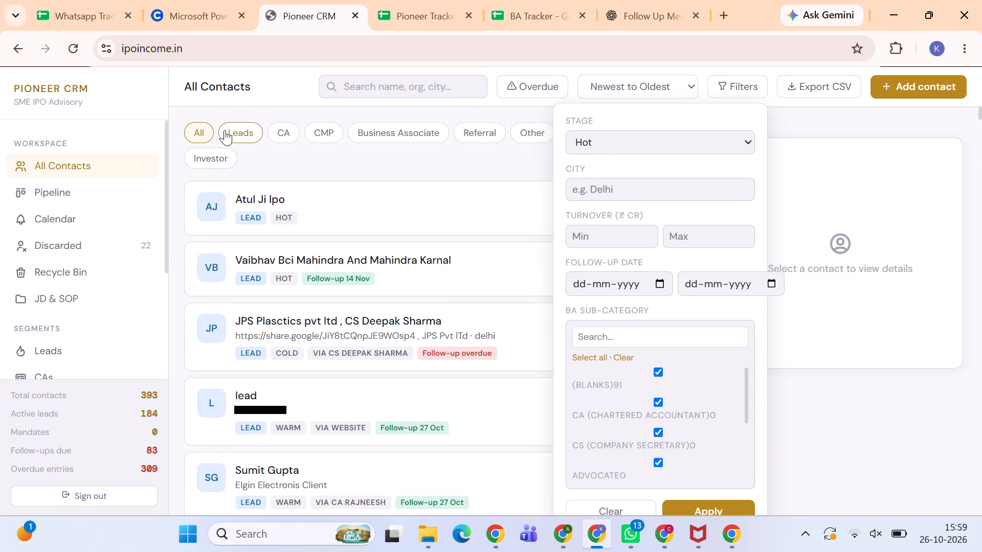
Limit the All Contacts list to Leads and apply the Hot stage filter.
click(225, 130)
click(742, 78)
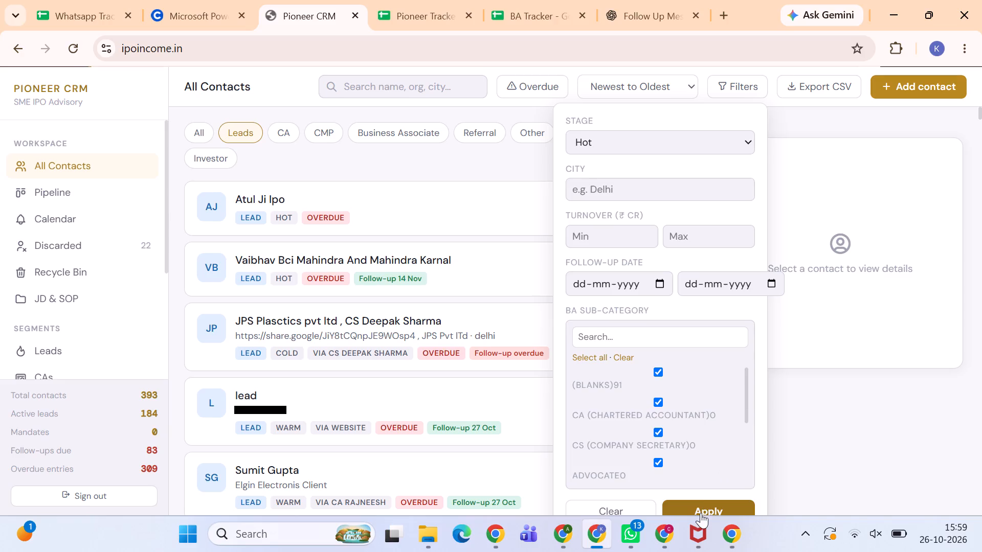
click(703, 501)
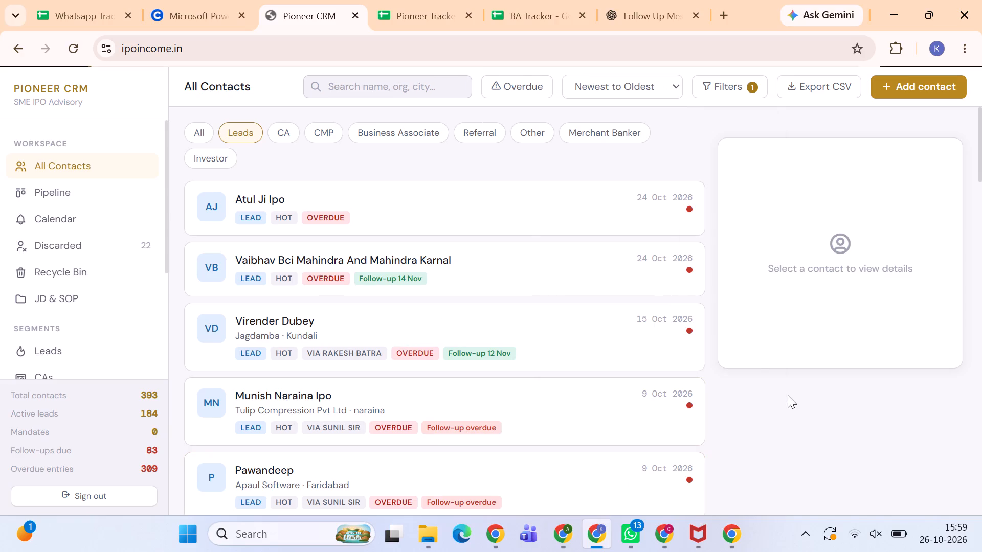
Look through the filtered Hot leads and open the Techture Structures Pvt Ltd and CDBE Technologies lead.
key(ctrl+minus)
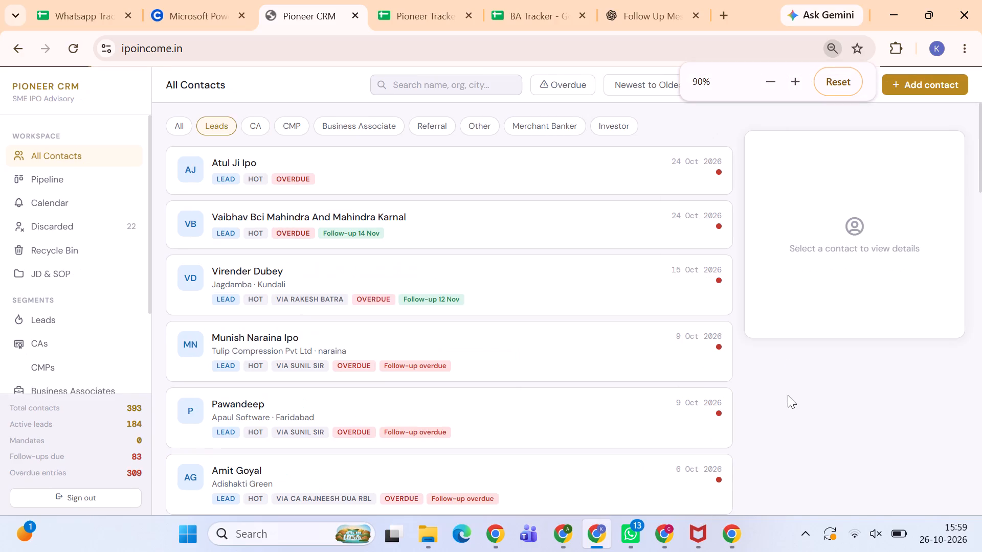
scroll(688, 411, down, 3)
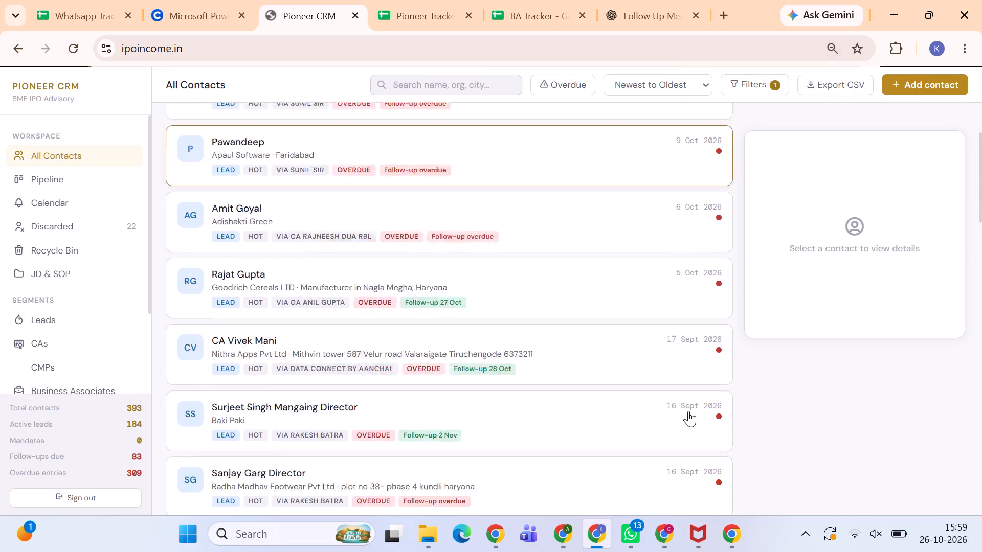
scroll(688, 411, down, 10)
click(595, 494)
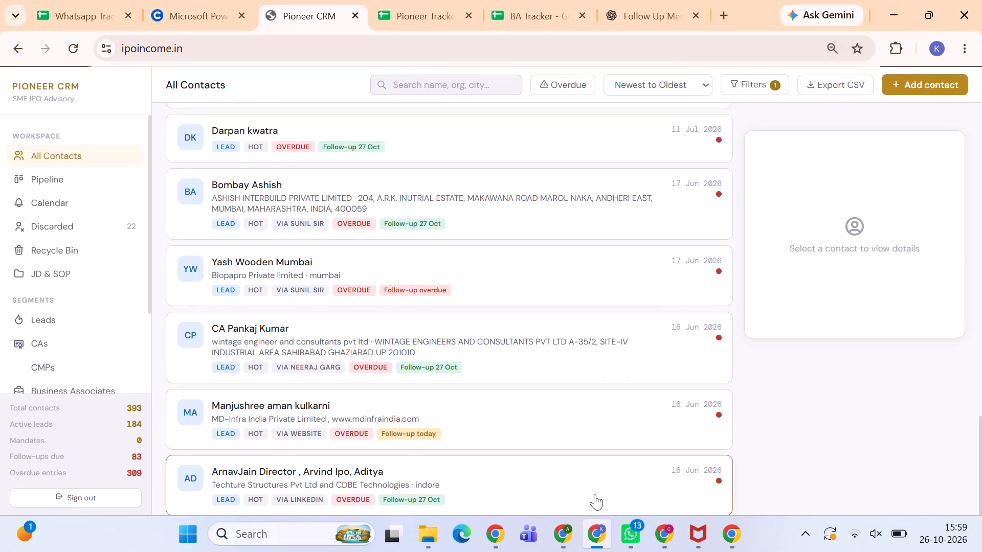
scroll(638, 427, down, 3)
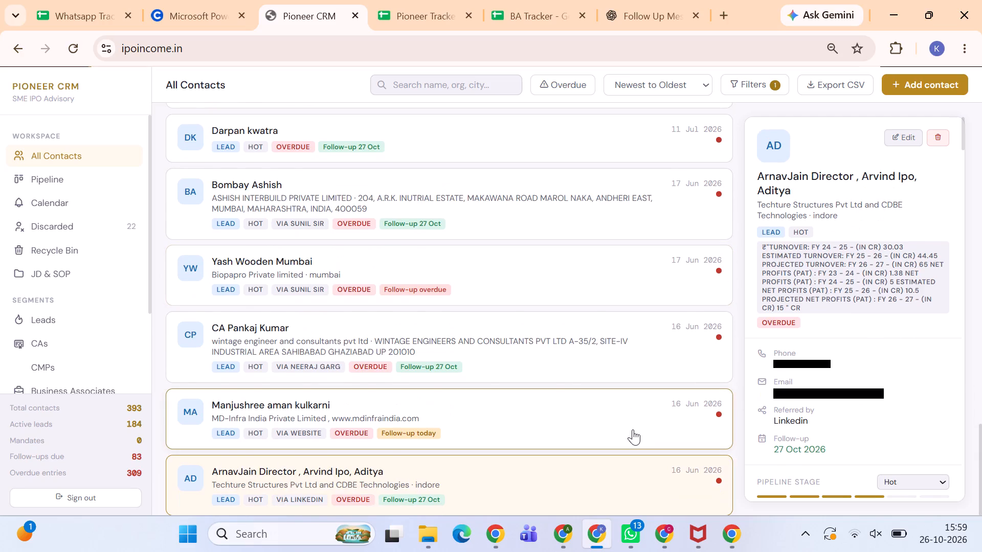
Open the MD-Infra India Private Limited lead with a follow-up due today and review its follow-up notes through the most recent one.
click(633, 429)
scroll(798, 434, down, 6)
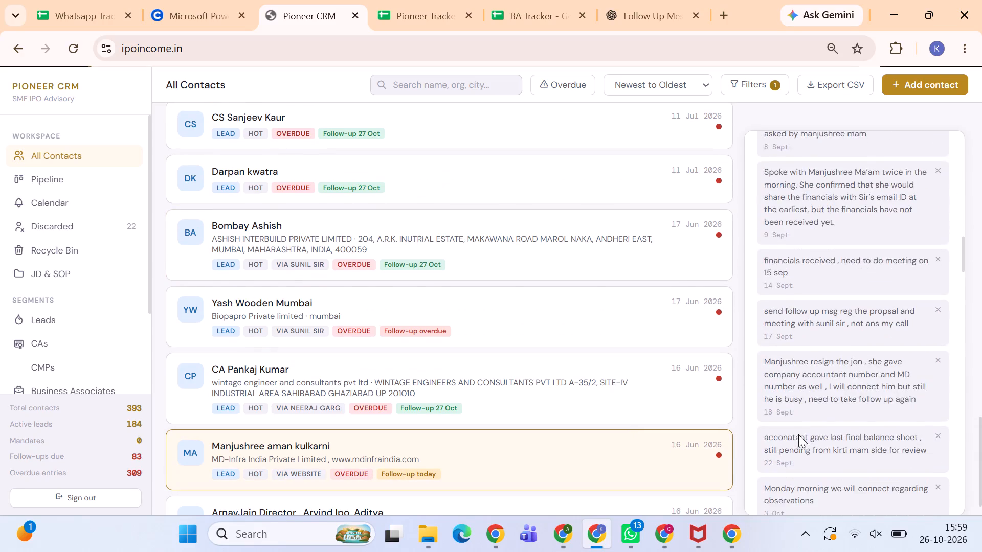
scroll(798, 434, down, 4)
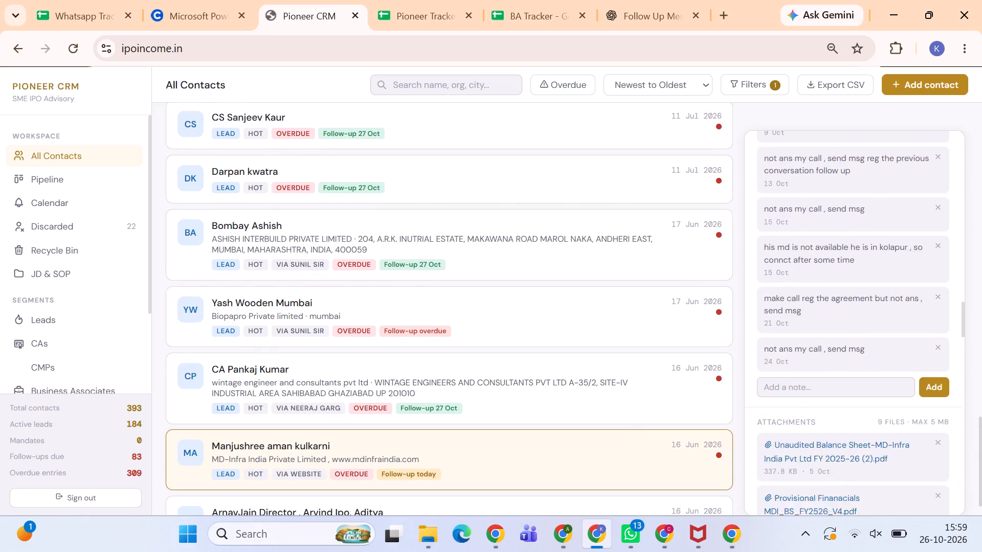
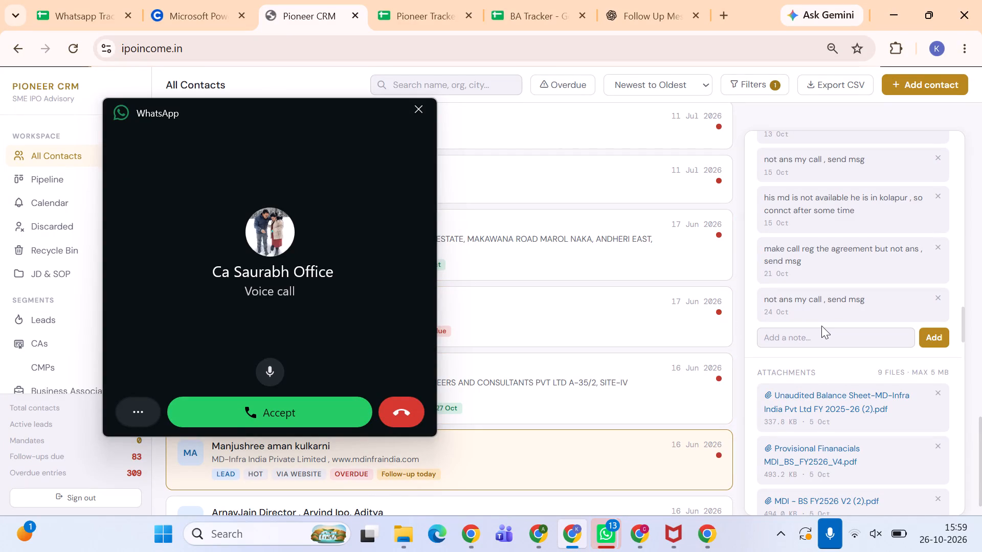
Add the note "send follow up ,msg on sunil sir whstapp" to the MD-Infra India lead.
scroll(640, 466, down, 2)
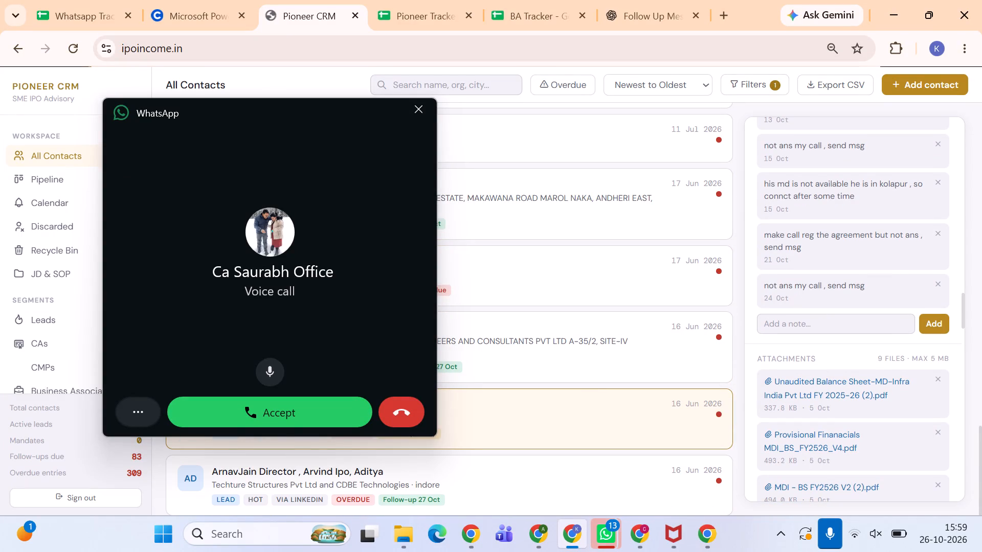
click(827, 328)
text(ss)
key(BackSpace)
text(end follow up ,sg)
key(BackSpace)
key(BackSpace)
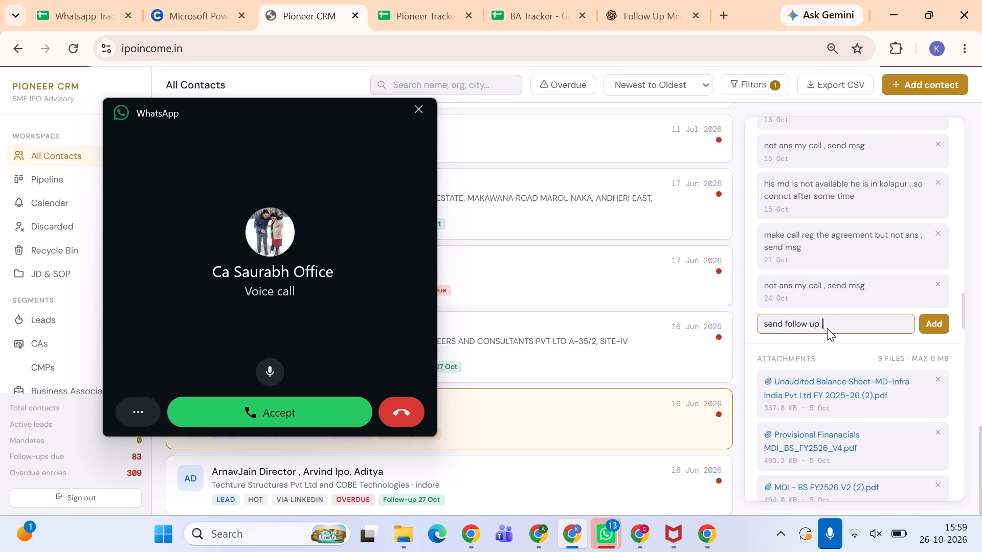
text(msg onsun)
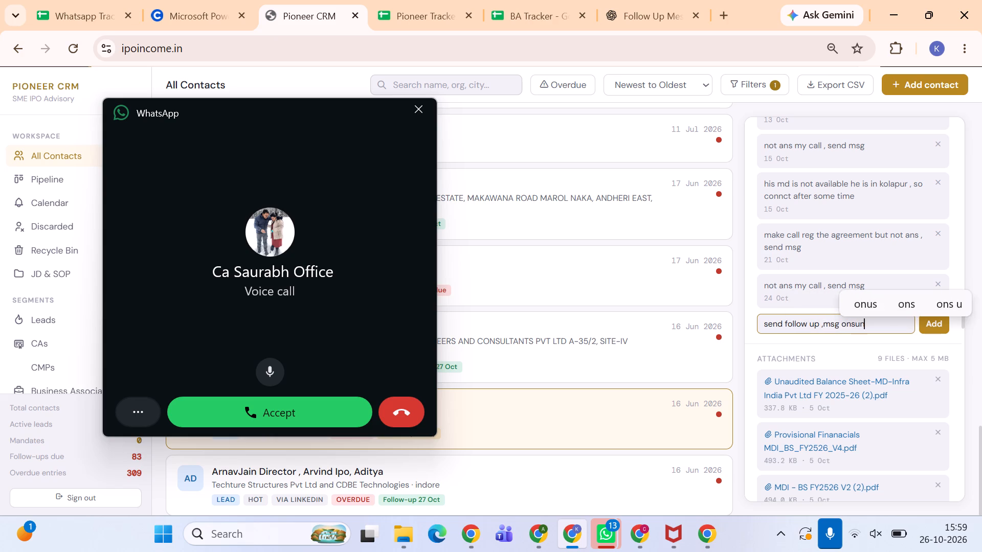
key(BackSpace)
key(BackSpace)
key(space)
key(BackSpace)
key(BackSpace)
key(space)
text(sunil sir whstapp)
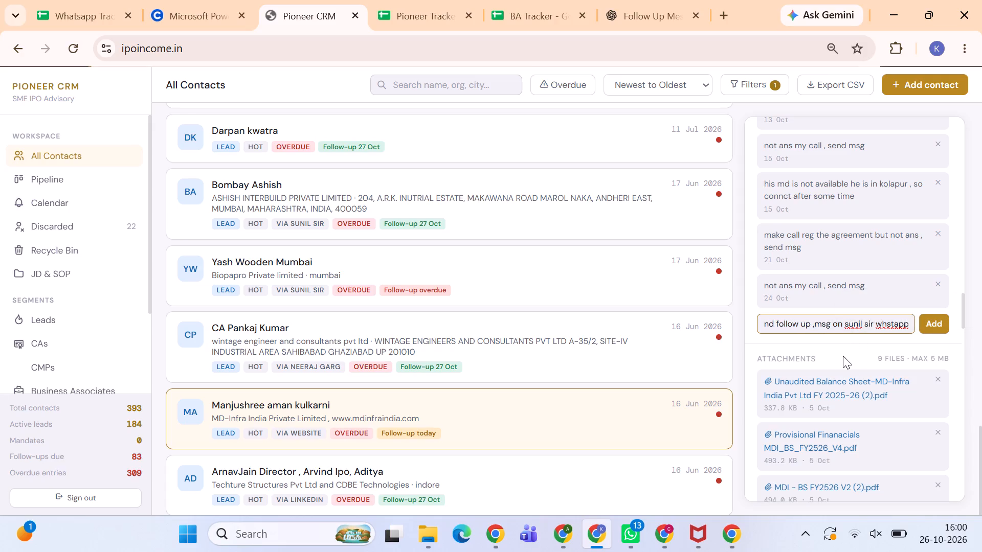
click(945, 321)
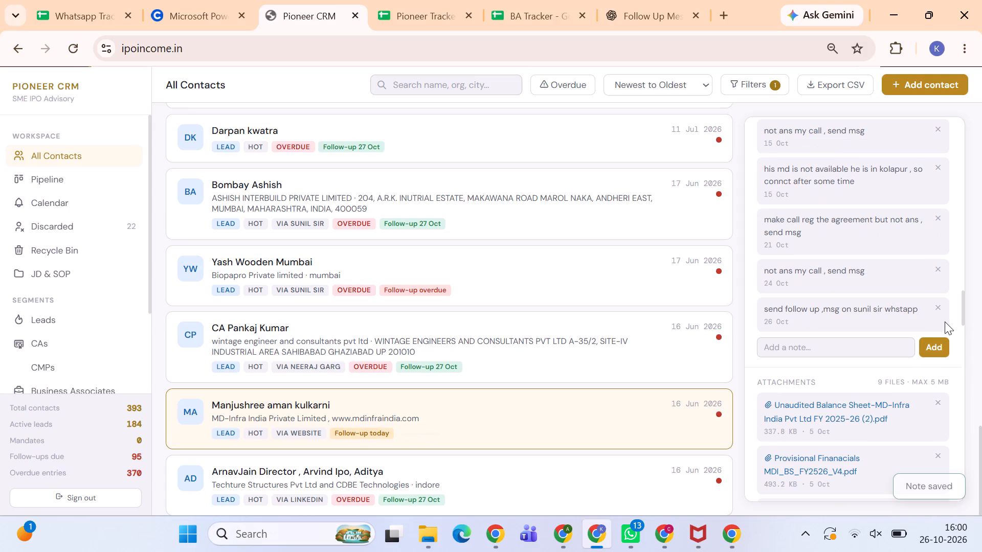
Add the note "send follow up msg on sunil sir whsatpp" to the Techture Structures and CDBE Technologies lead.
scroll(718, 385, down, 3)
click(631, 481)
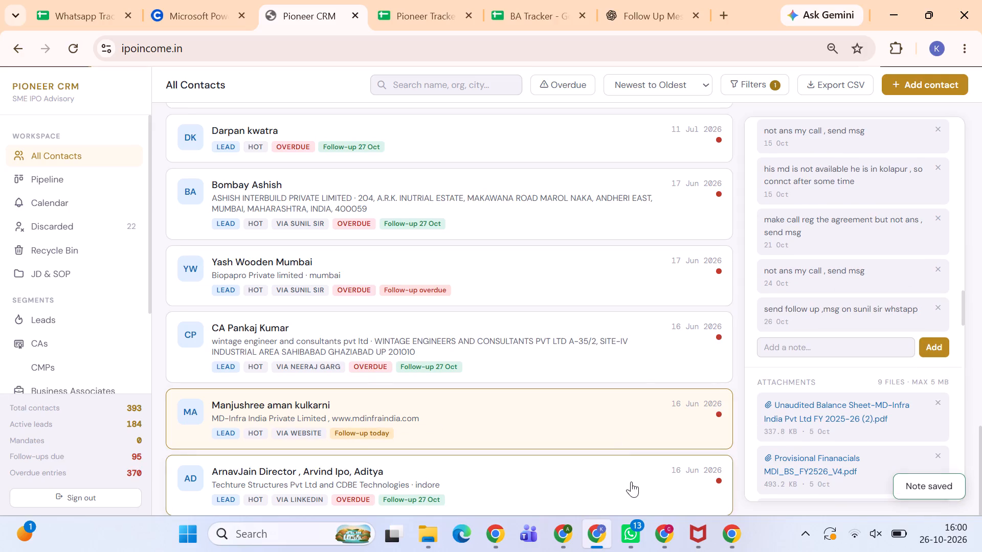
scroll(975, 248, down, 3)
scroll(841, 346, down, 3)
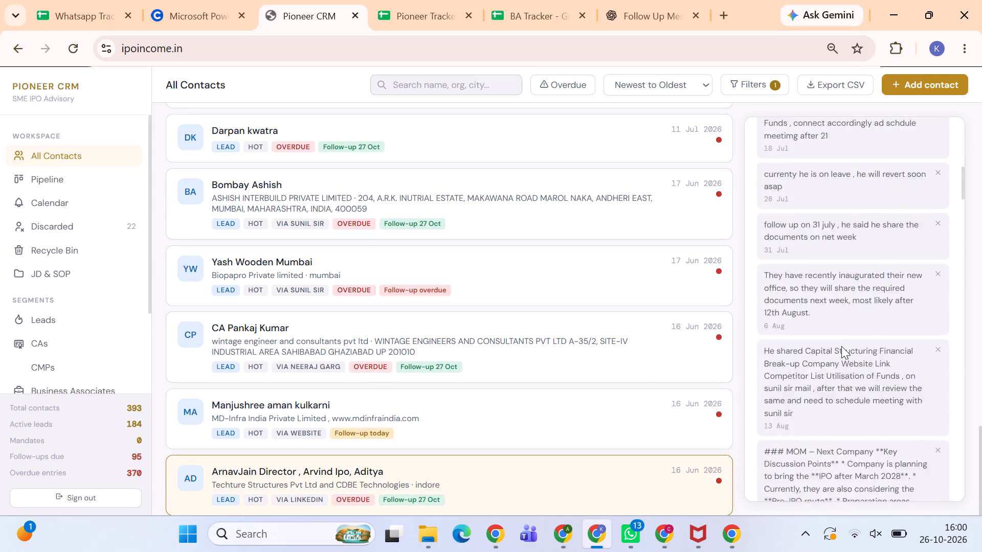
scroll(841, 346, down, 4)
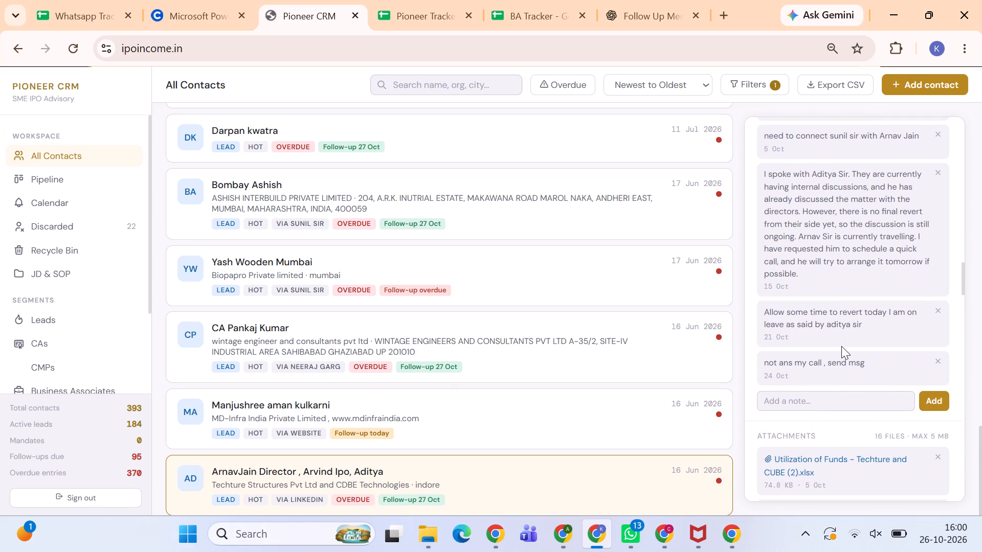
click(855, 407)
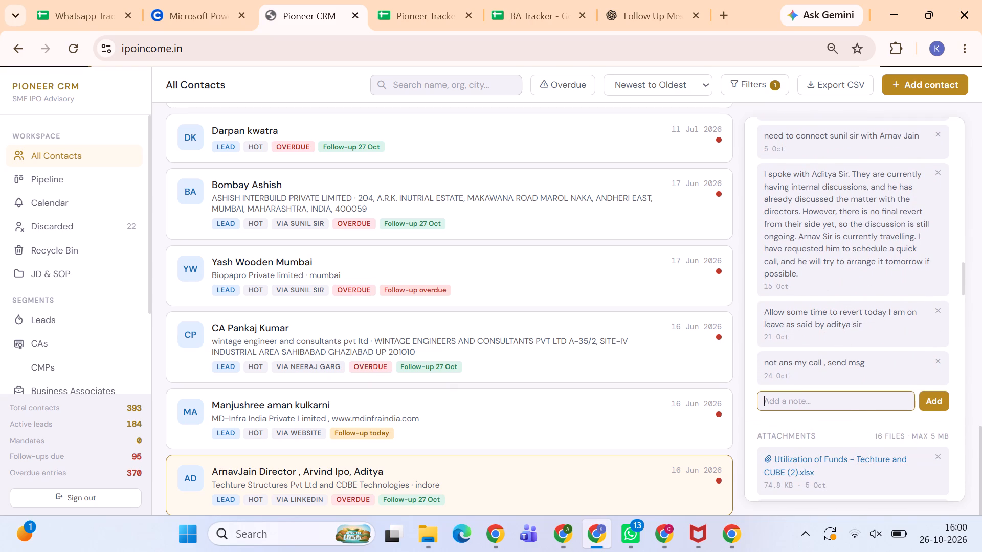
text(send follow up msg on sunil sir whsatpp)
click(846, 422)
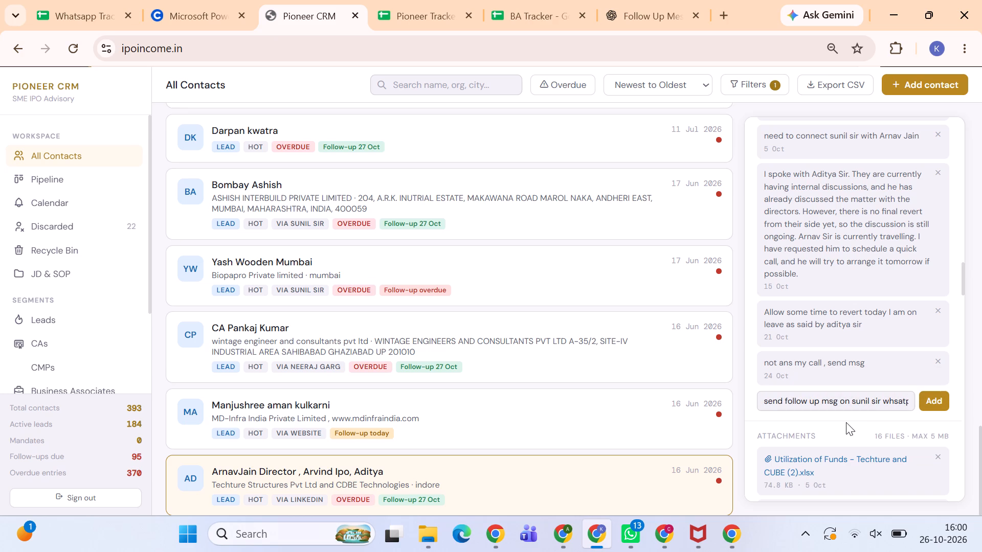
click(943, 398)
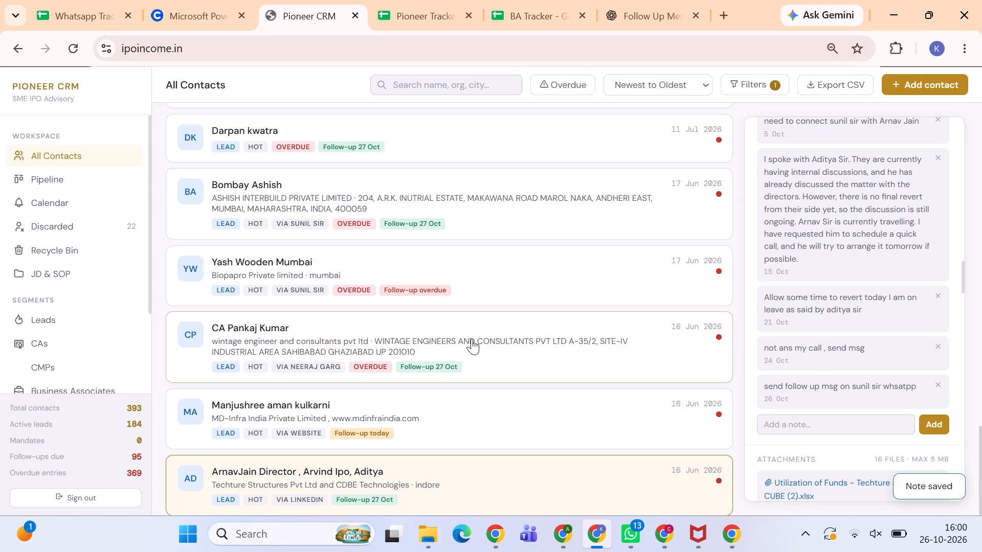
Add the note "send follow up msg reg the agreement" to the Wintage Engineers and Consultants lead.
click(633, 329)
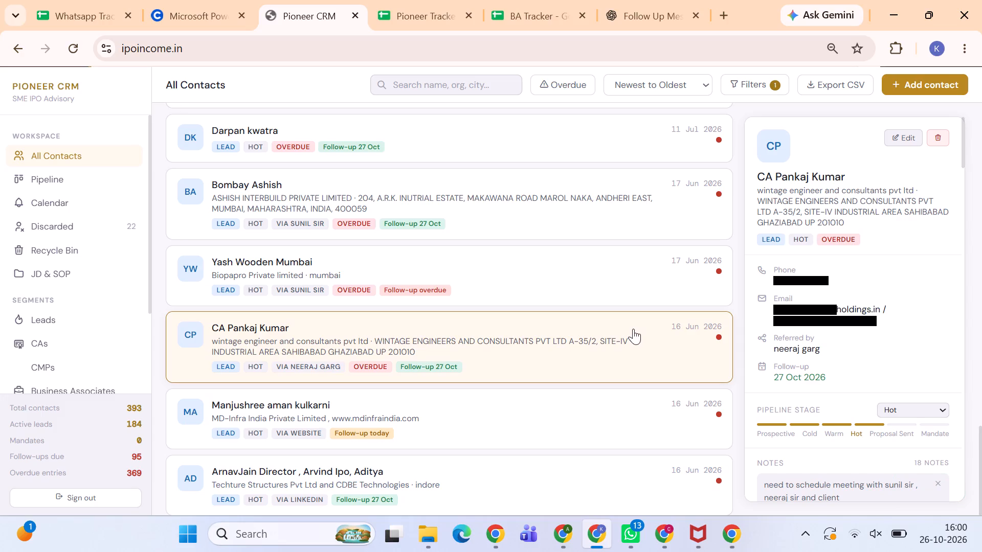
scroll(900, 416, down, 10)
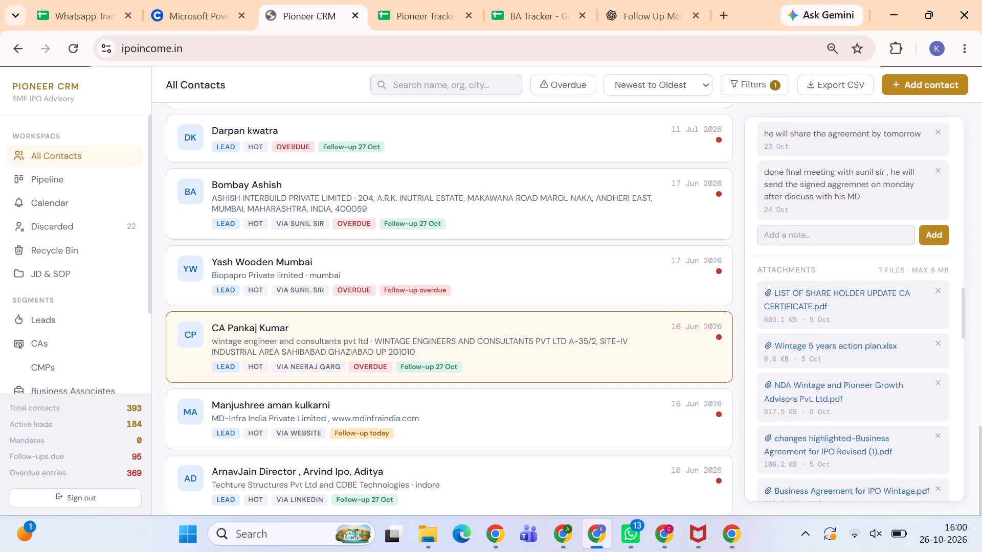
scroll(900, 416, down, 1)
scroll(869, 387, up, 1)
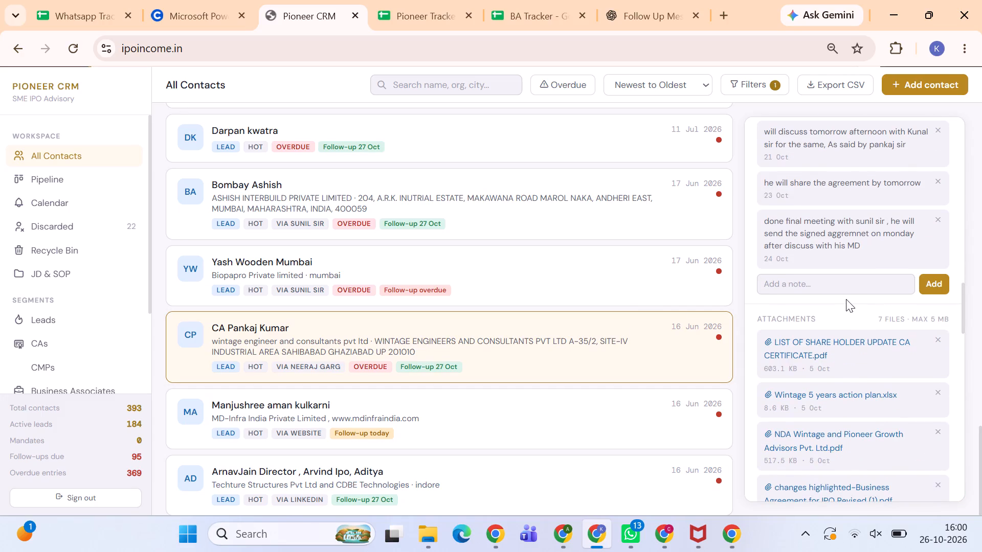
click(809, 283)
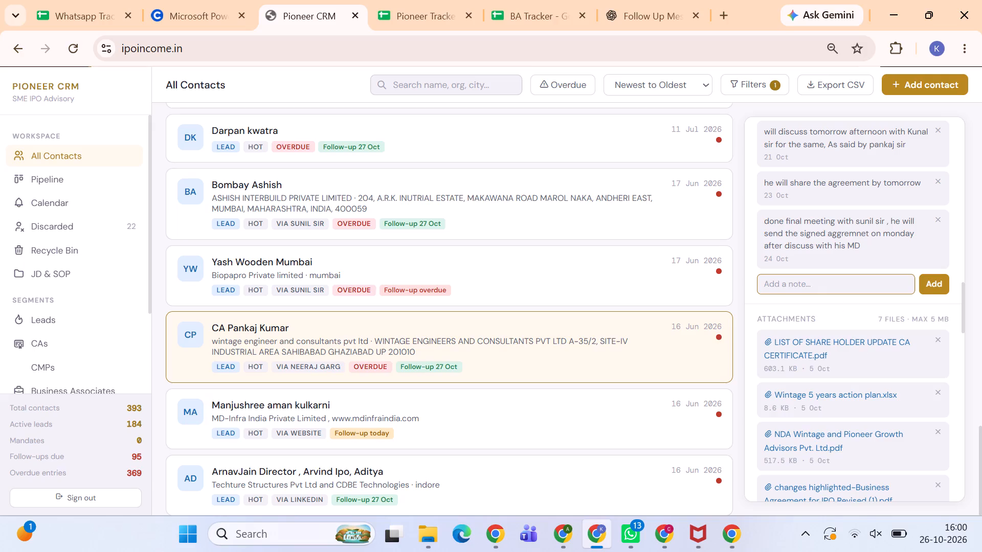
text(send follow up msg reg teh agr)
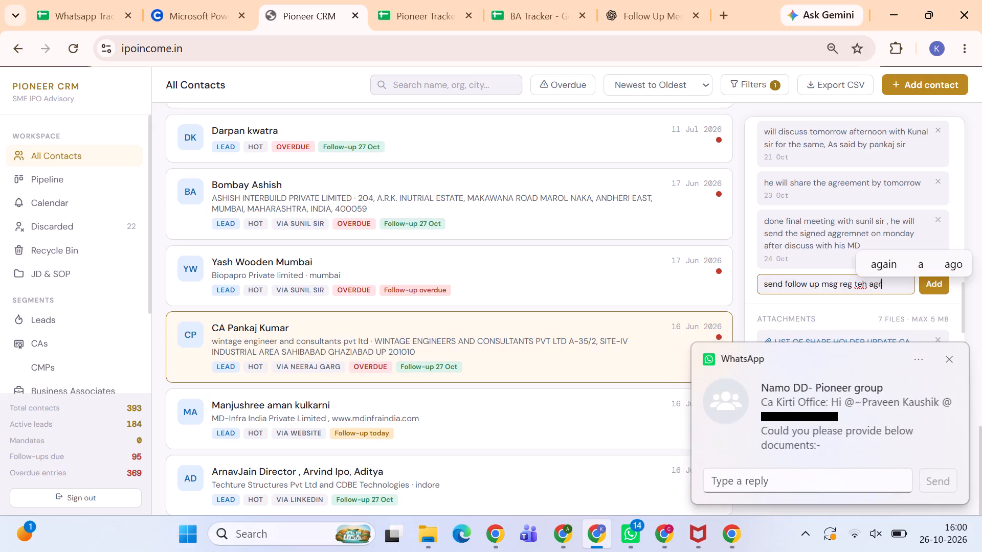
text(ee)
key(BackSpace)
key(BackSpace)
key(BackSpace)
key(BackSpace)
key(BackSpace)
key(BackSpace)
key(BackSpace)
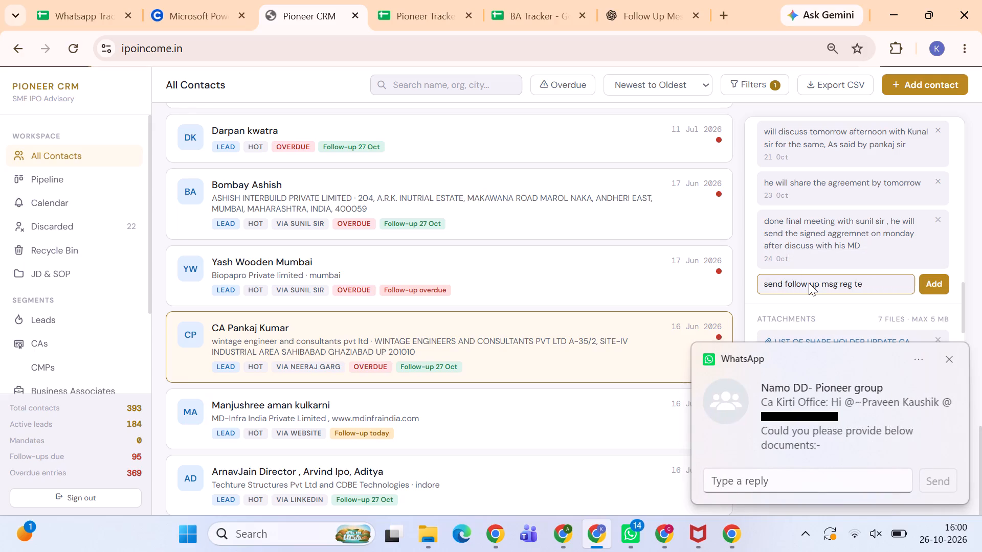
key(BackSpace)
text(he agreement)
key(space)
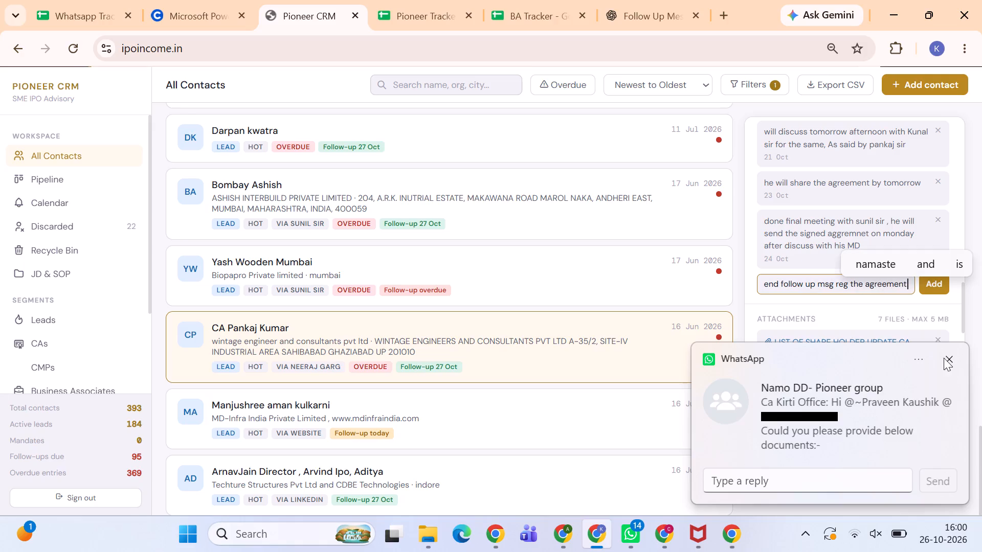
click(947, 355)
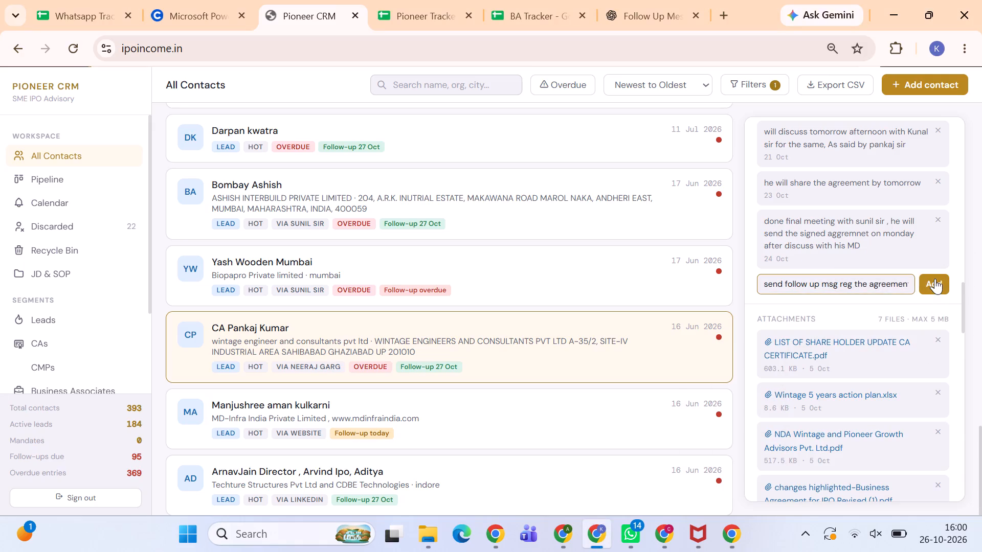
click(935, 279)
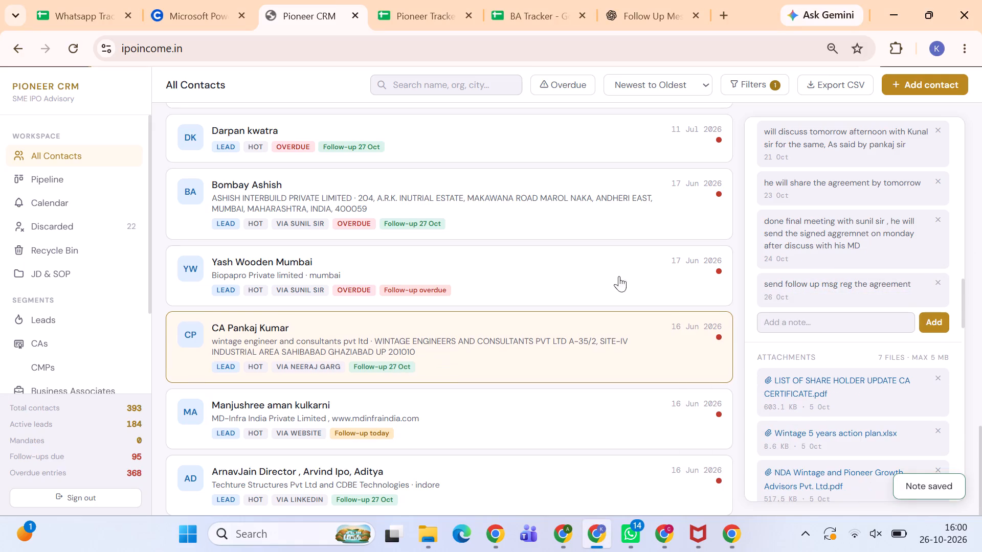
Add the note "send follow up msg on sunil sir whsatpp" to the Biopapro Private limited lead.
click(632, 282)
scroll(824, 422, down, 4)
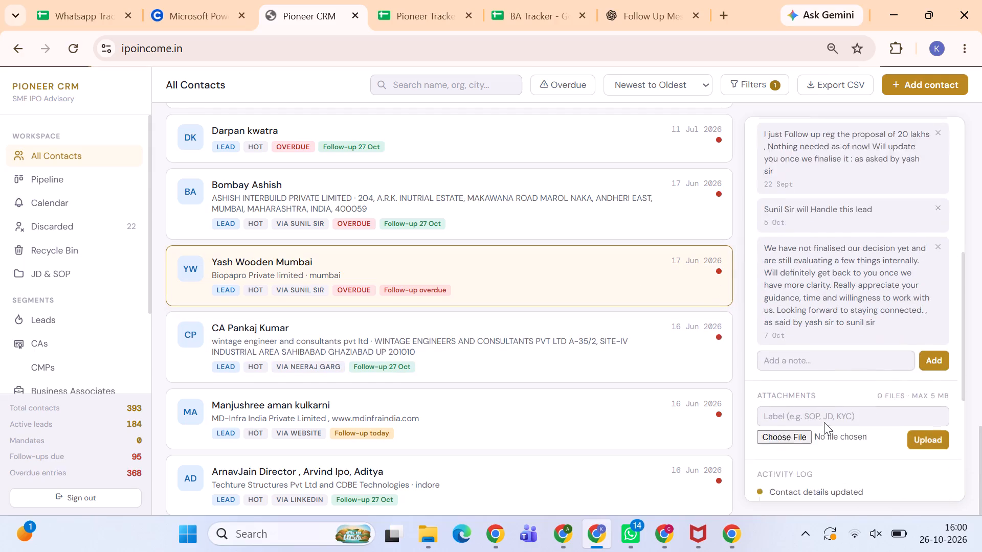
click(816, 250)
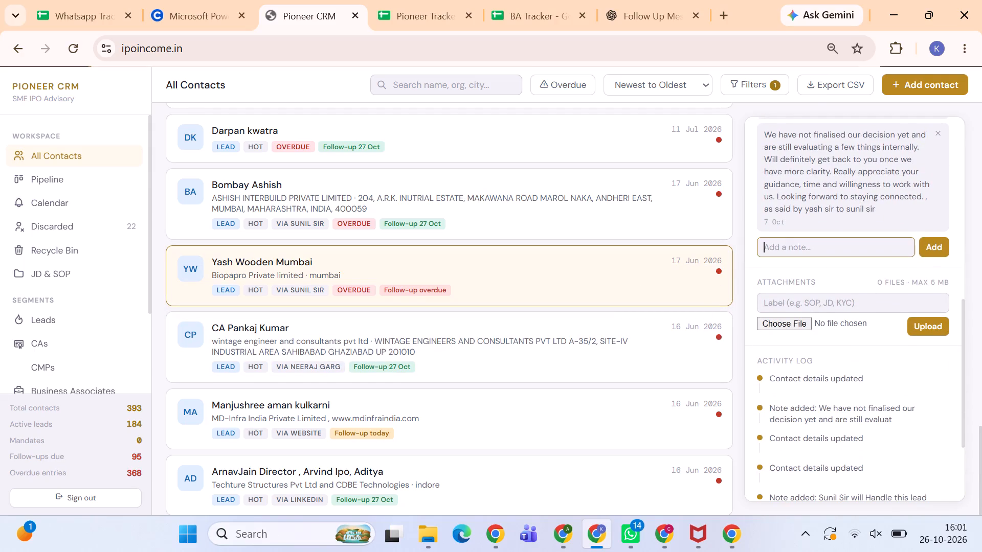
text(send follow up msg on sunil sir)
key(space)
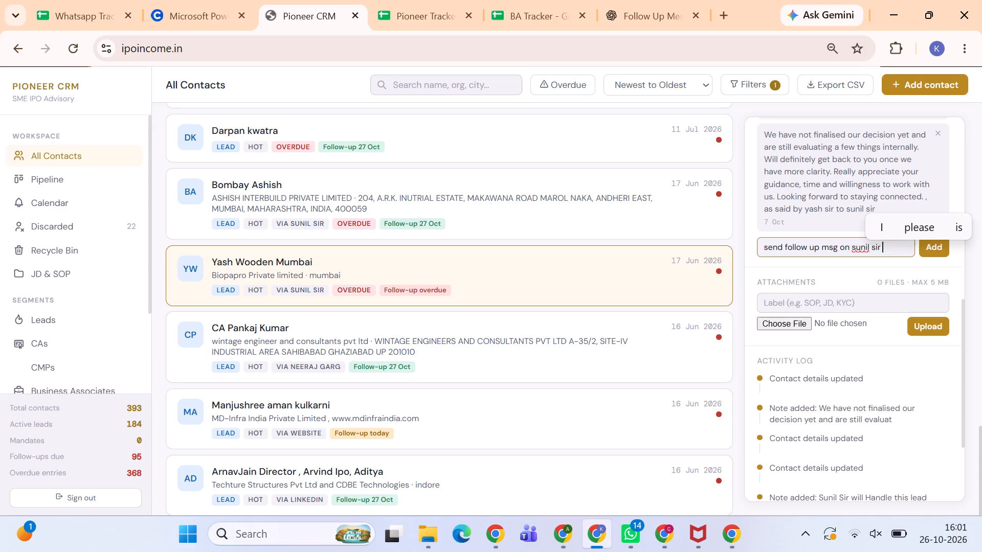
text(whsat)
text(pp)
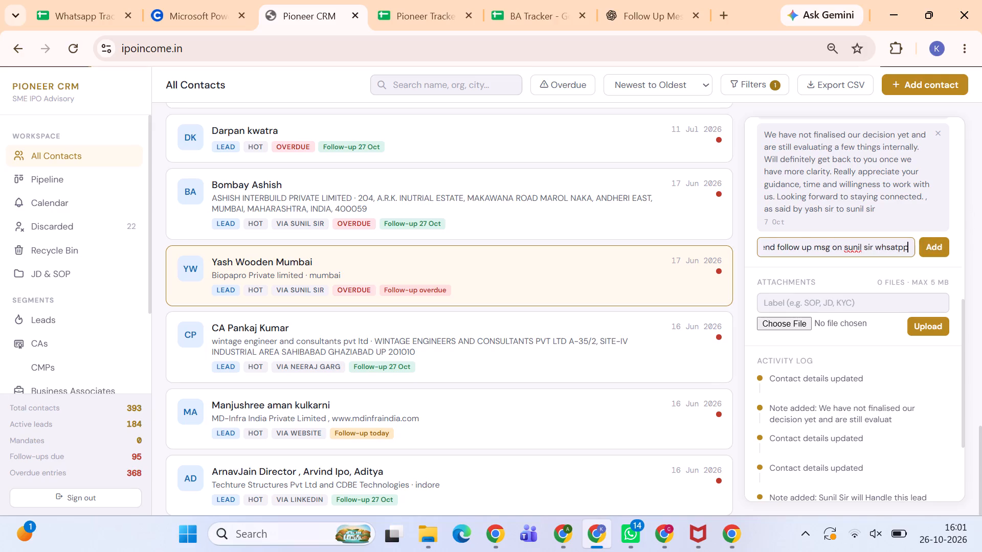
click(938, 244)
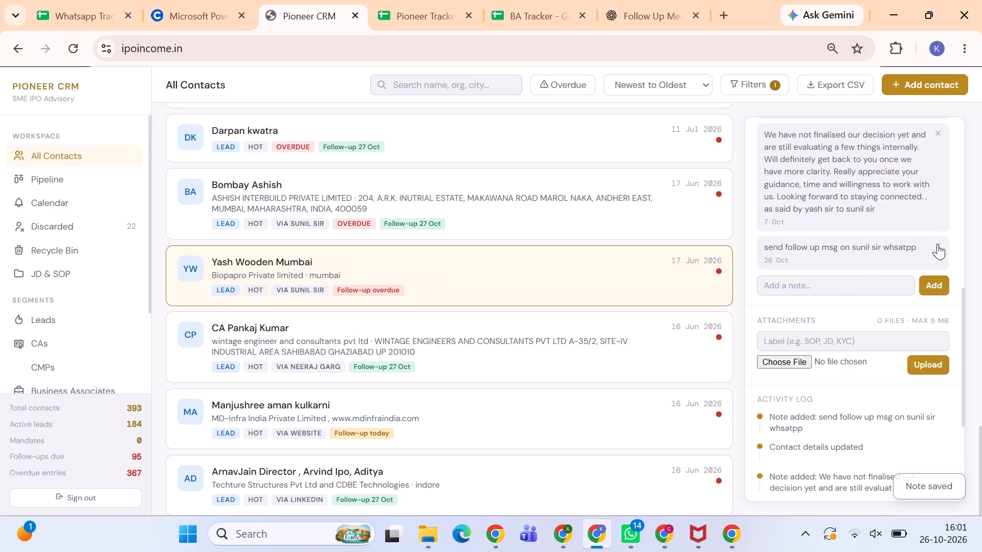
Set the Biopapro lead's follow-up date to 28-10-2026 and update the contact.
scroll(885, 278, up, 8)
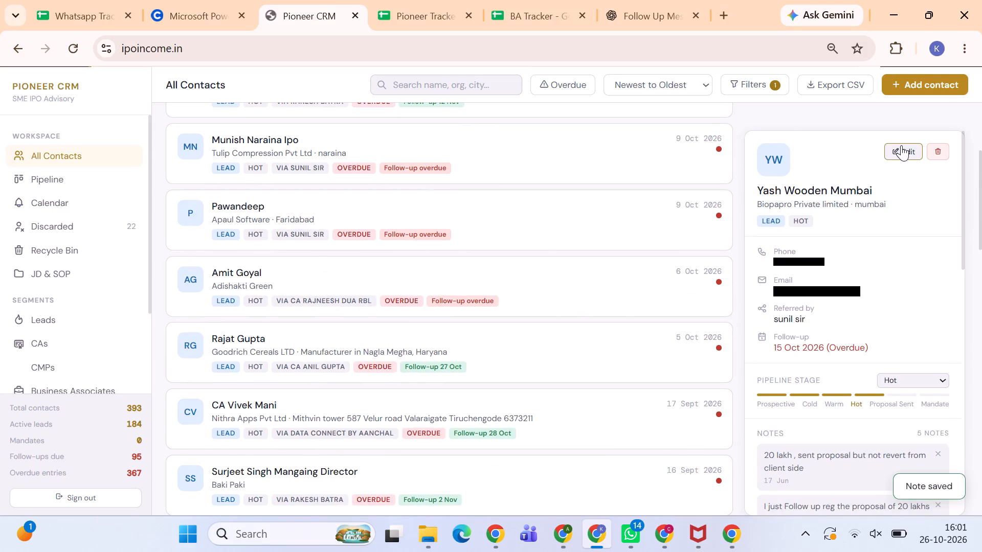
click(901, 145)
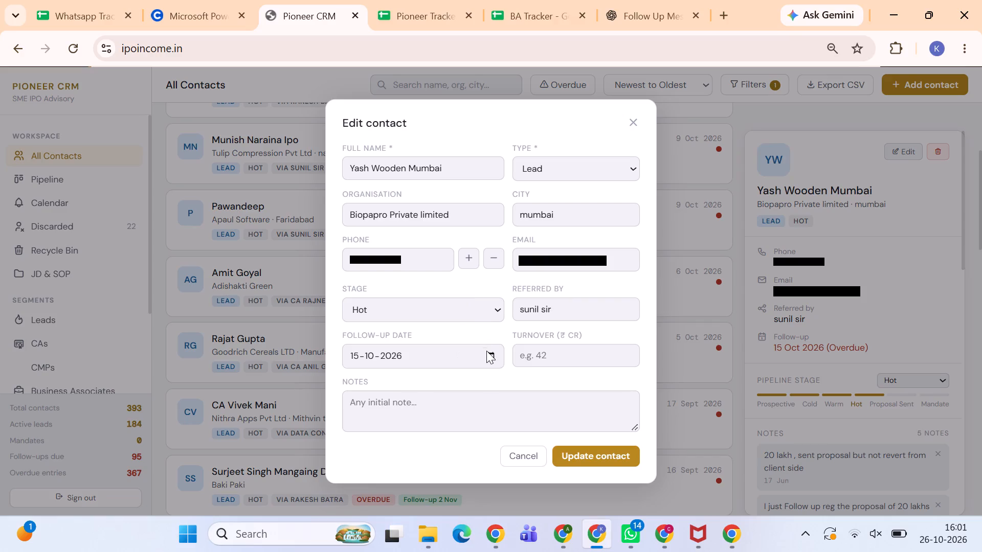
click(488, 352)
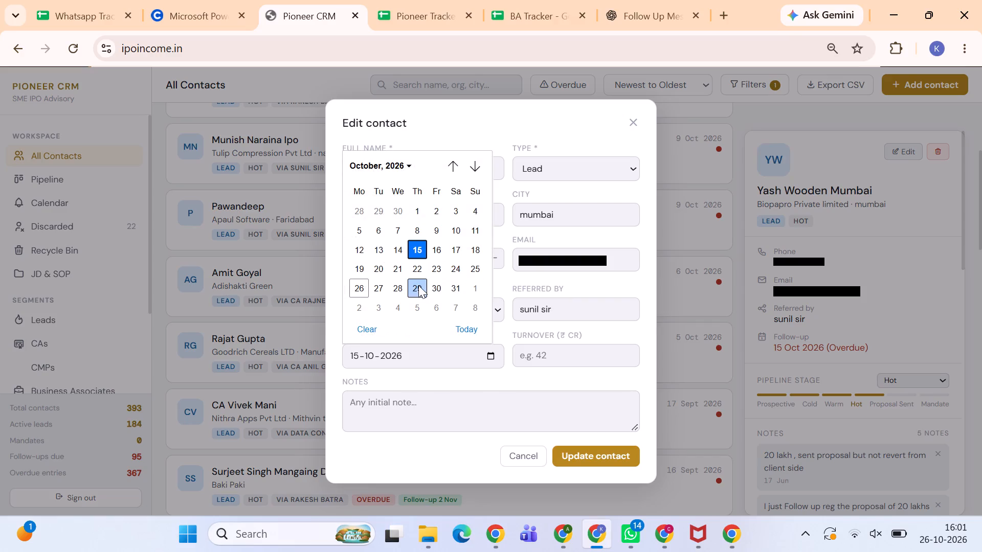
click(395, 284)
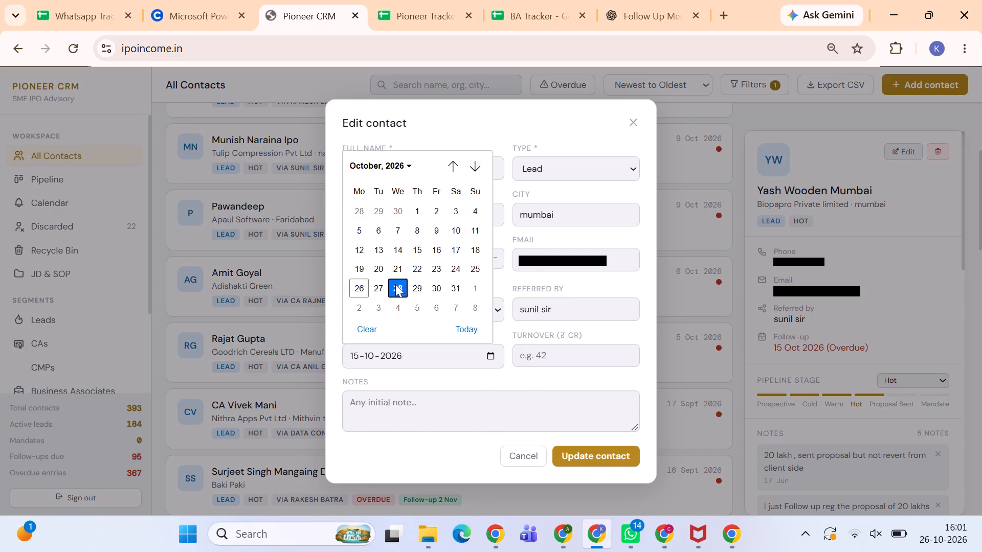
click(590, 453)
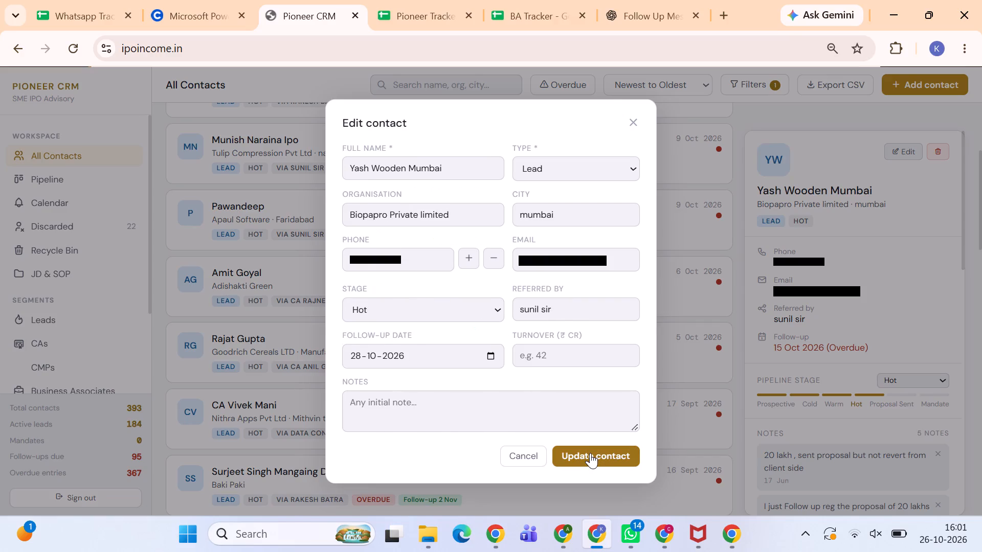
scroll(484, 383, down, 13)
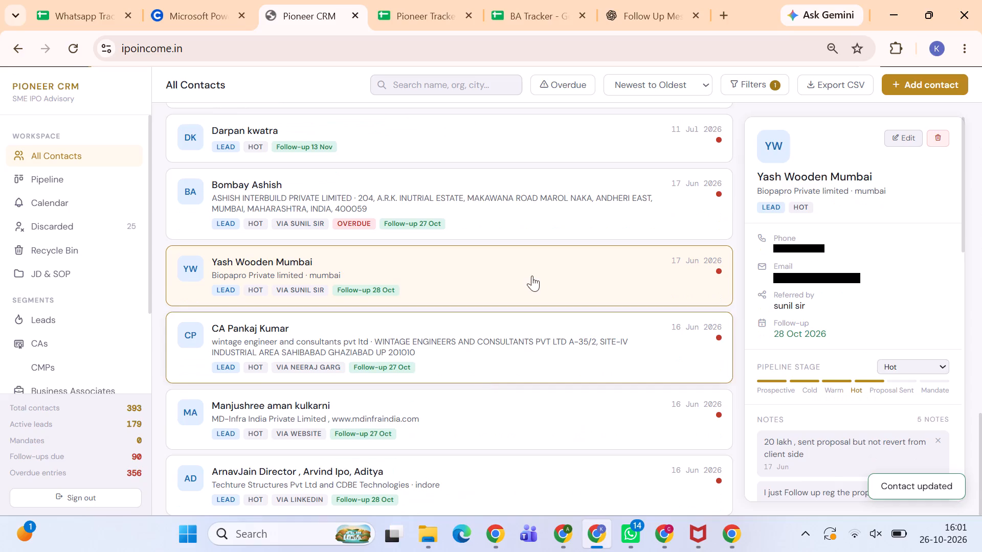
Add the note "sunil sir send msg" to the Ashish Interbuild Private Limited lead.
click(612, 222)
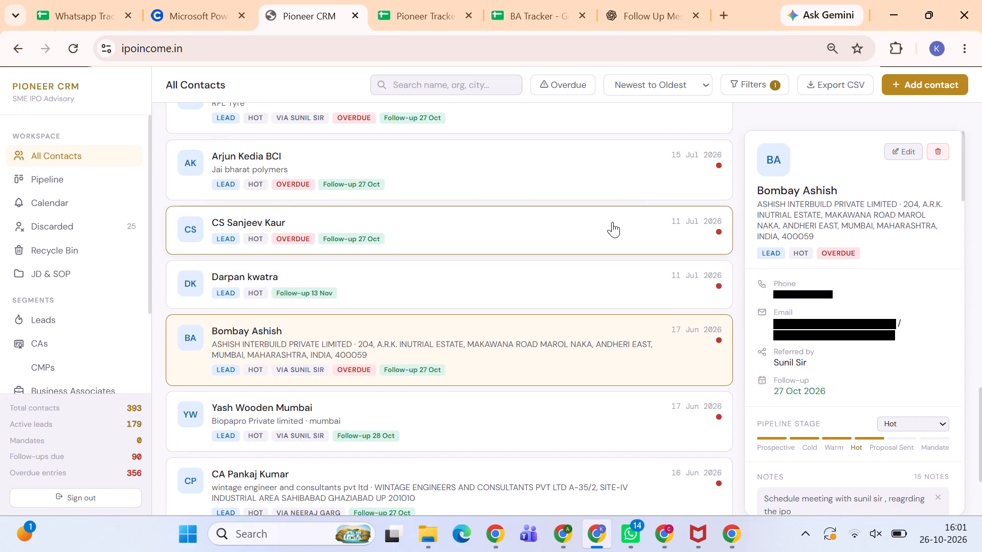
scroll(814, 290, down, 6)
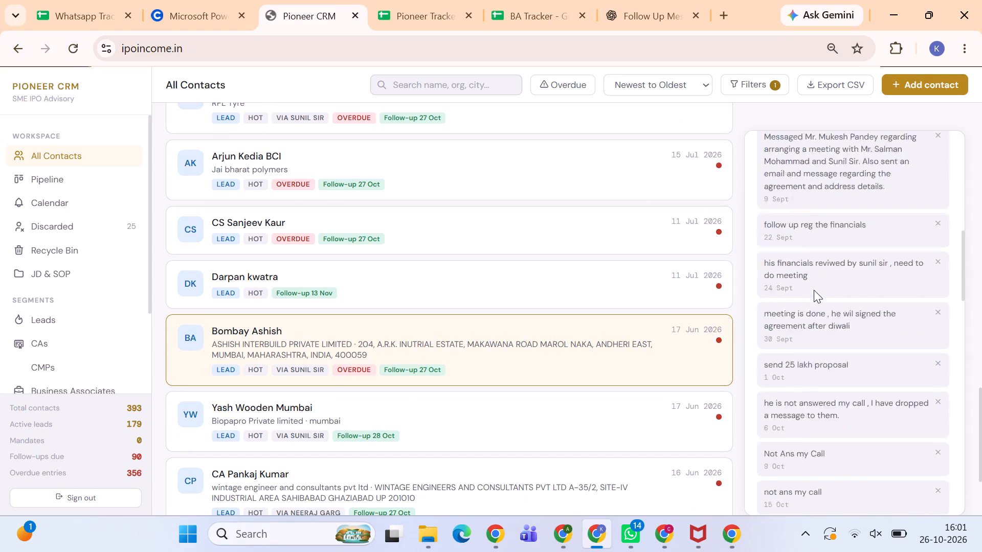
scroll(814, 290, down, 1)
scroll(874, 325, down, 1)
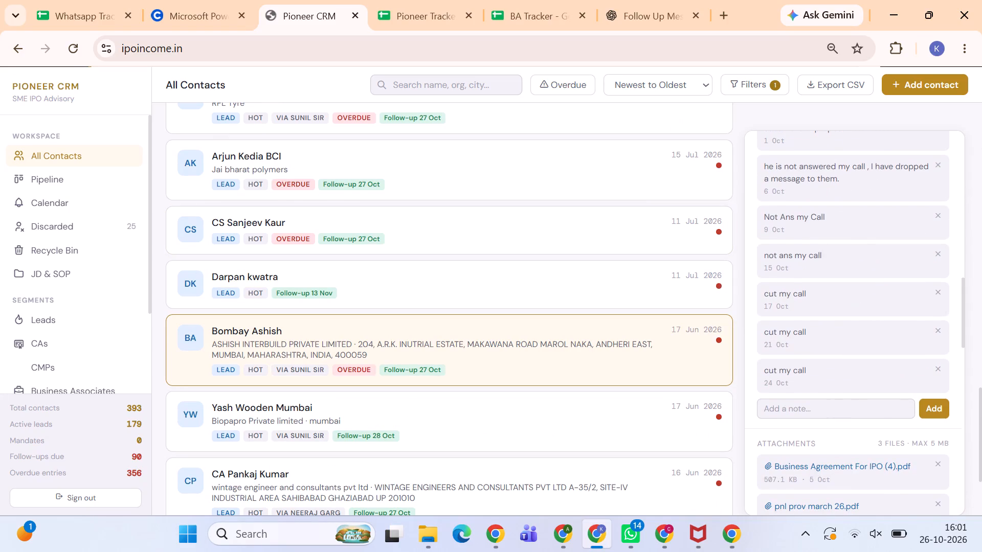
click(840, 404)
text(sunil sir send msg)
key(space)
click(823, 432)
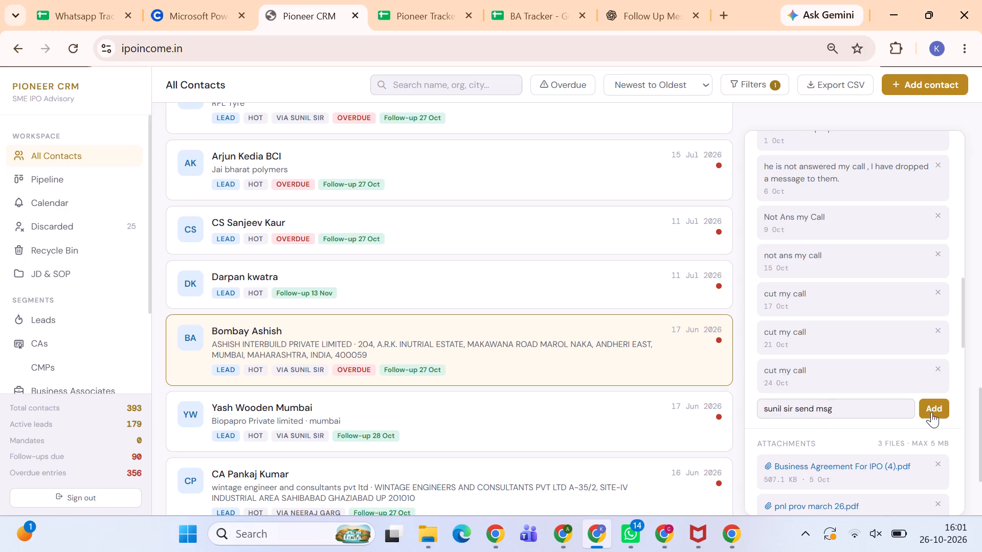
click(932, 405)
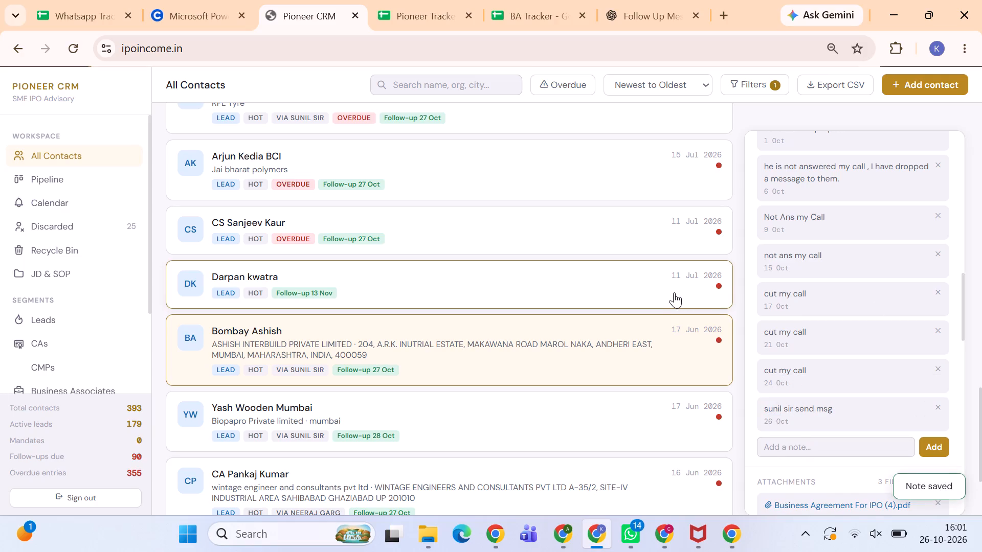
Open the Hot lead with the 13 Nov follow-up to review its details and notes.
click(674, 292)
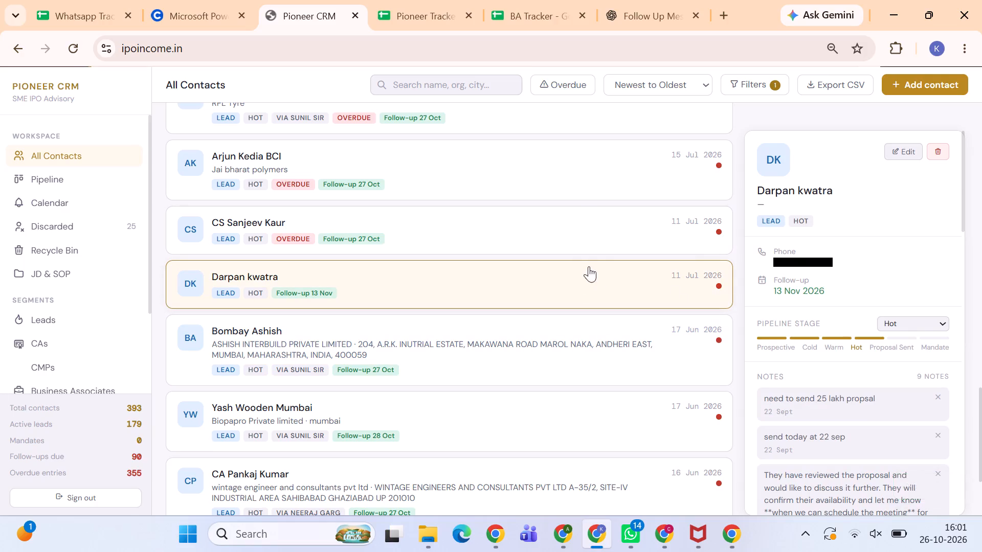
Open the overdue CS lead dated 11 Jul 2026 with the 27 Oct follow-up.
click(590, 234)
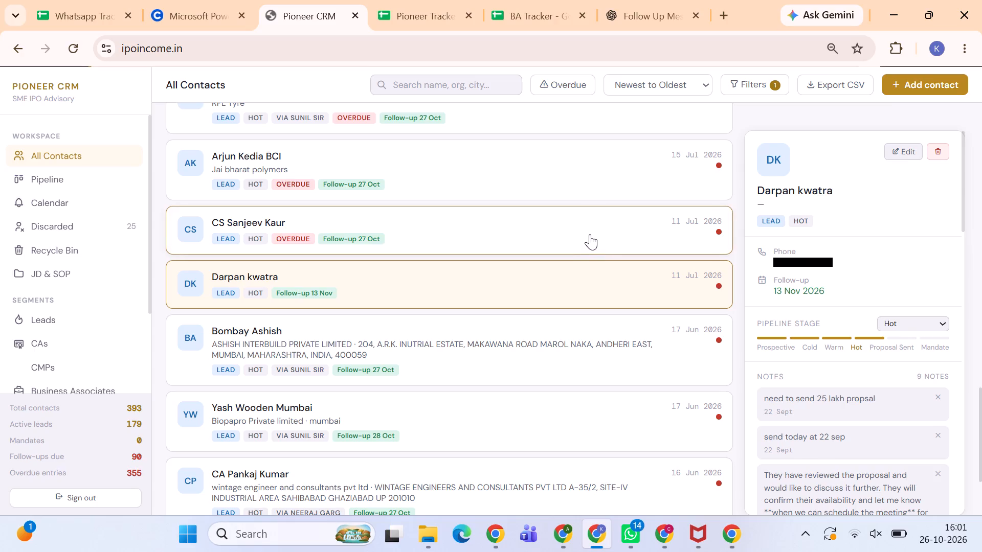
Review the note history of the open overdue CS lead dated 11 Jul 2026.
scroll(907, 393, down, 5)
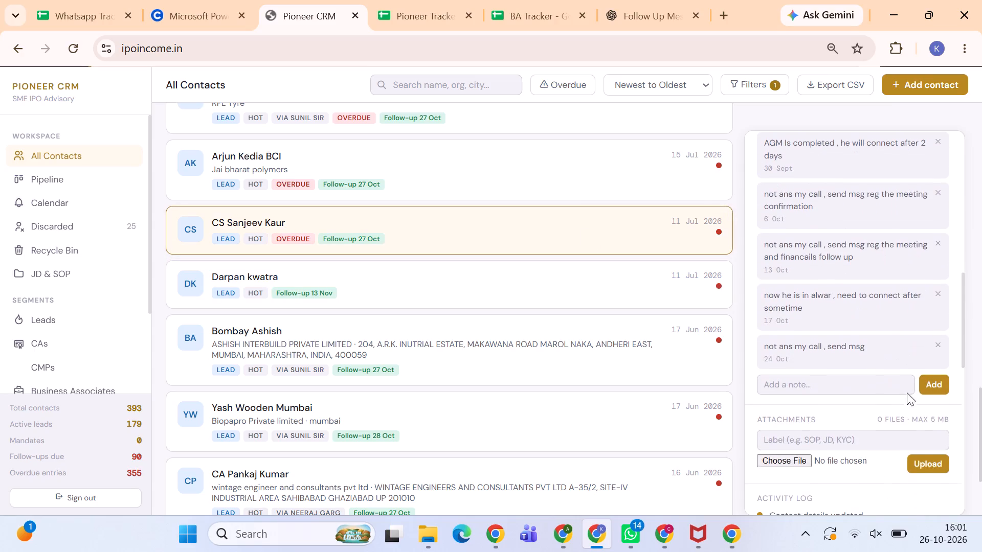
scroll(907, 393, down, 1)
scroll(907, 393, up, 2)
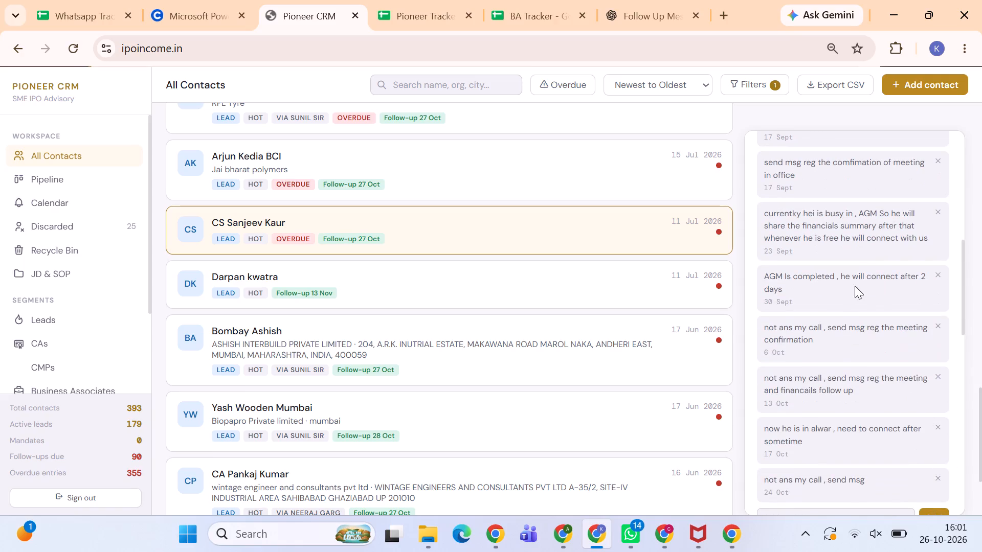
scroll(583, 52, left, 1)
Open the overdue Jai bharat polymers lead dated 15 Jul 2026 and review its follow-up notes.
click(534, 158)
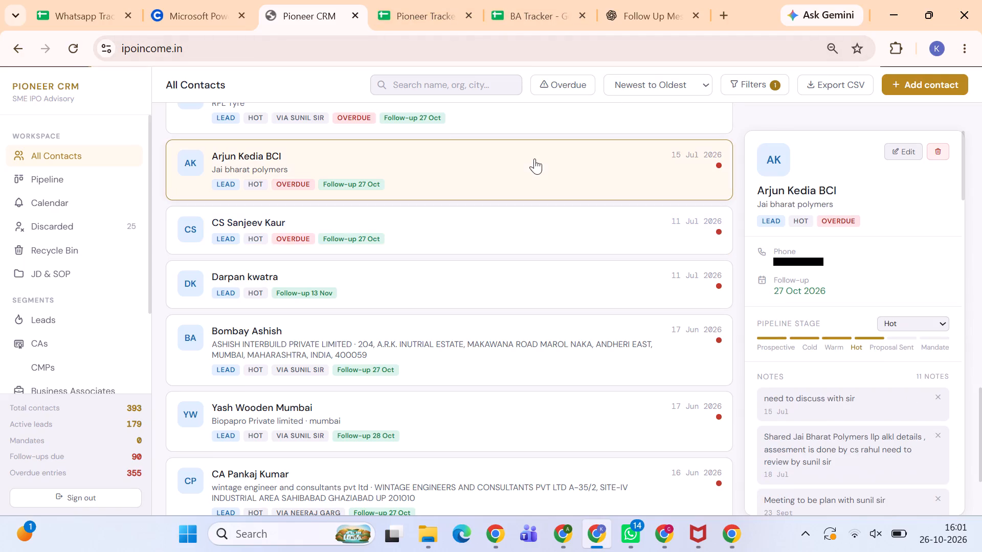
scroll(866, 311, down, 4)
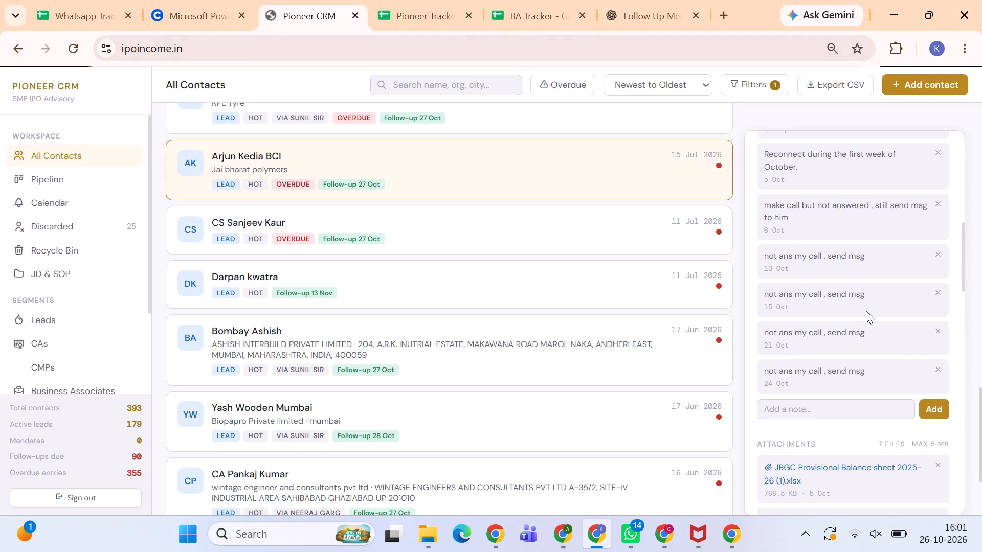
scroll(866, 311, up, 1)
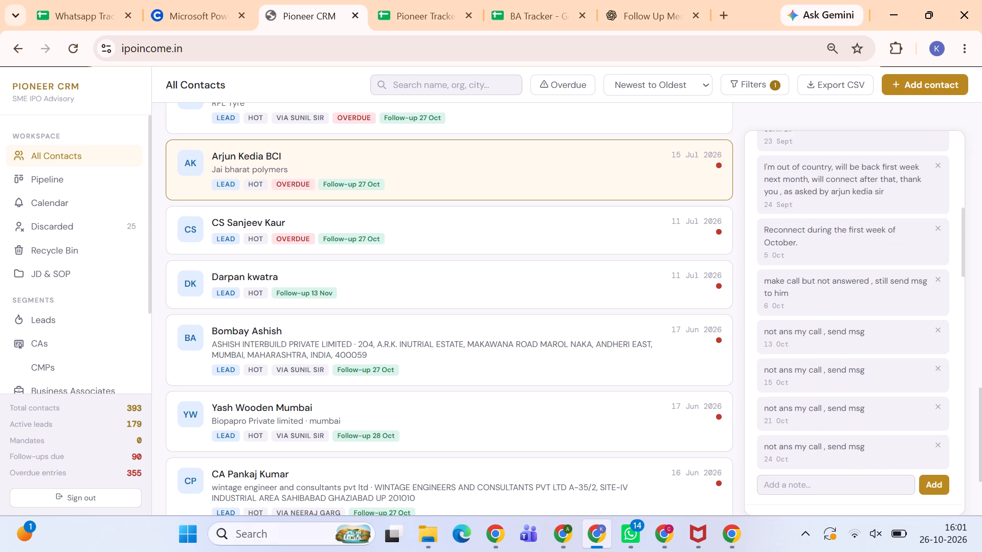
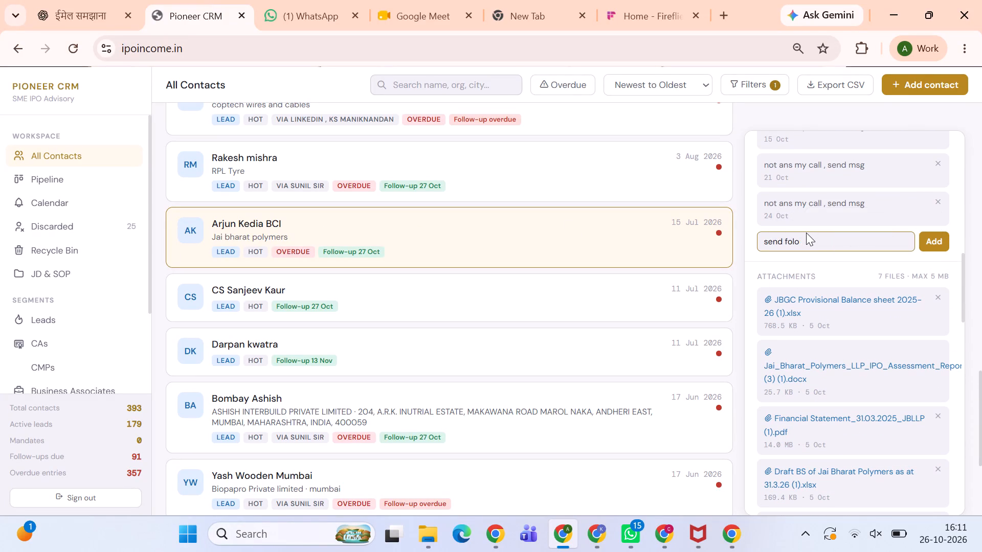
Add the note "send follow up msg on sunil sir whsatsapp" to the Jai bharat polymers lead.
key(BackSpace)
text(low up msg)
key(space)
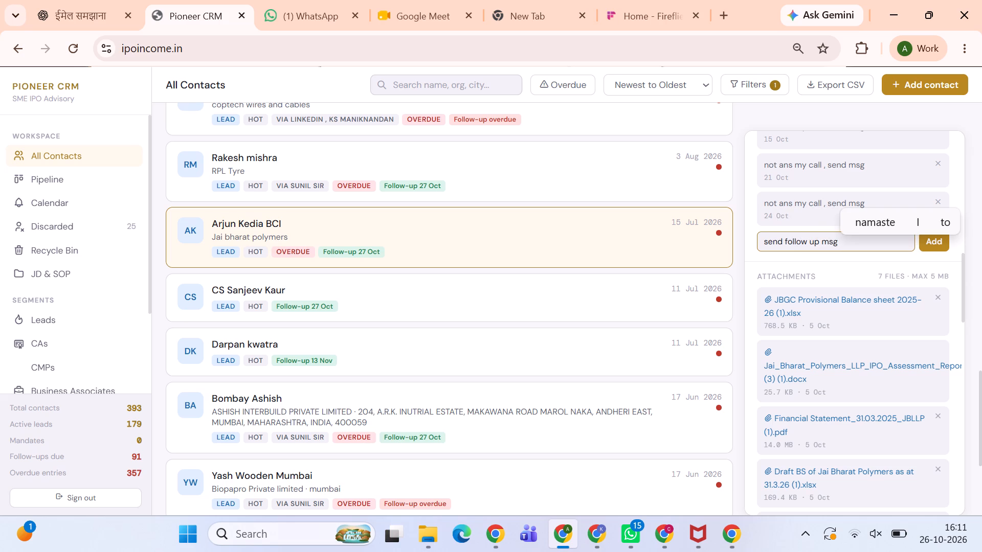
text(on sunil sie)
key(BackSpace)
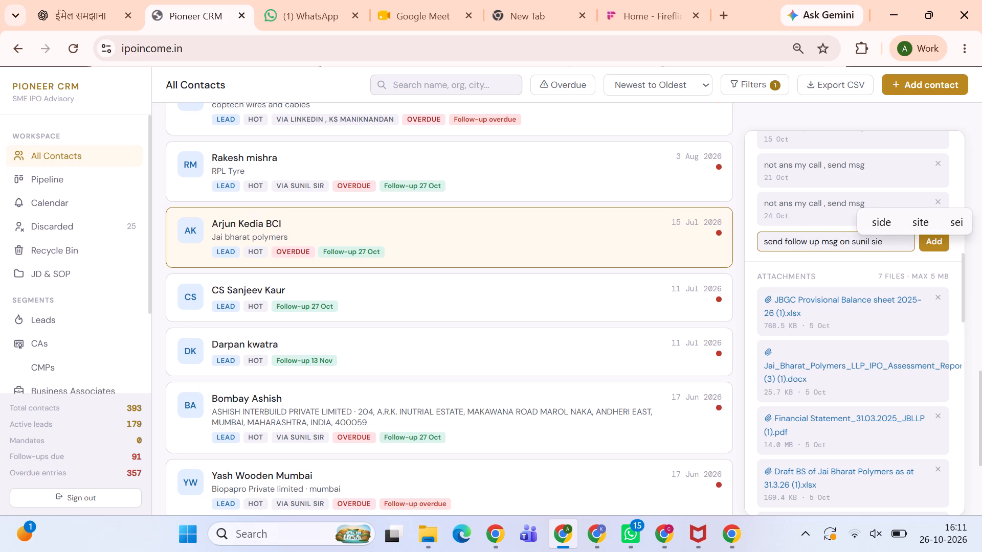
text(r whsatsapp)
click(857, 269)
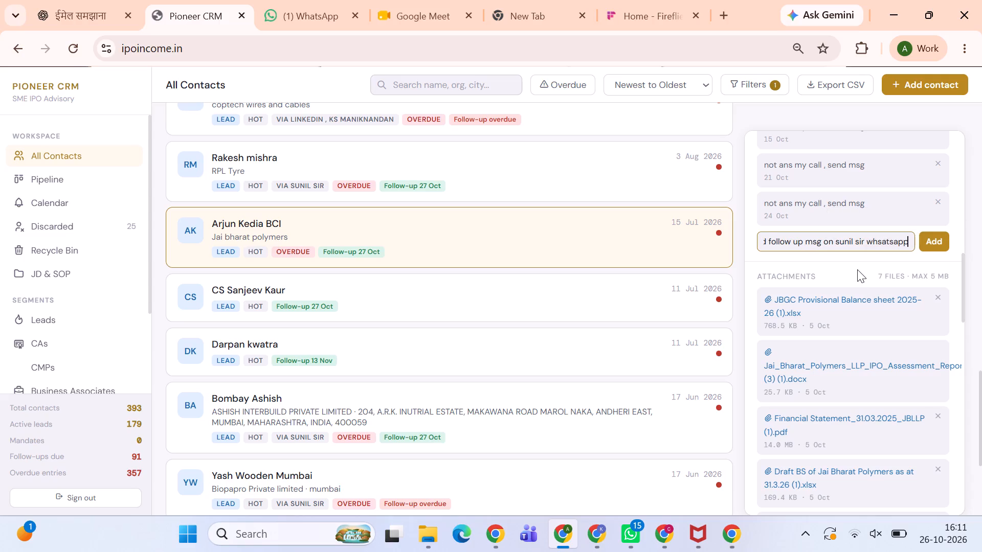
click(929, 243)
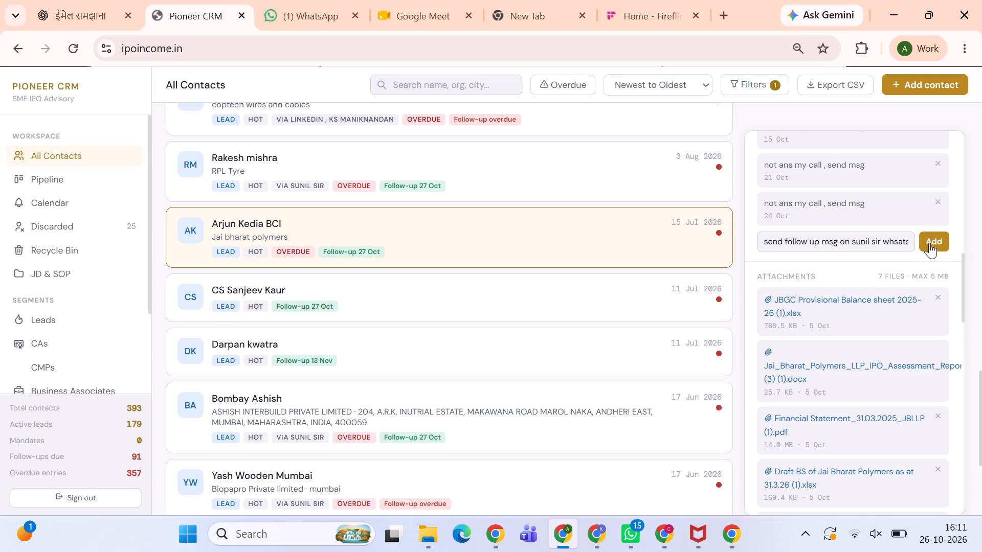
Reschedule the Jai bharat polymers lead's follow-up date to 28-10-2026.
scroll(836, 219, up, 4)
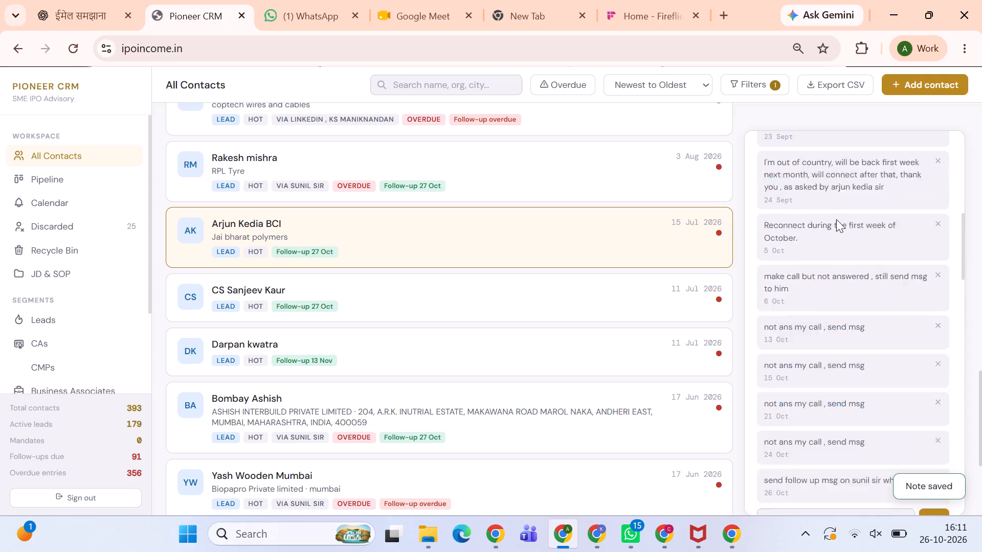
scroll(836, 219, up, 2)
scroll(611, 317, down, 4)
click(903, 148)
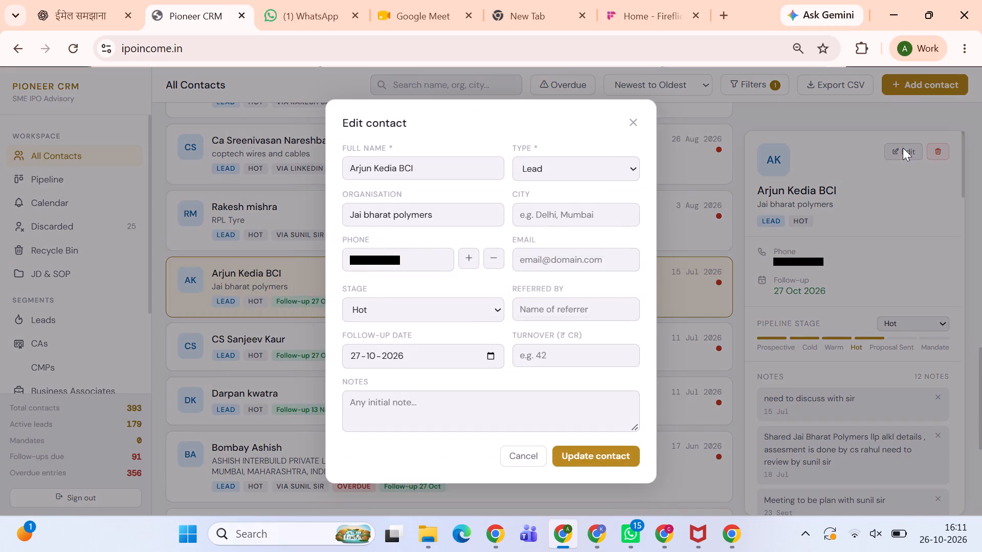
click(490, 354)
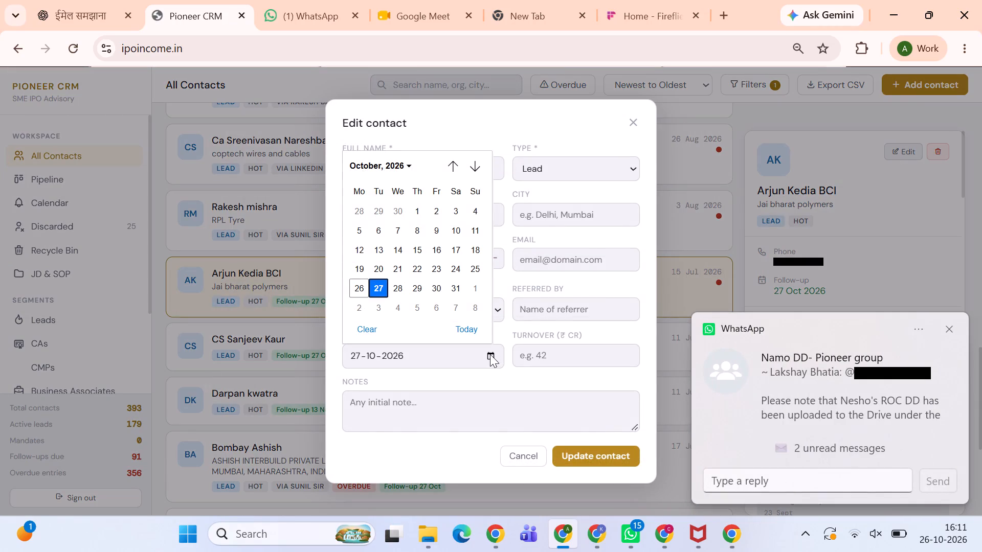
click(395, 287)
click(598, 454)
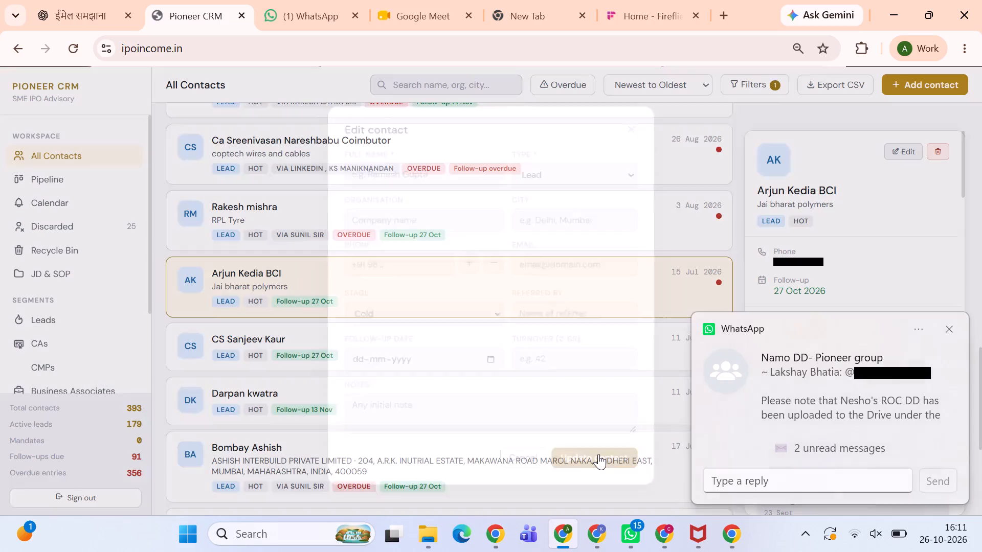
click(948, 331)
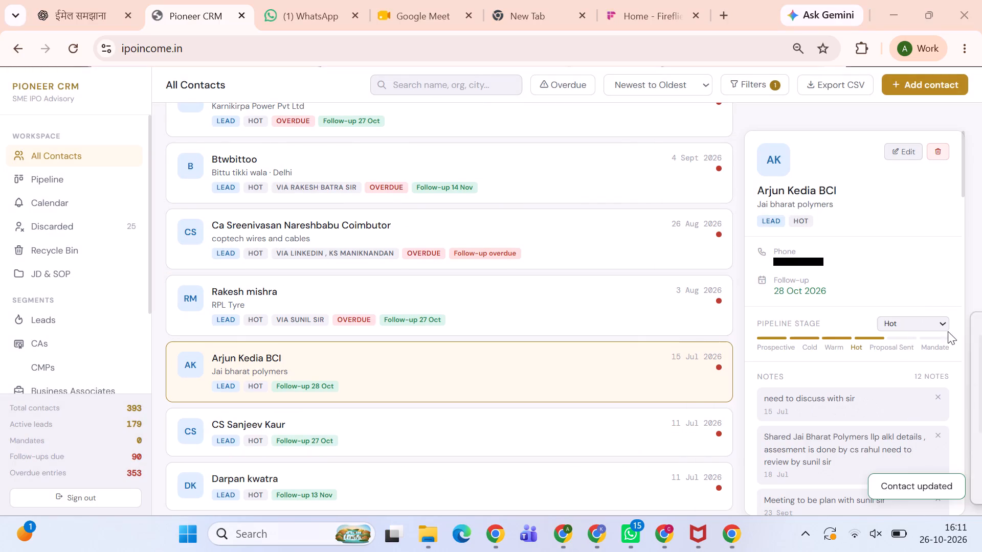
scroll(652, 348, down, 3)
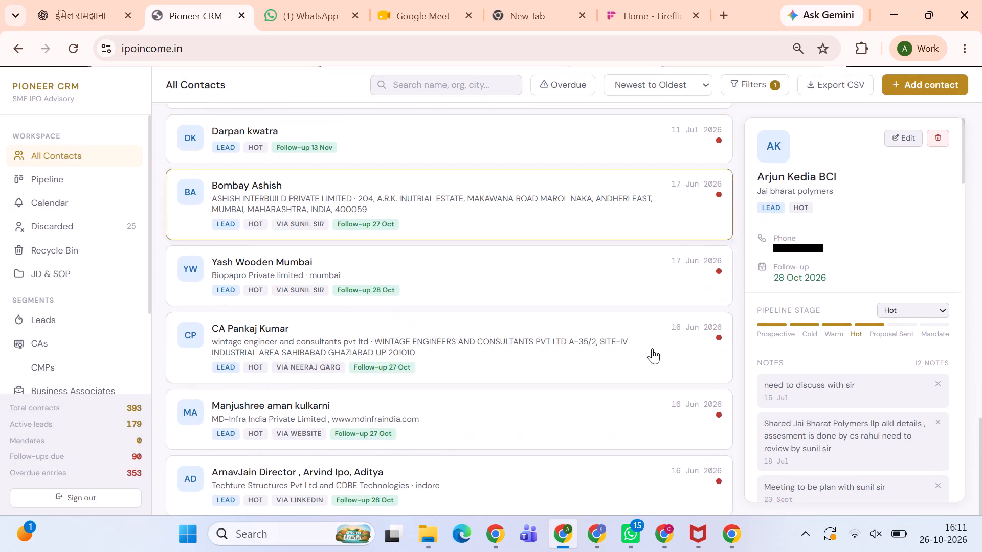
scroll(652, 348, down, 1)
scroll(652, 348, up, 2)
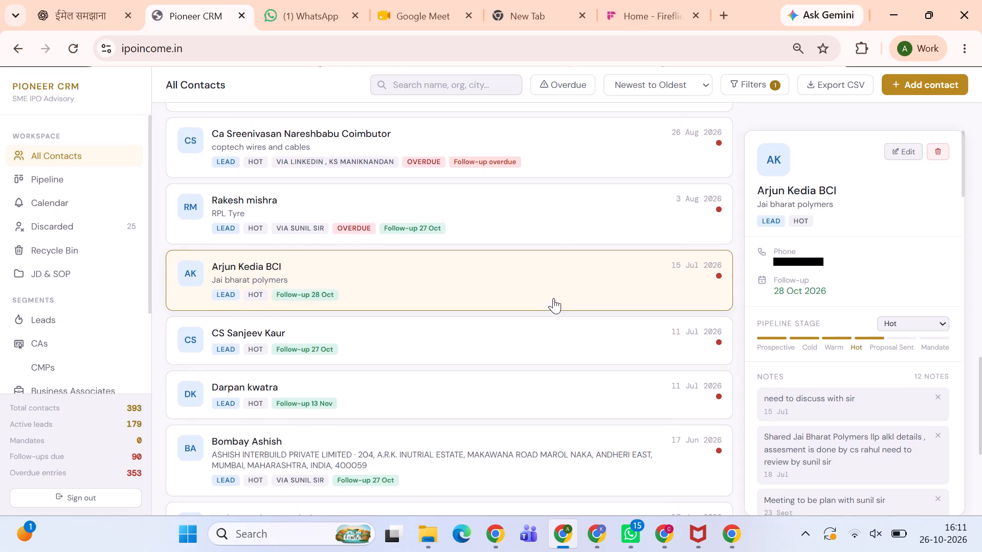
scroll(553, 298, up, 1)
click(602, 288)
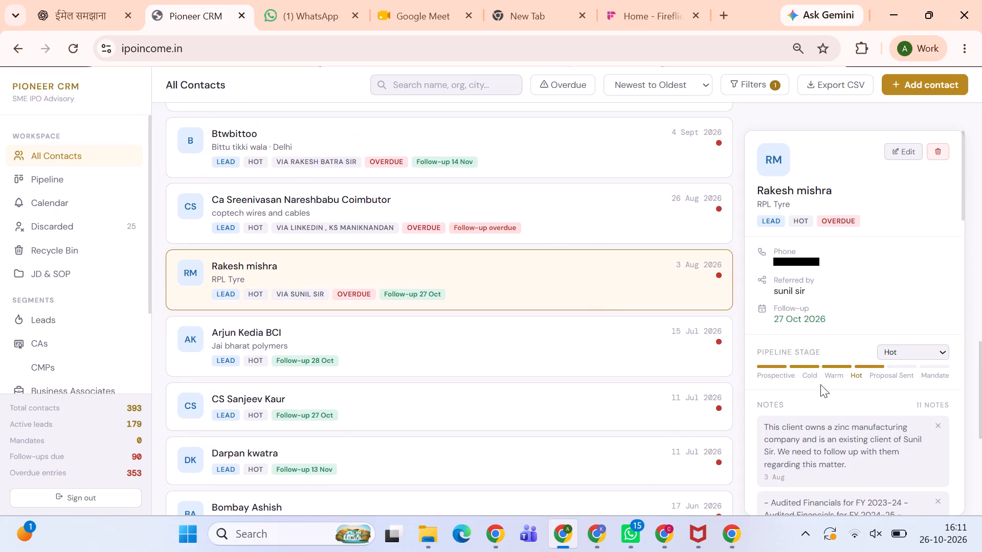
scroll(820, 384, down, 3)
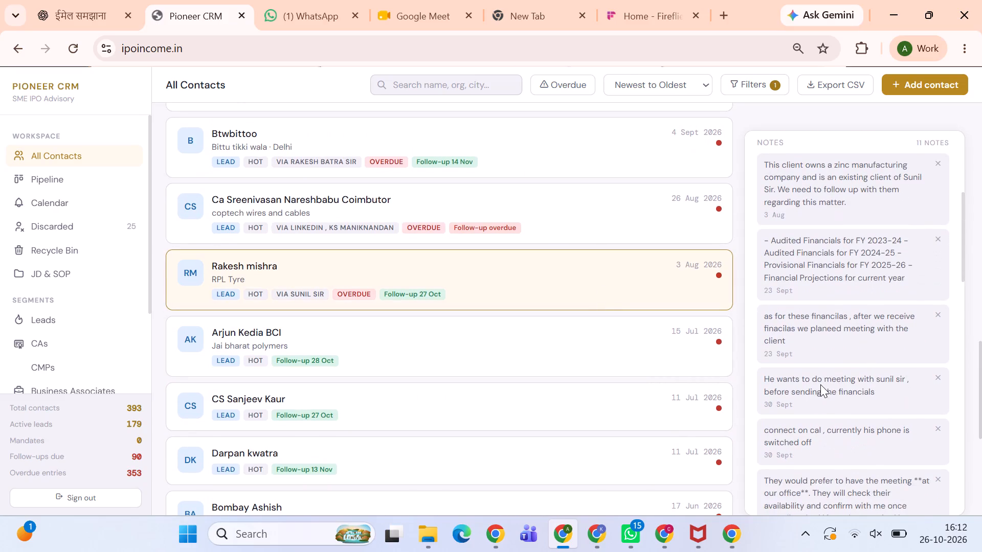
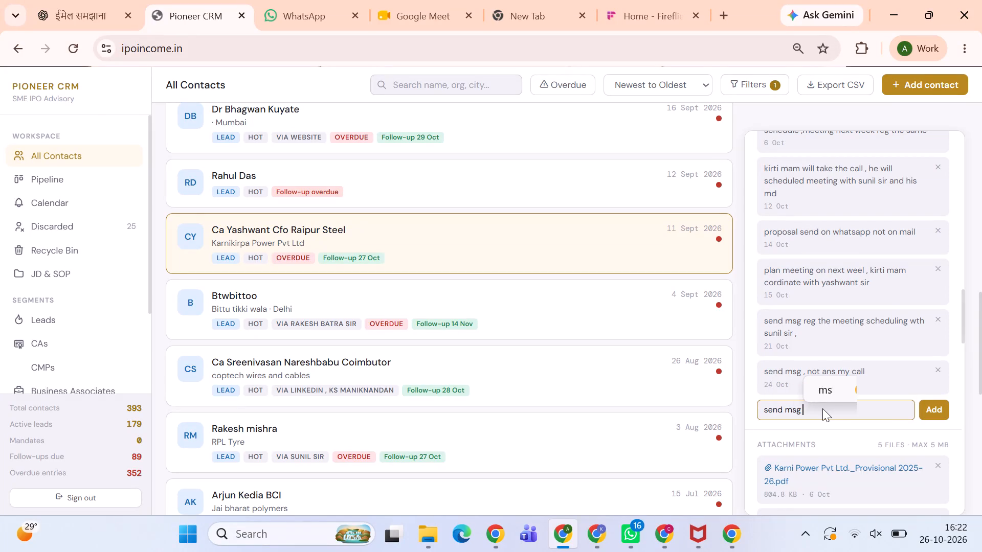
Finish and add the note "send msg on sunil sir whatsapp" to the Karnikirpa Power Pvt Ltd lead.
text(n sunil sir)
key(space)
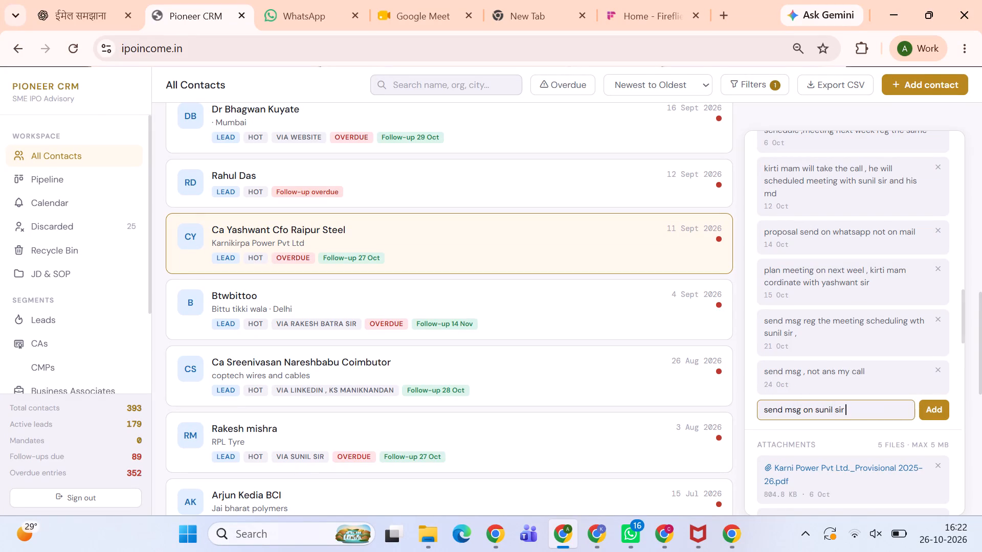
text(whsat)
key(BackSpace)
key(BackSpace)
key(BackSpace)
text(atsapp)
click(841, 438)
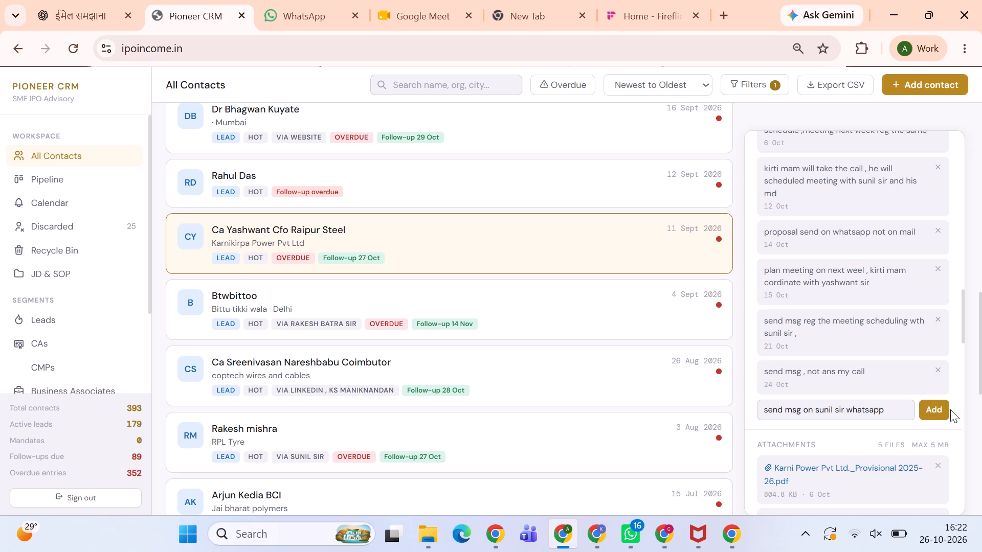
click(932, 410)
Open the overdue Hot lead dated 12 Sept 2026, just above Karnikirpa Power Pvt Ltd, and review its follow-up details and meeting notes.
scroll(652, 285, up, 1)
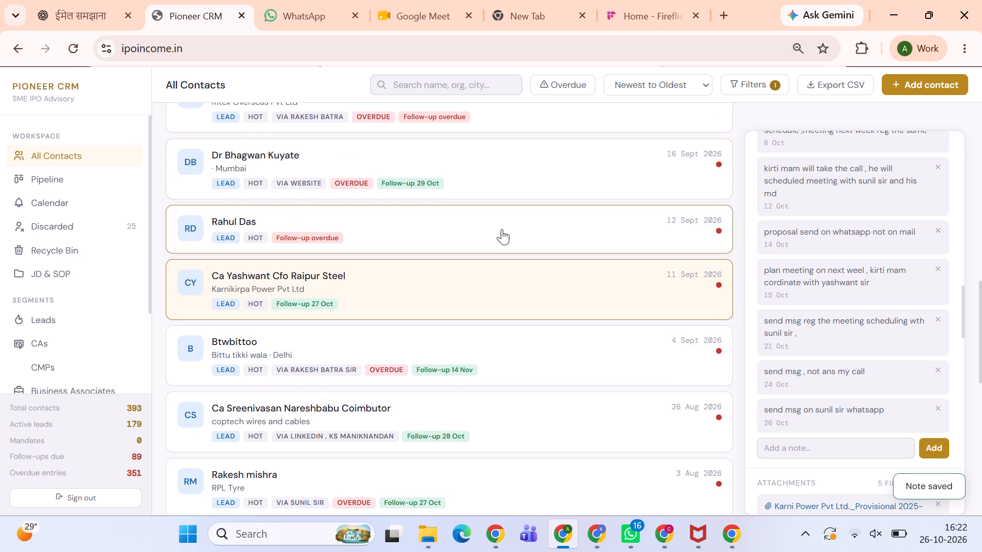
click(515, 239)
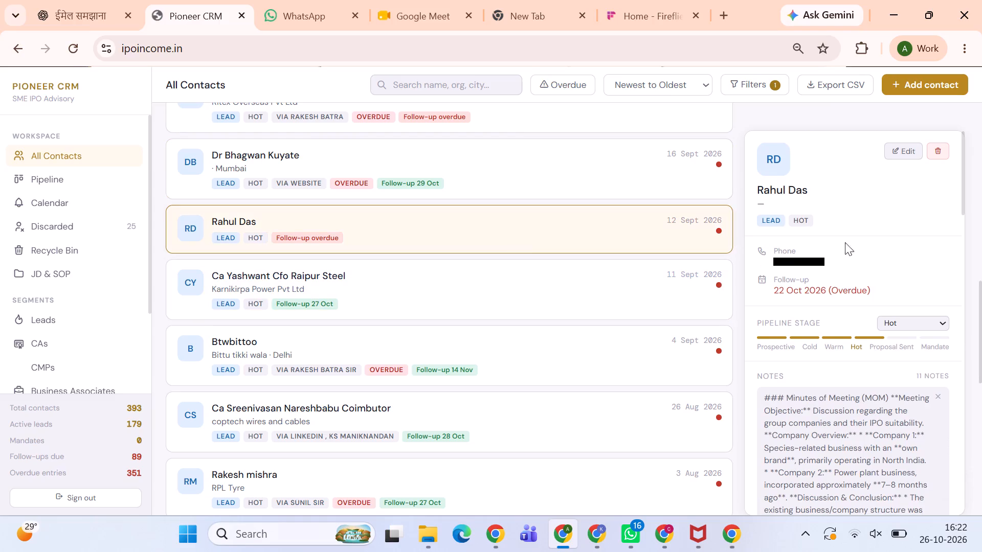
scroll(832, 271, down, 2)
scroll(551, 293, up, 1)
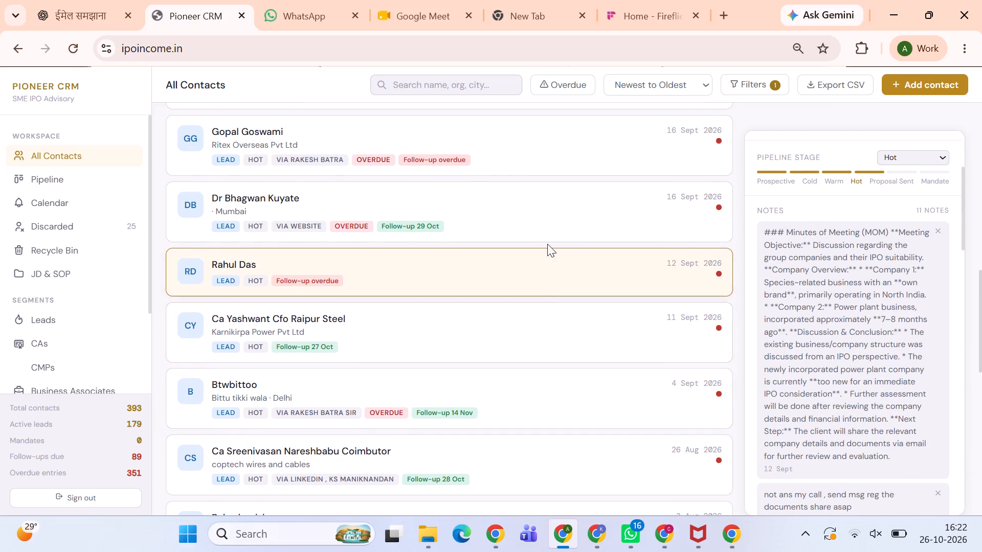
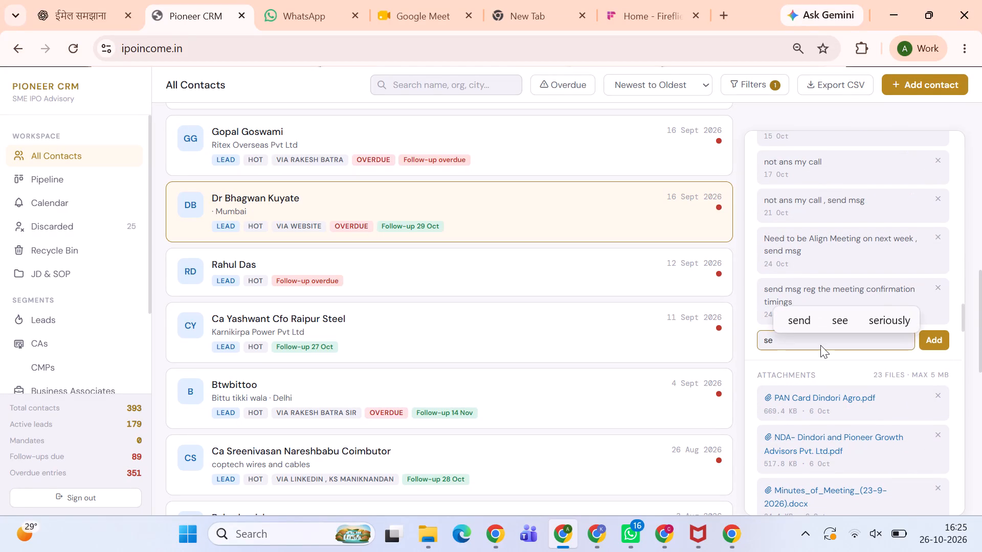
Add the note "send msg on sunil sir whatsapp" to the Mumbai lead that came via website.
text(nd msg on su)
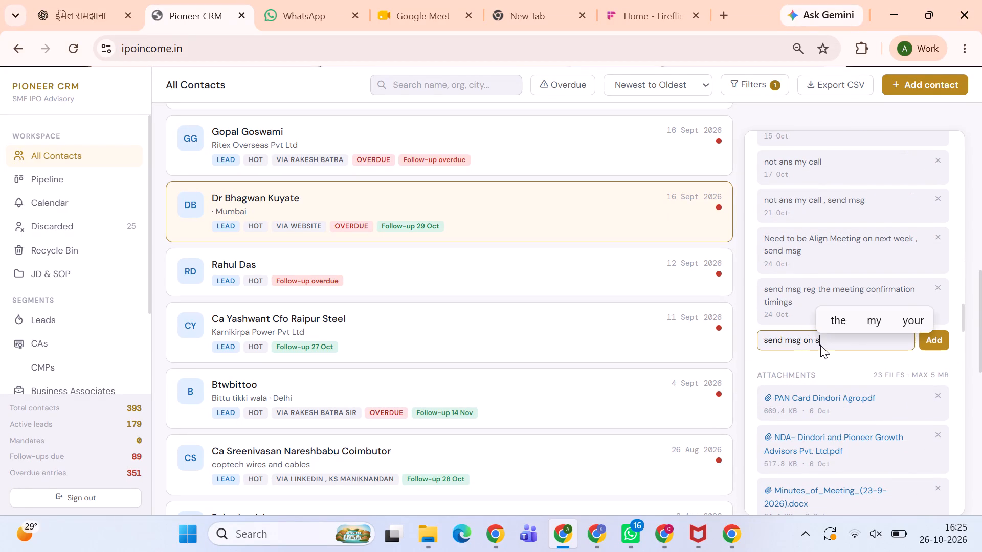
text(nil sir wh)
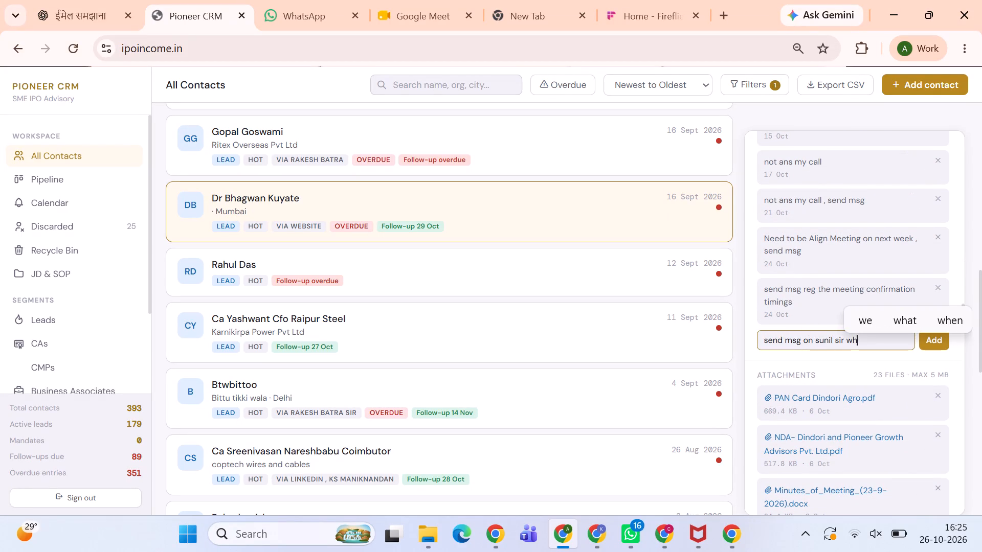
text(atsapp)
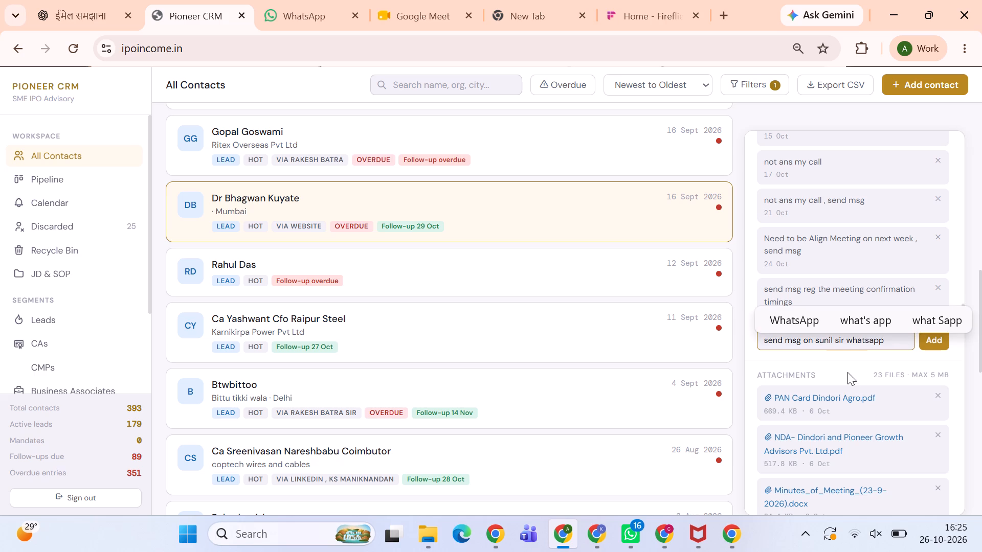
click(832, 372)
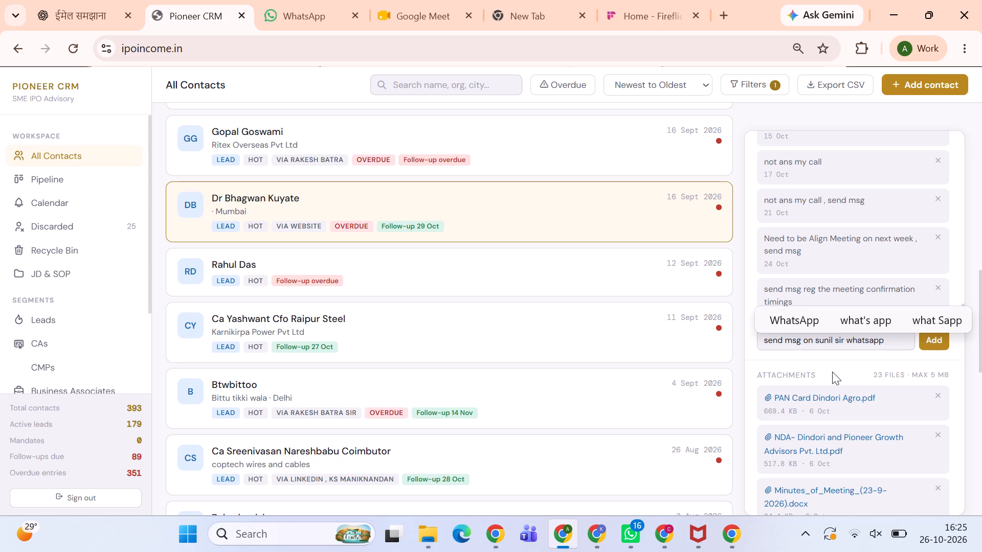
click(931, 336)
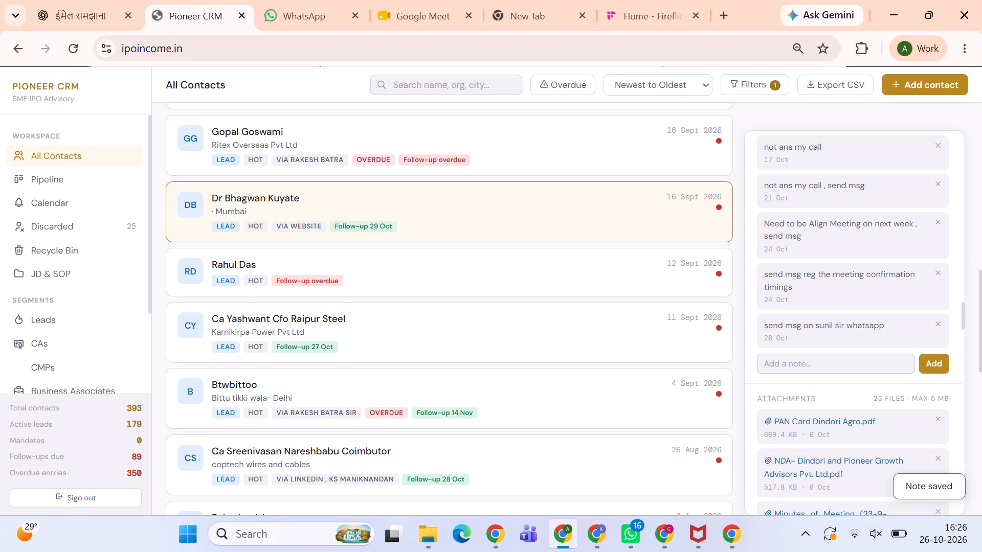
scroll(600, 300, up, 1)
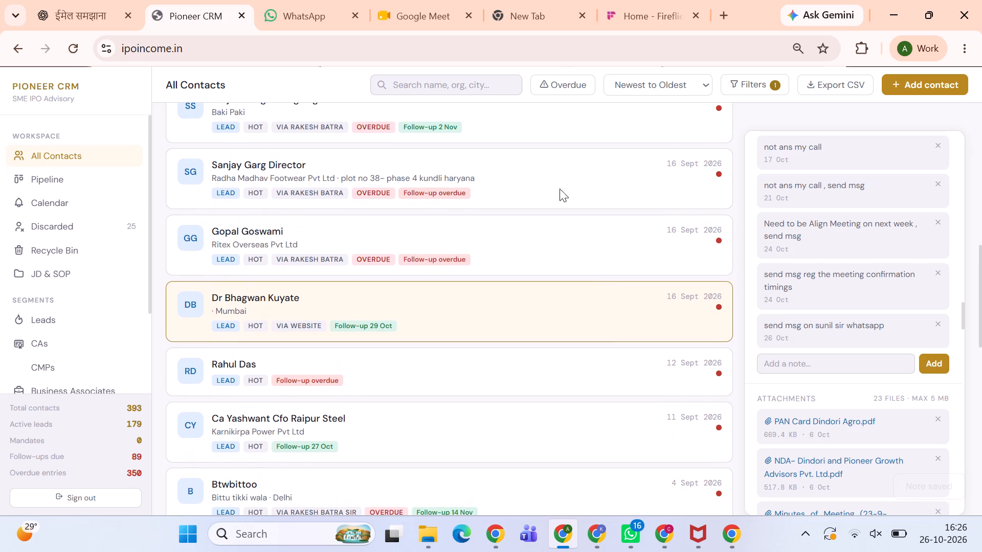
scroll(595, 227, up, 1)
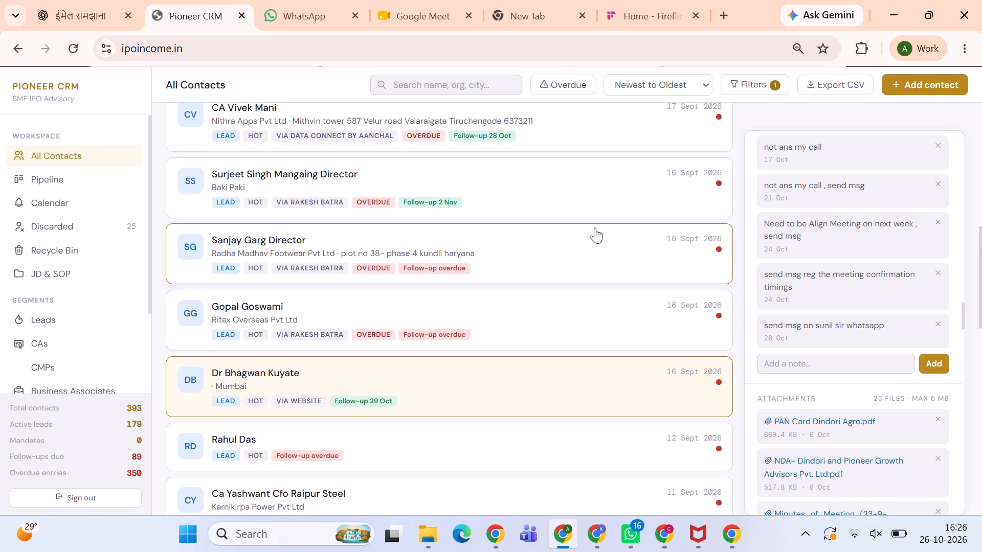
scroll(557, 263, up, 1)
scroll(615, 192, up, 1)
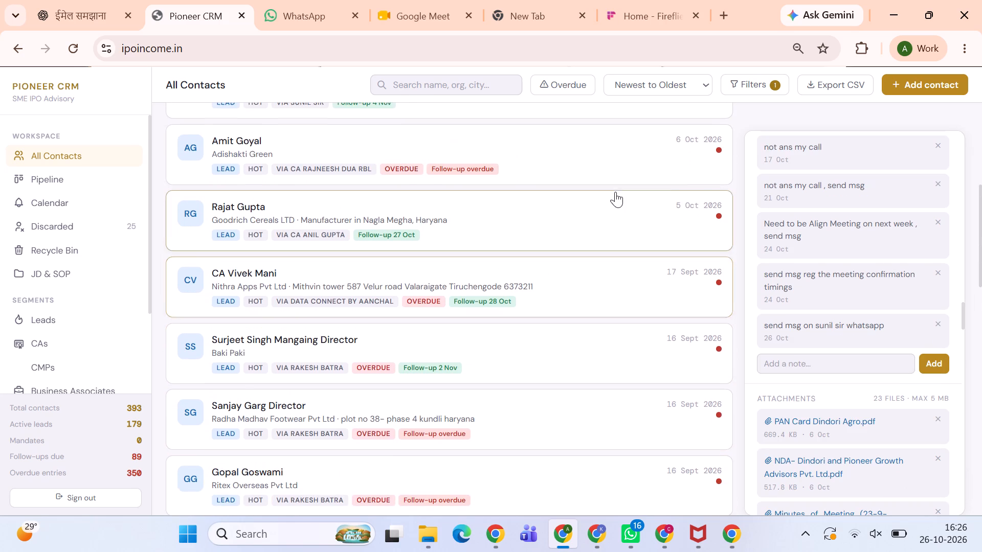
click(583, 206)
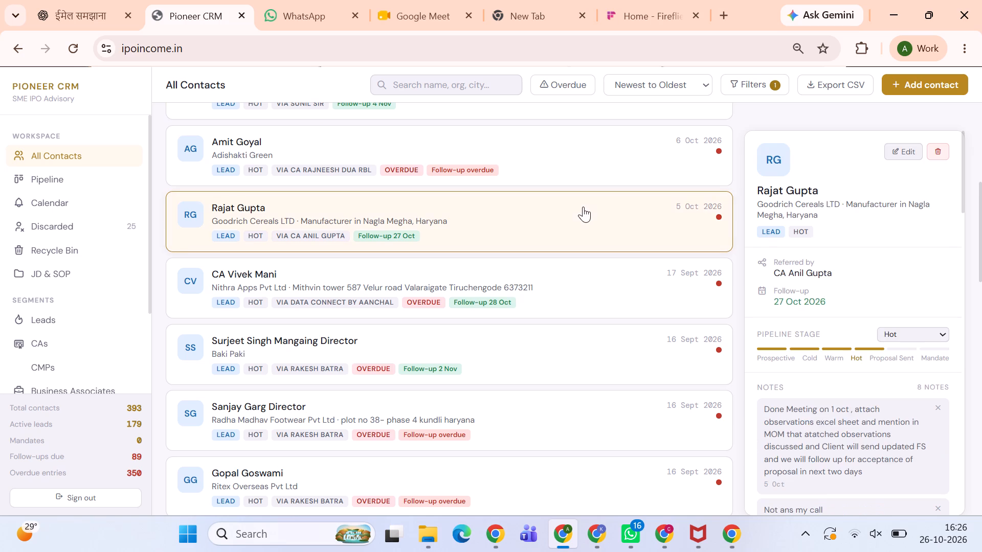
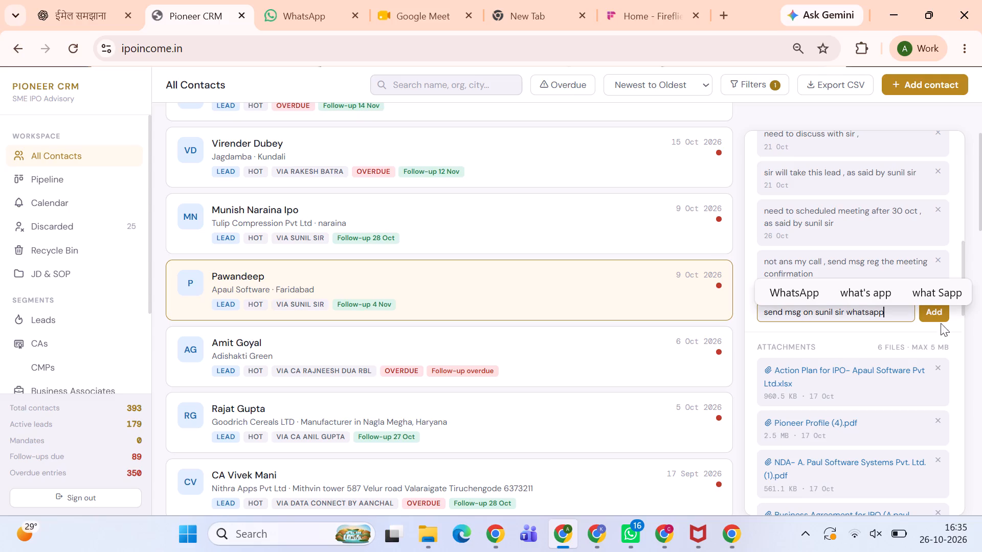
Add the note "send msg on sunil sir whatsapp" to the Apaul Software lead.
click(930, 307)
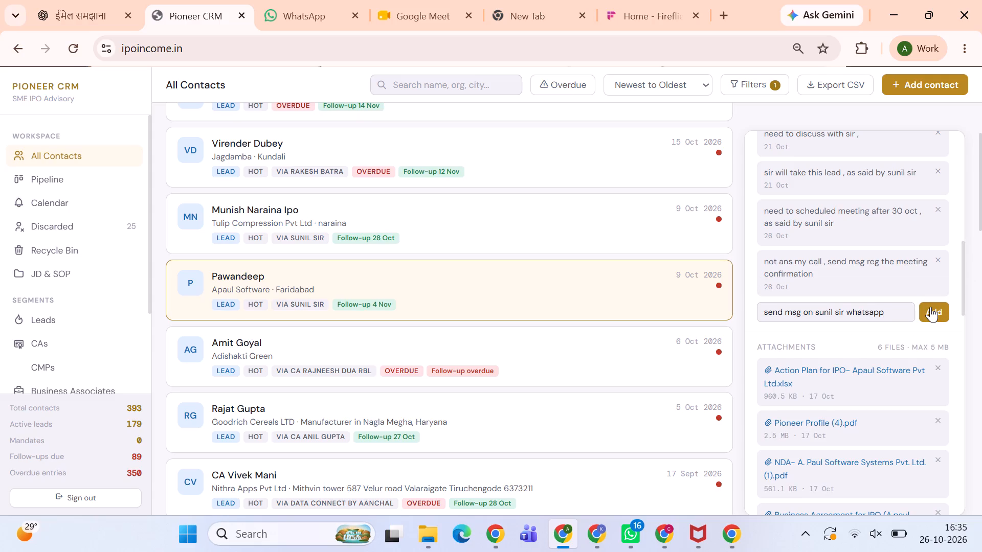
Review the follow-up details and notes of the Tulip Compression, Jagdamba and Mahindra And Mahindra Karnal leads.
click(635, 223)
scroll(842, 310, down, 2)
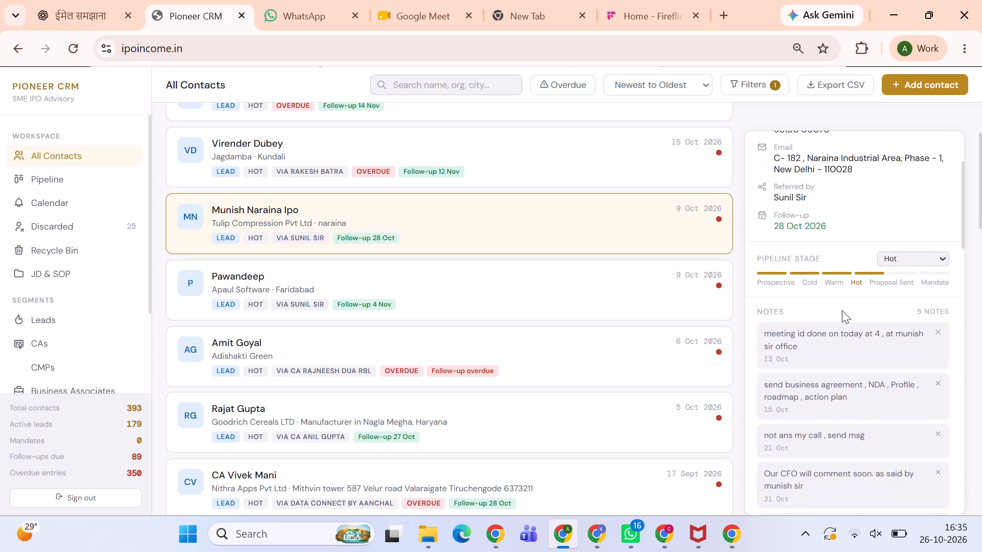
scroll(842, 310, down, 2)
scroll(652, 310, up, 1)
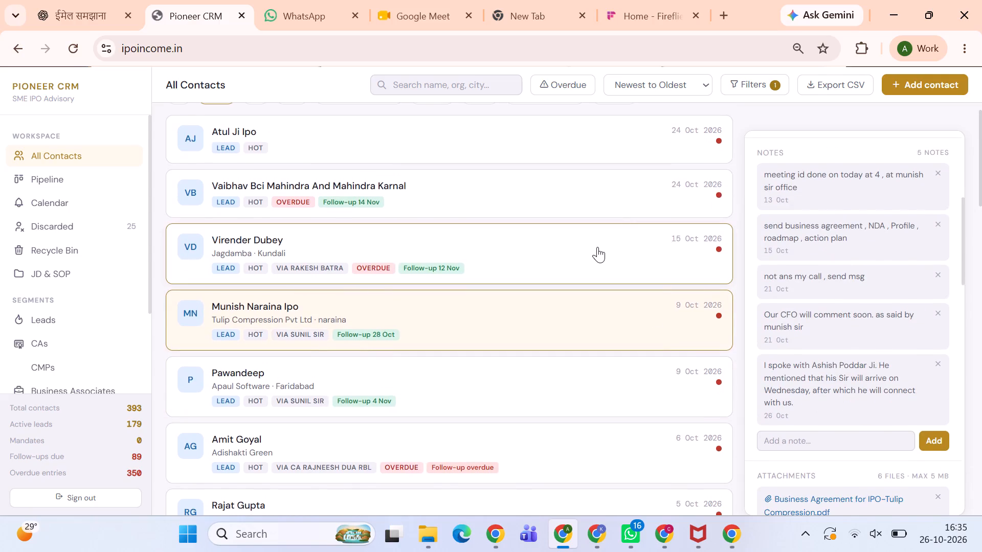
click(597, 247)
click(637, 186)
scroll(876, 313, down, 1)
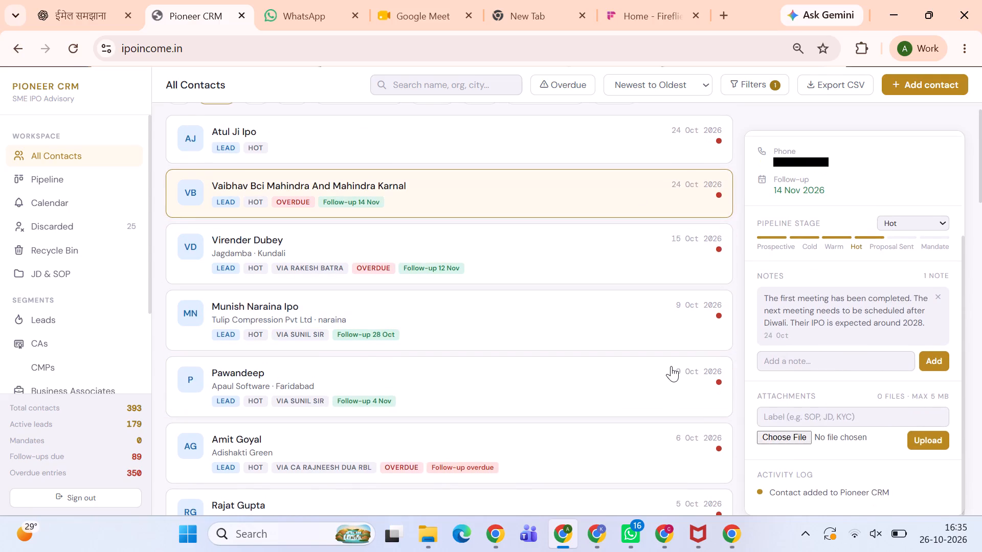
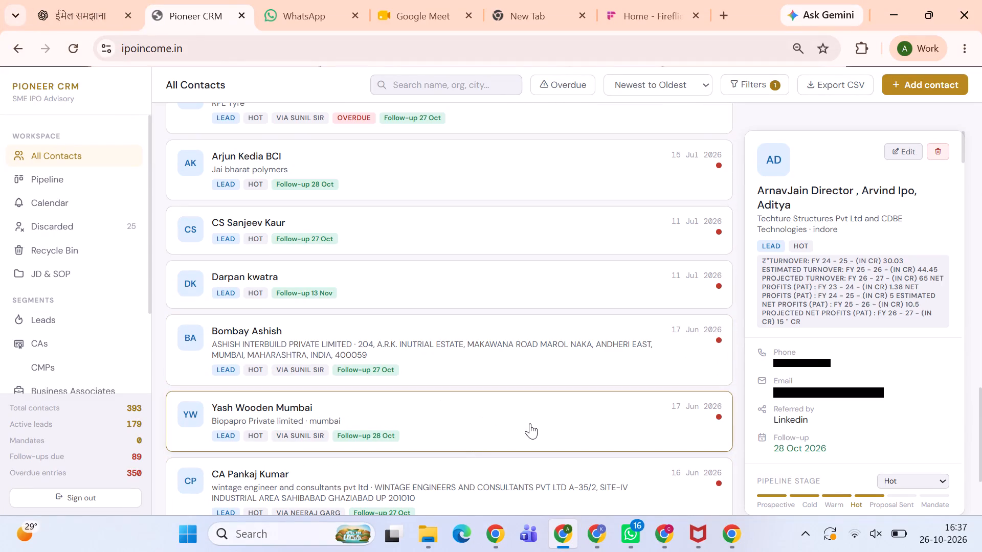
Open the contact details of the Hot lead from MD-Infra India Private Limited in the contacts list.
scroll(560, 484, down, 4)
click(516, 431)
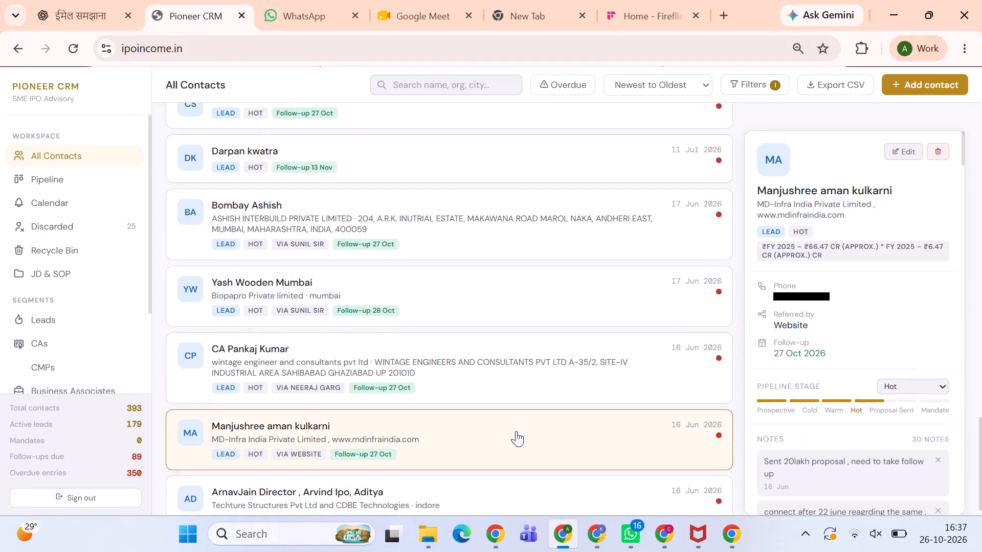
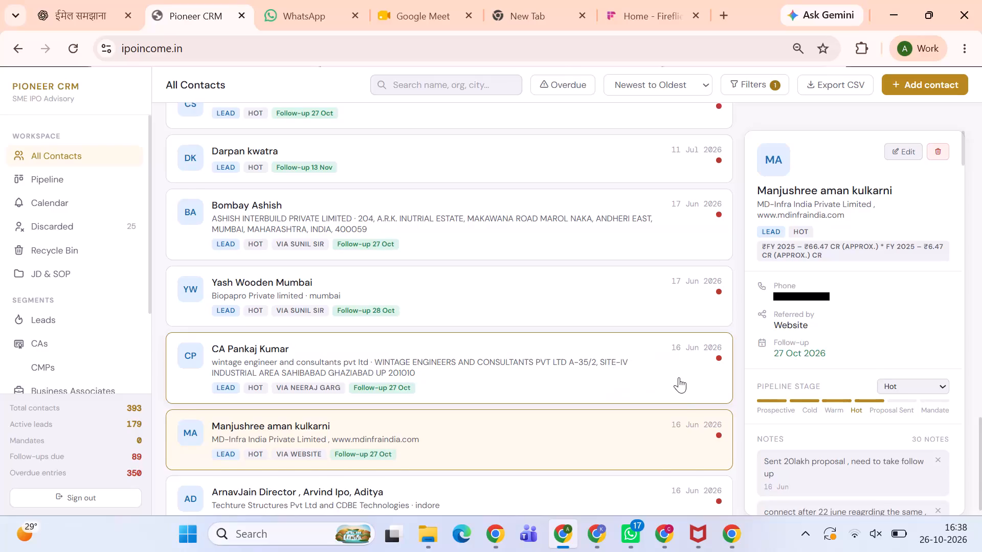
Look through the June and July Hot lead records, including wintage engineer and consultants, Biopapro and Ashish Interbuild, checking their follow-up details.
scroll(679, 377, down, 1)
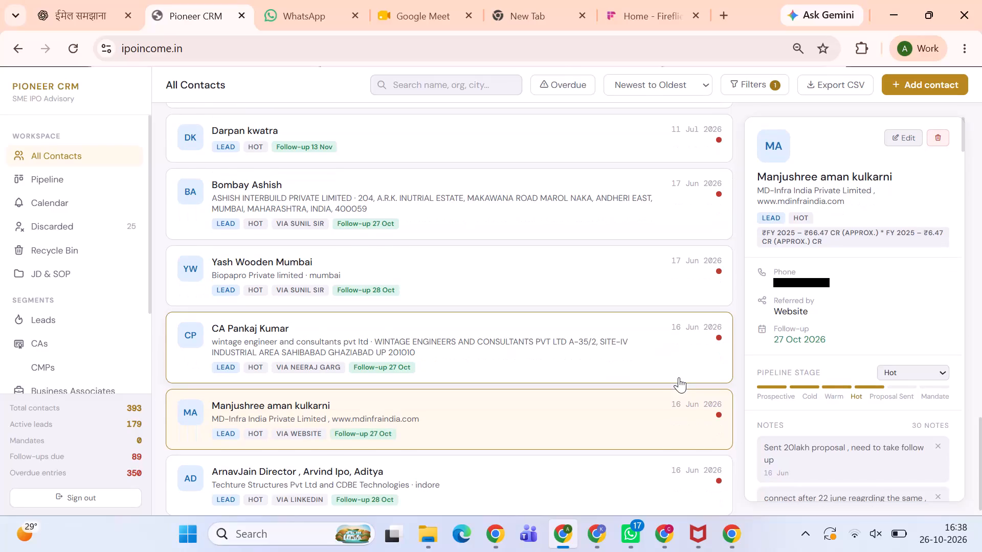
scroll(679, 377, down, 1)
click(597, 354)
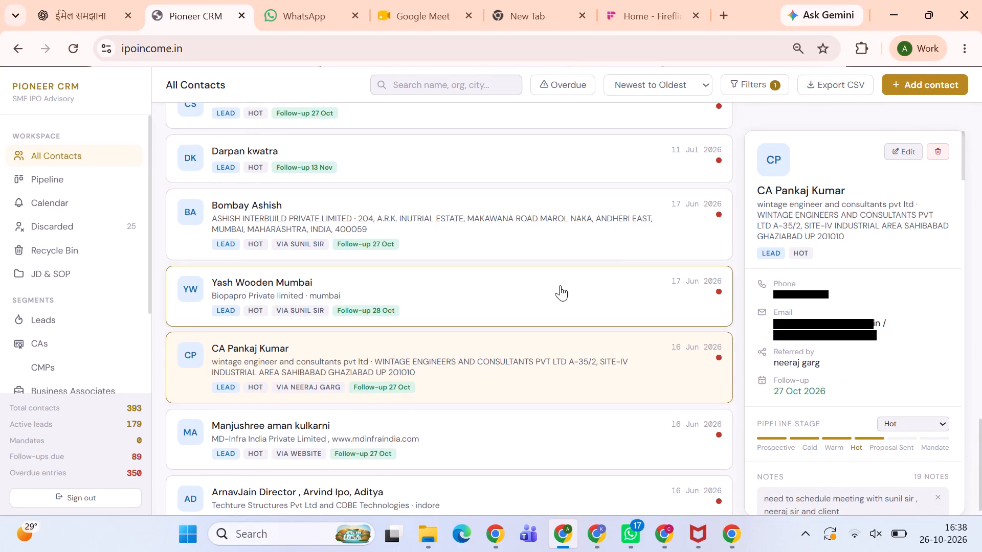
click(560, 285)
click(624, 247)
scroll(624, 247, up, 1)
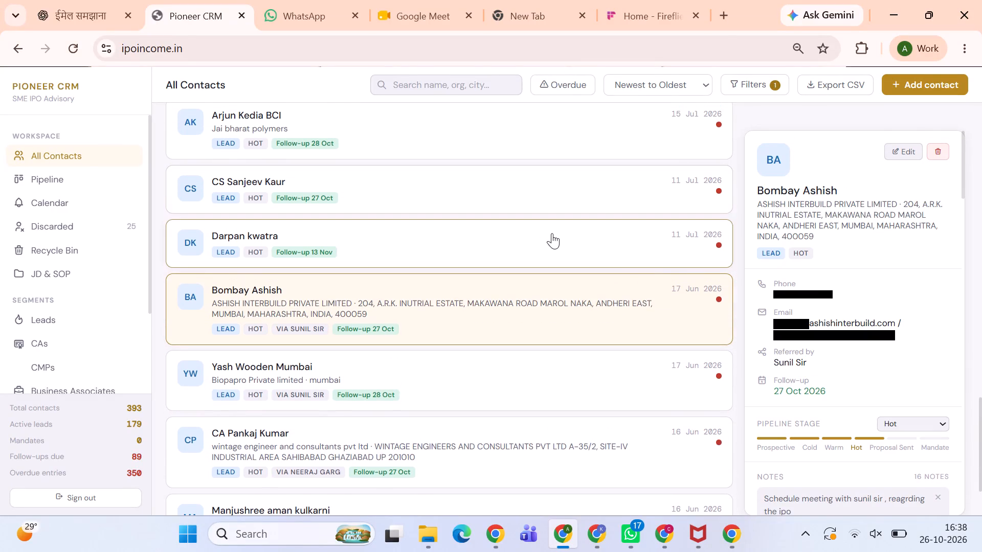
click(552, 233)
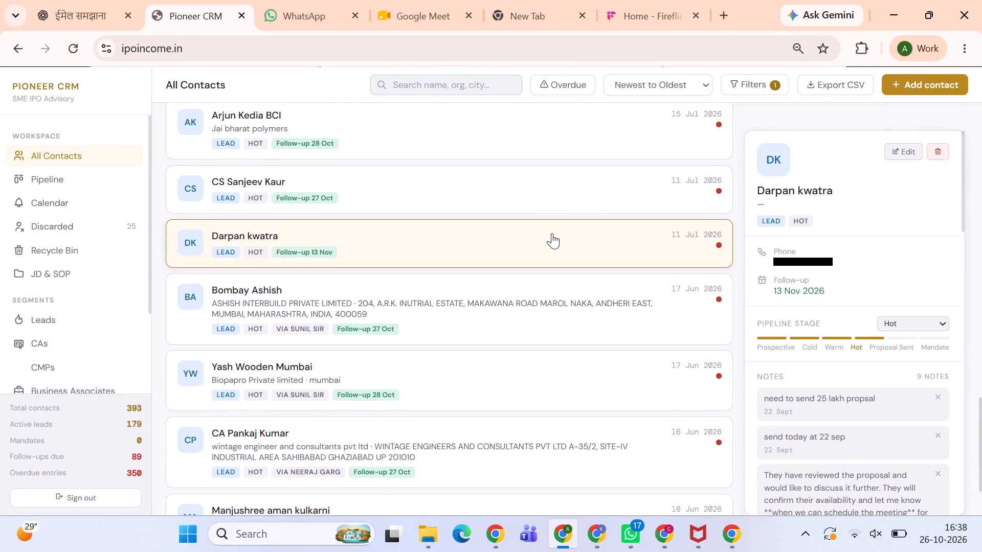
click(517, 176)
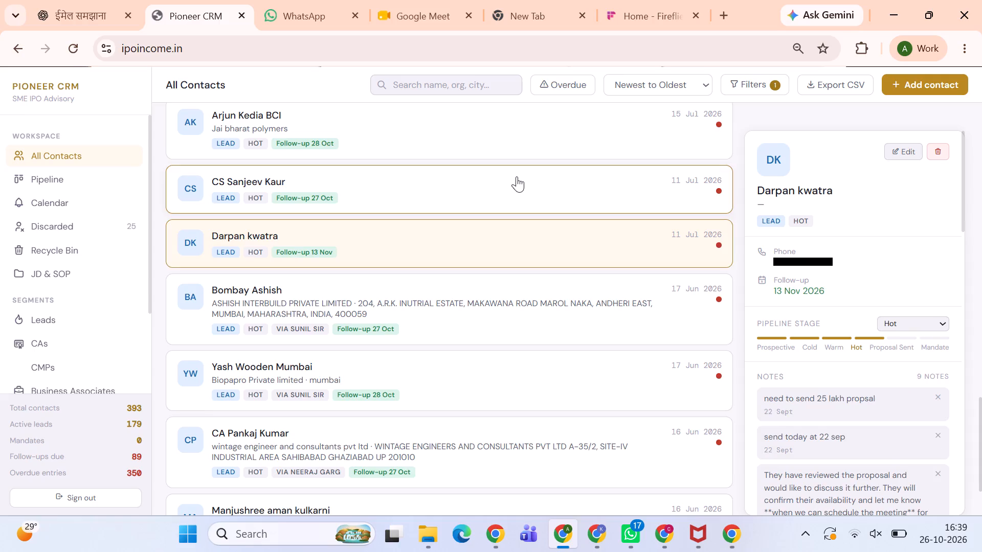
Review the Jai bharat polymers lead's notes and attachments.
scroll(517, 176, up, 1)
click(466, 186)
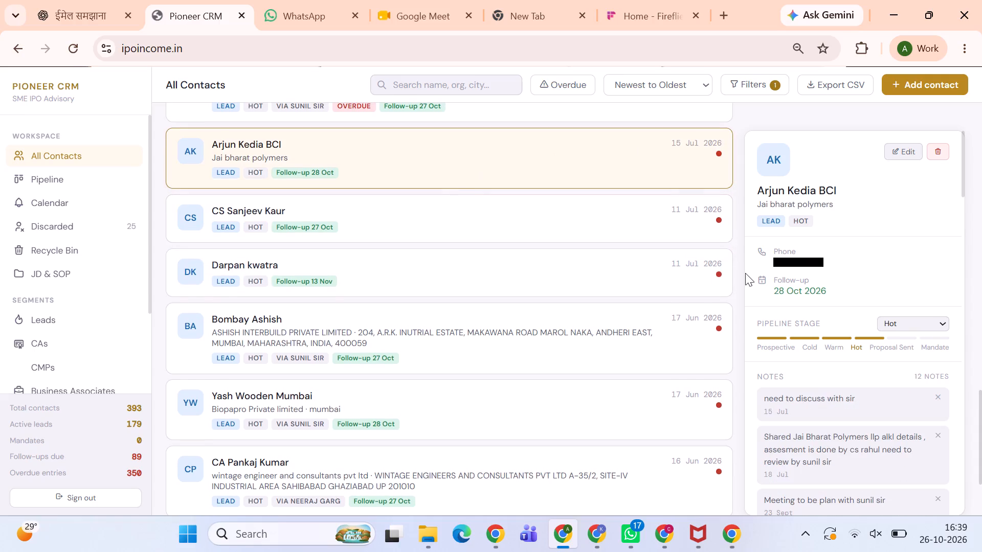
scroll(745, 273, down, 4)
scroll(873, 320, down, 3)
scroll(840, 367, up, 1)
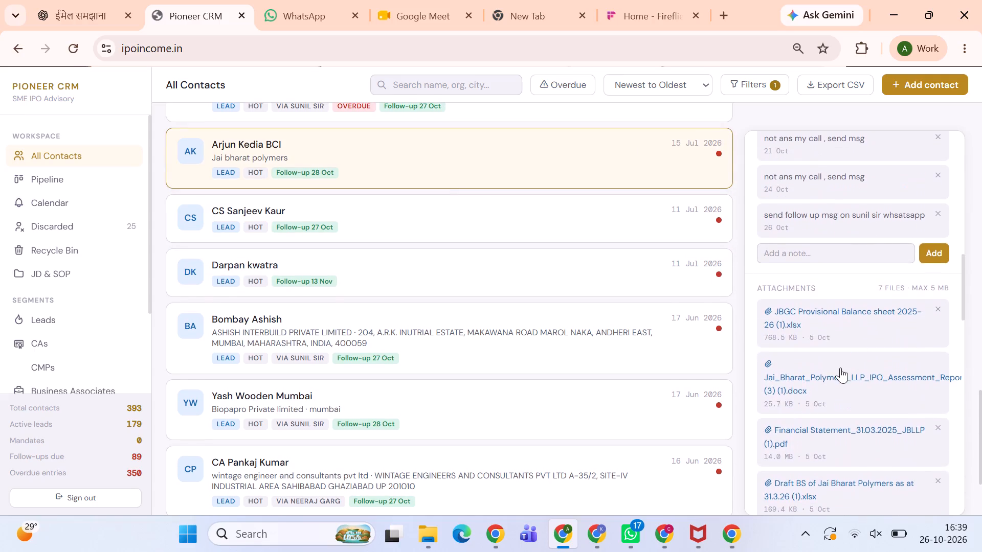
Check the Hot lead dated 12 Sept 2026, and read through the Karnikirpa Power Pvt Ltd lead's note history and attachments.
scroll(840, 367, up, 1)
scroll(619, 259, up, 1)
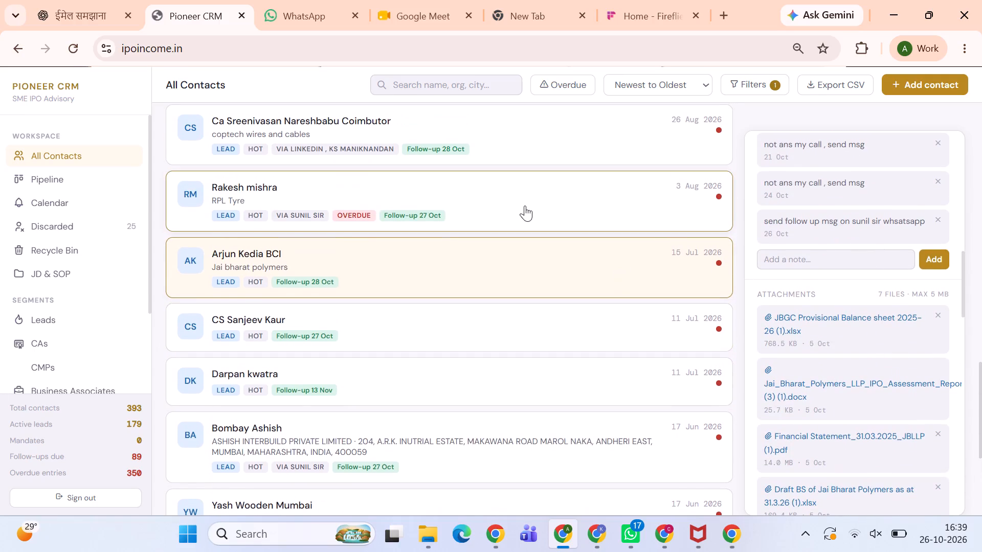
scroll(525, 205, up, 2)
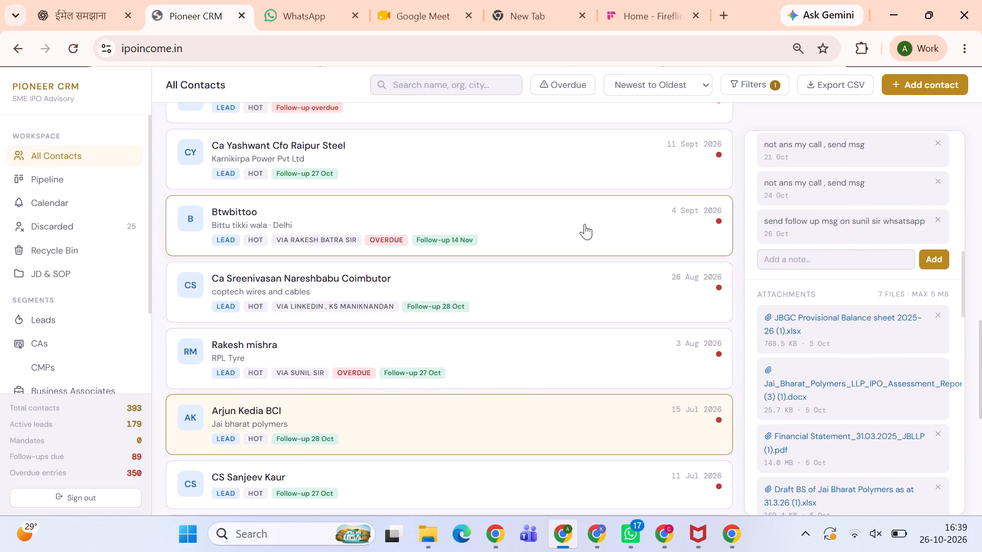
scroll(585, 224, up, 1)
click(525, 235)
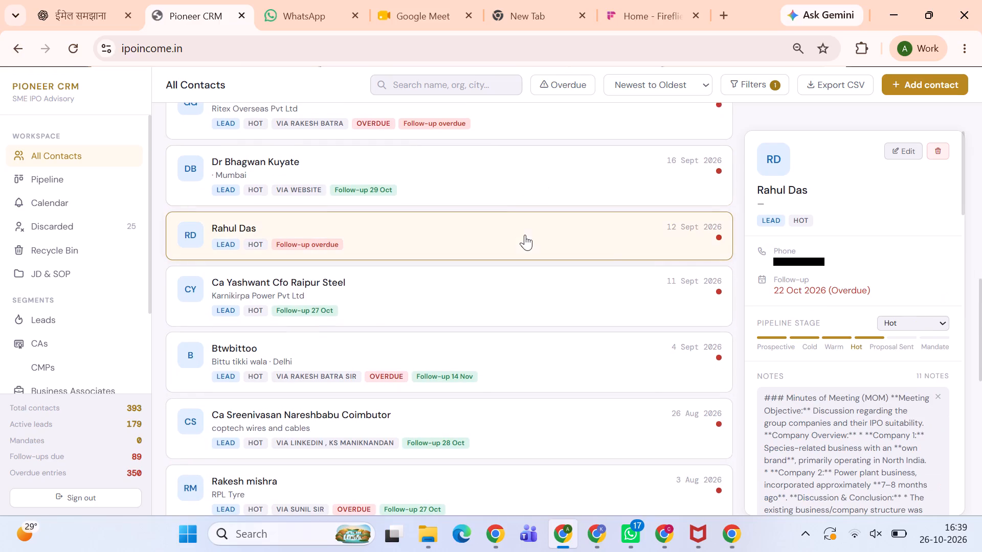
click(562, 292)
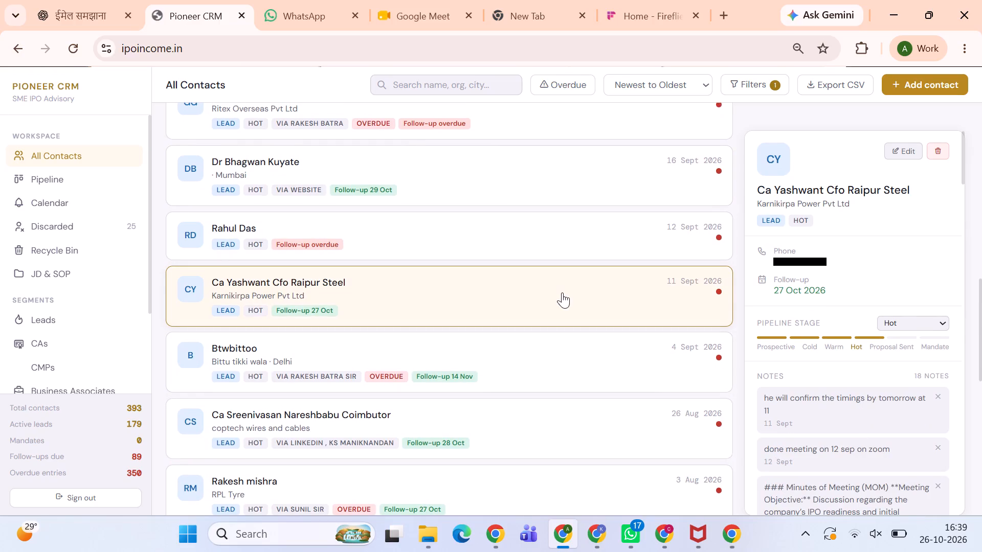
scroll(879, 286, down, 3)
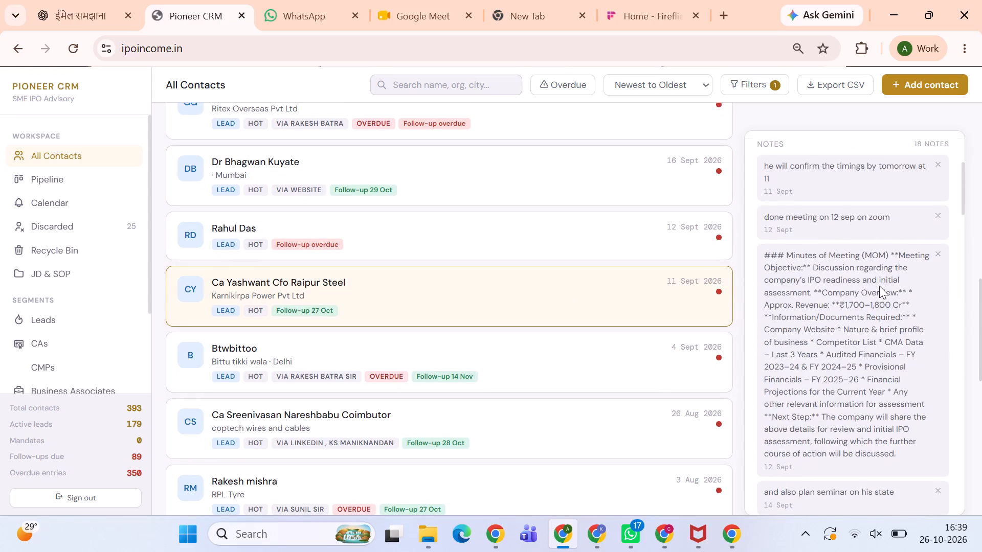
scroll(849, 358, down, 4)
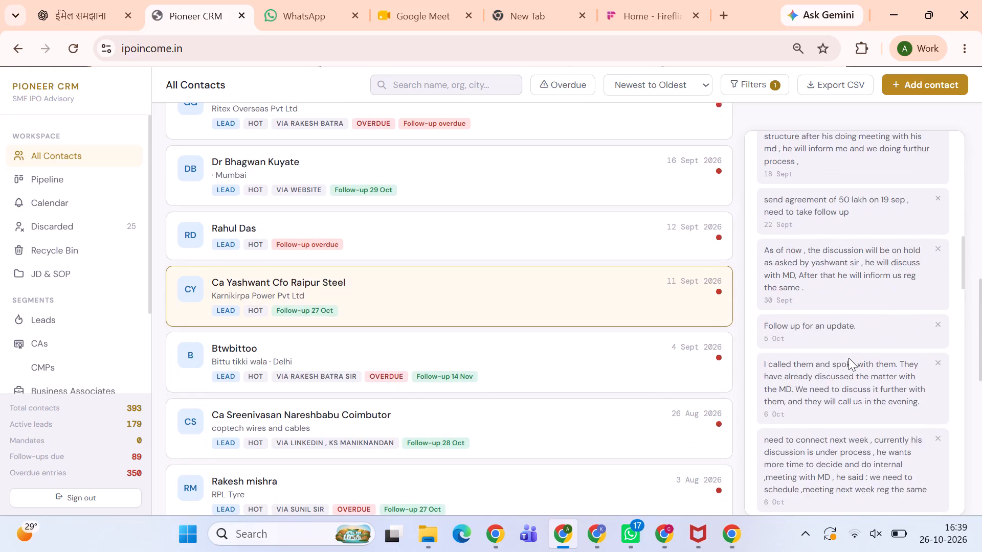
scroll(849, 358, down, 4)
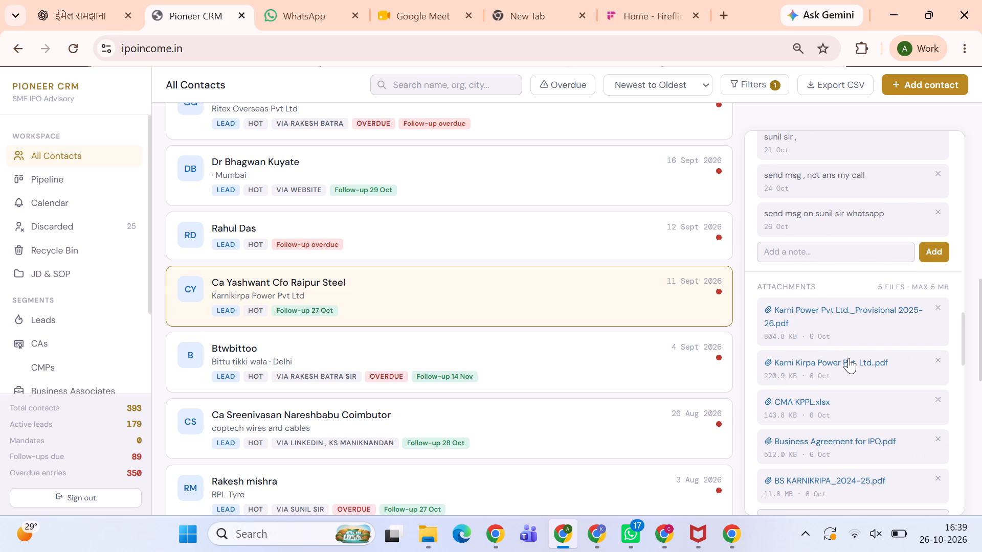
scroll(849, 358, up, 6)
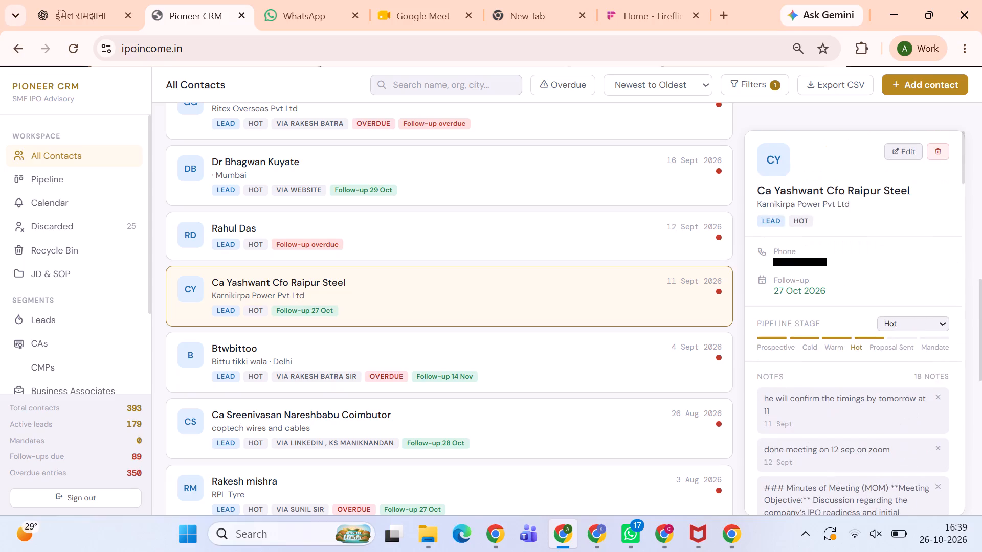
scroll(849, 358, down, 6)
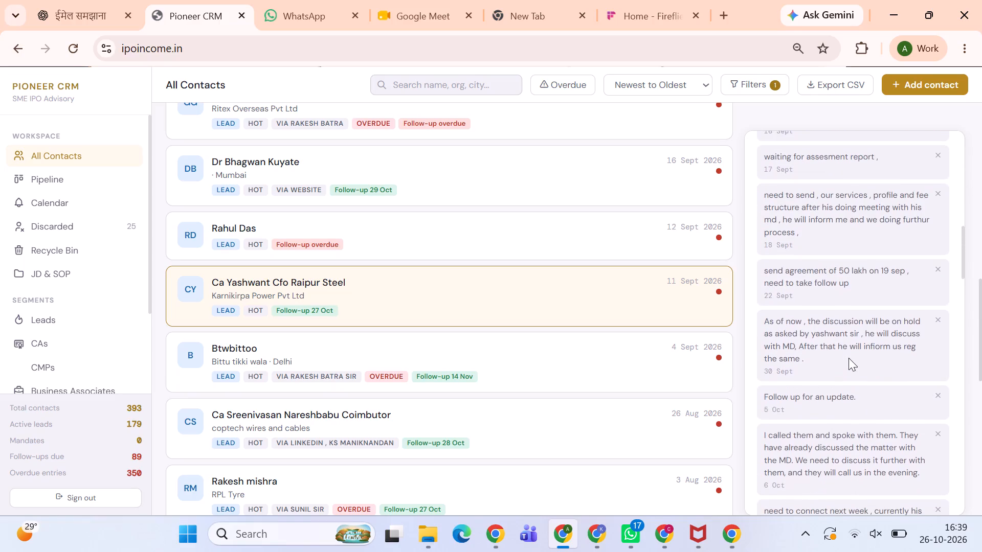
Scan the remaining Hot leads back to the newest entry, checking their follow-up dates and overdue tags.
scroll(589, 233, up, 1)
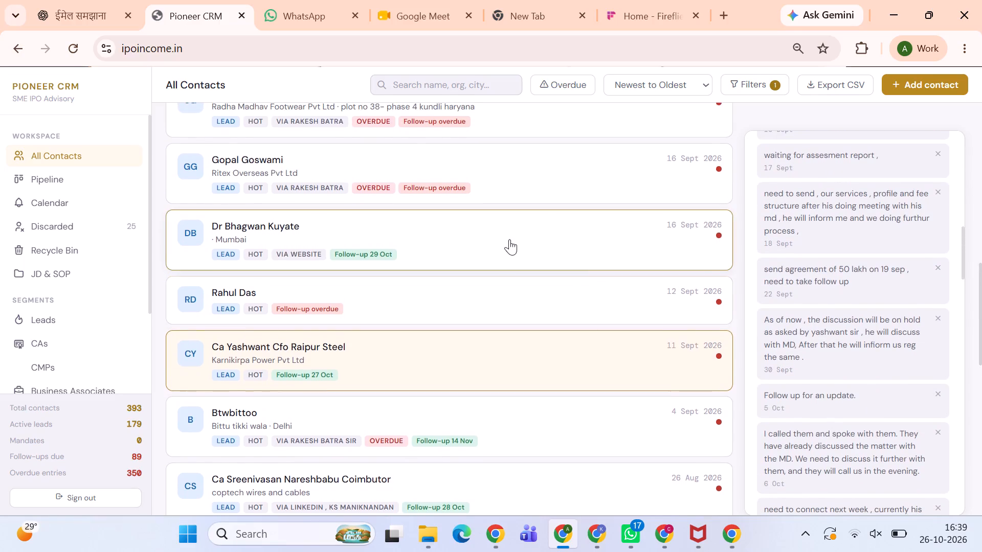
scroll(509, 239, up, 3)
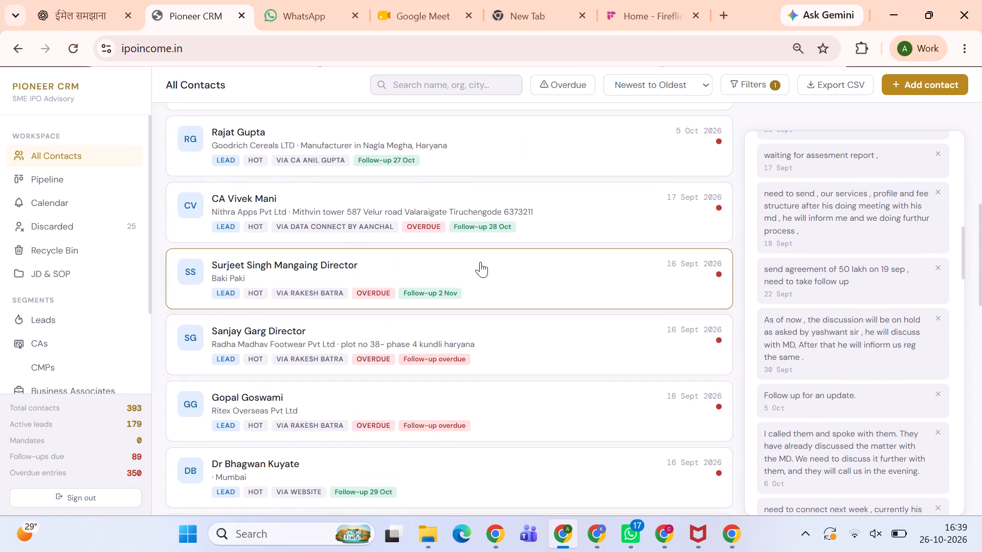
scroll(595, 232, up, 1)
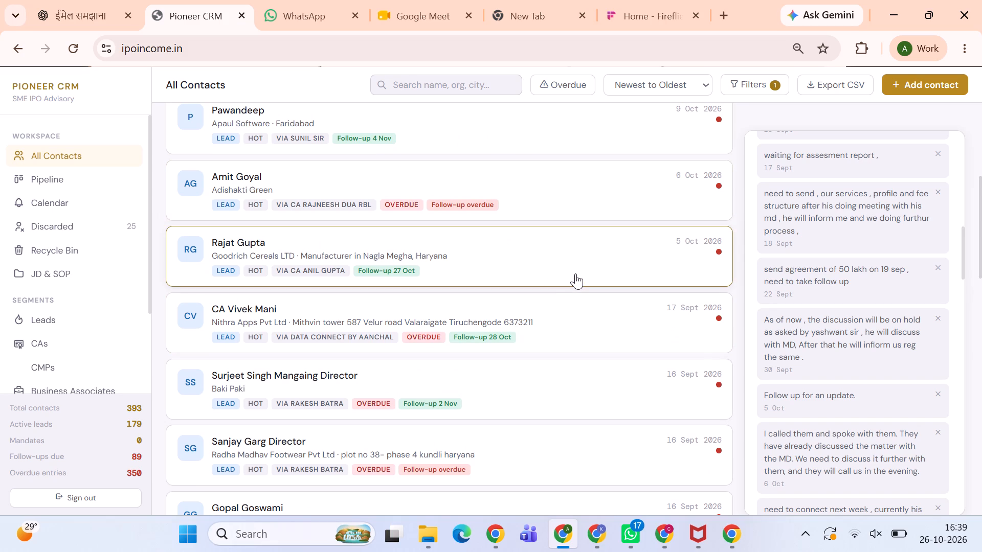
scroll(575, 273, up, 1)
scroll(626, 229, up, 1)
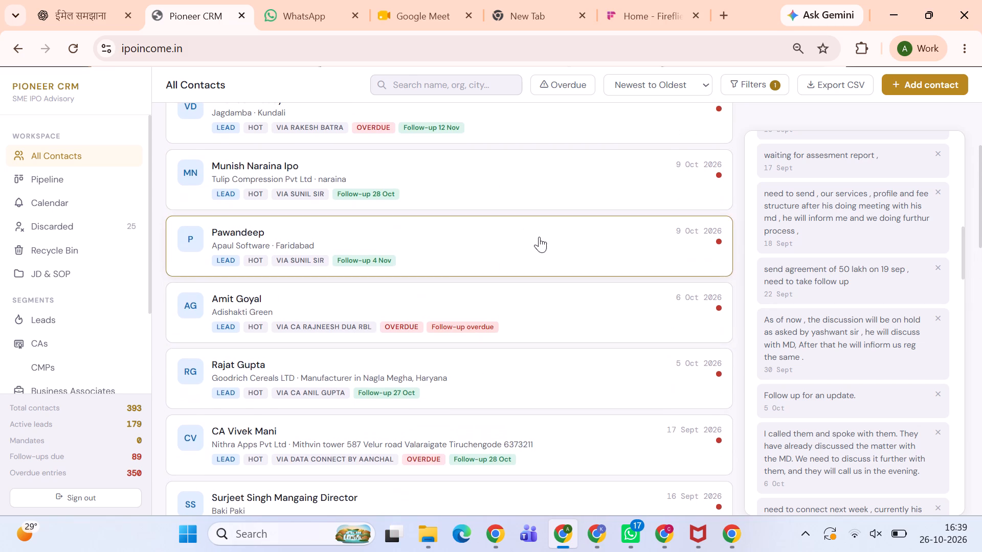
scroll(539, 237, up, 2)
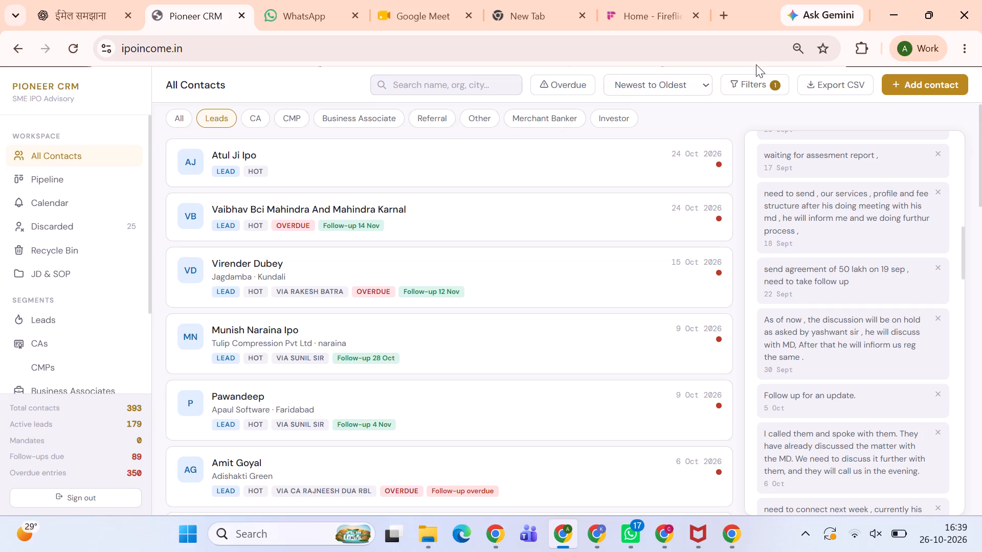
Change the leads filter's stage to Warm and apply it.
click(751, 78)
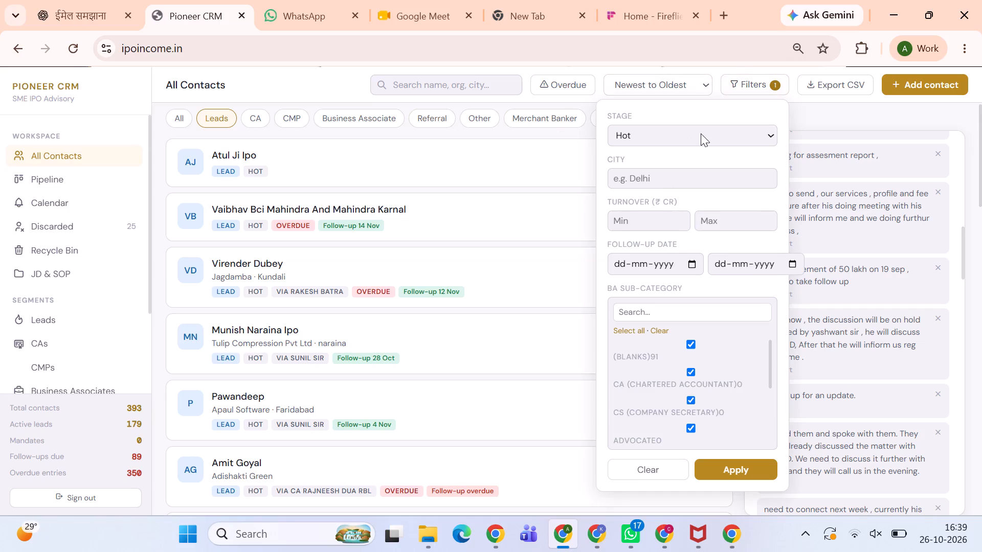
click(701, 133)
click(678, 215)
click(737, 468)
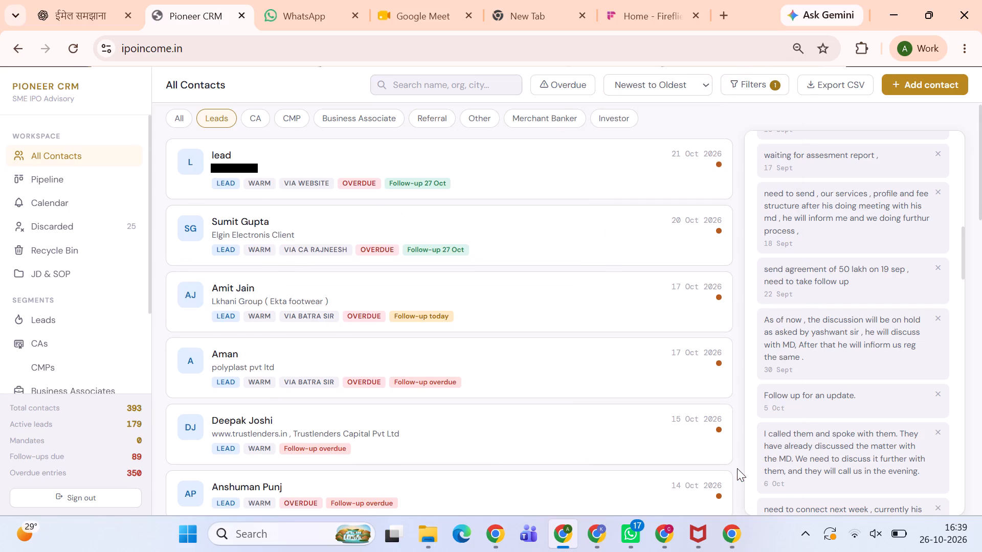
Open the oldest Warm lead, dated 21 Jul 2026, and read through its note history and attachments.
scroll(533, 367, down, 9)
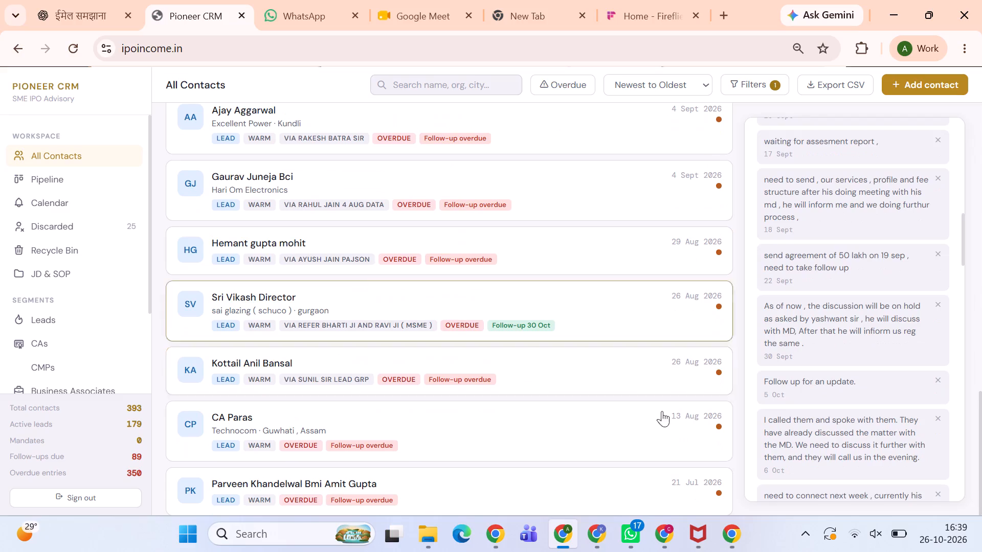
click(577, 484)
scroll(845, 427, down, 6)
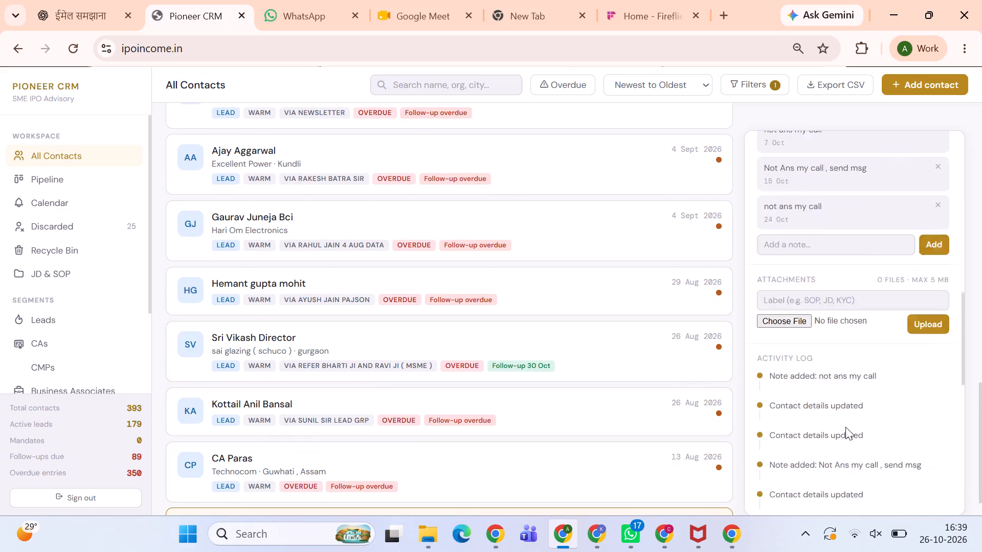
scroll(845, 427, up, 1)
scroll(845, 427, down, 1)
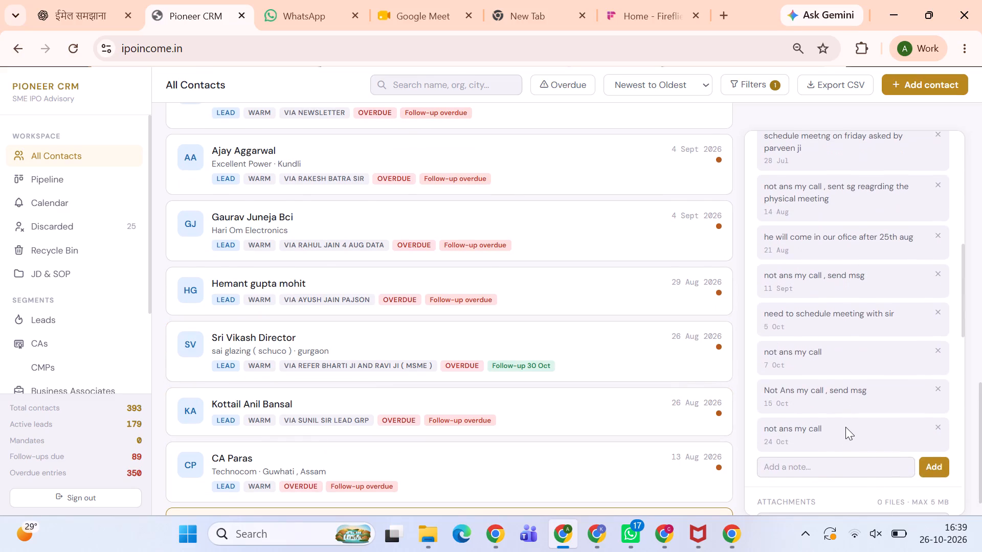
scroll(652, 414, down, 3)
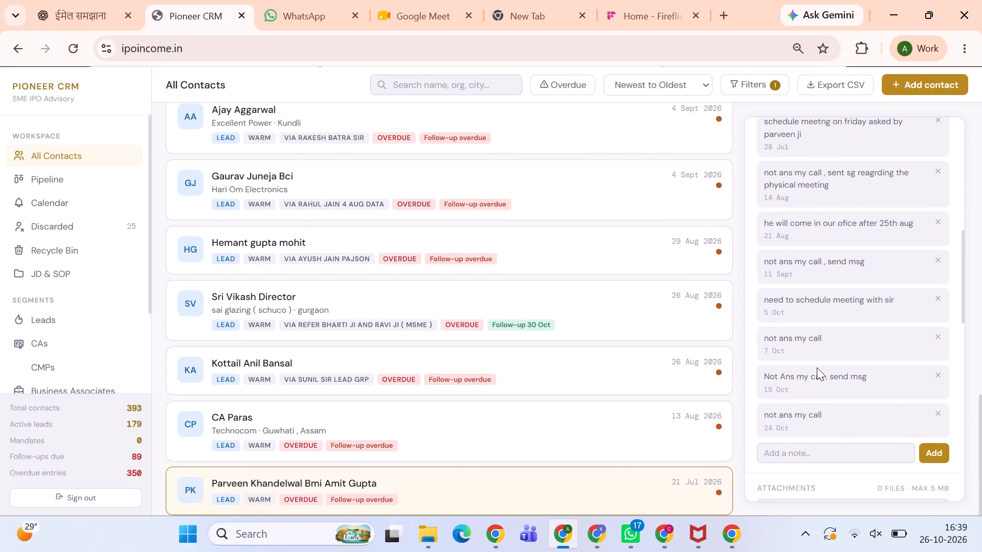
scroll(817, 367, up, 2)
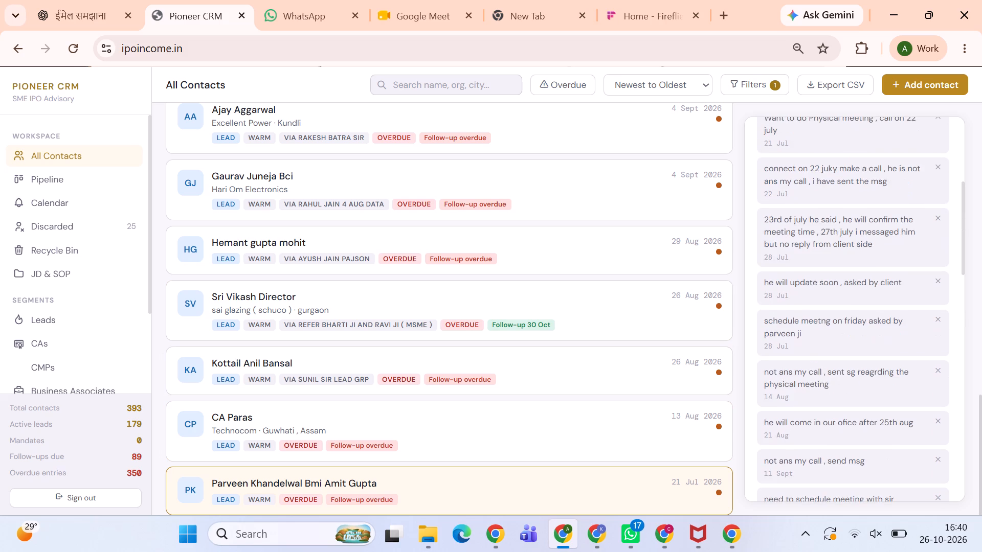
scroll(817, 367, up, 1)
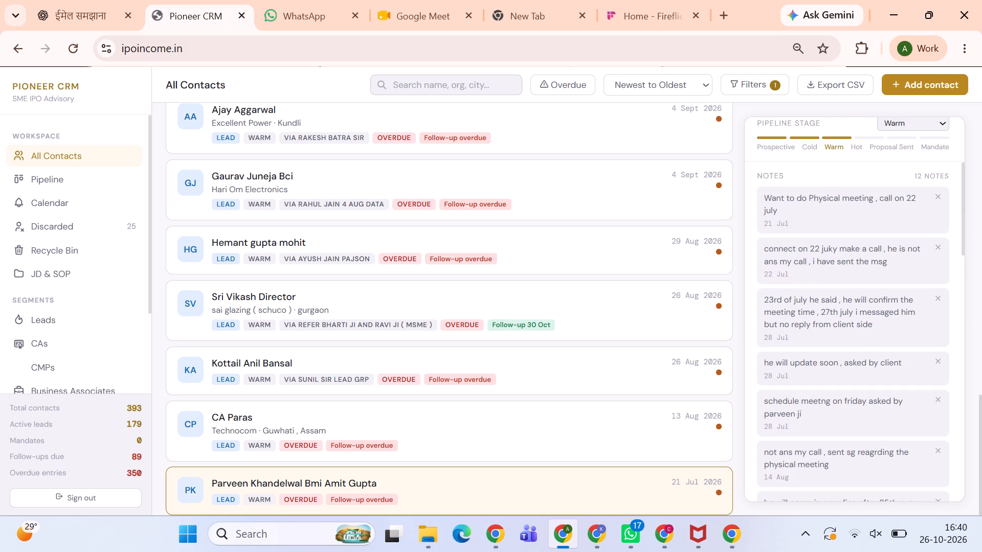
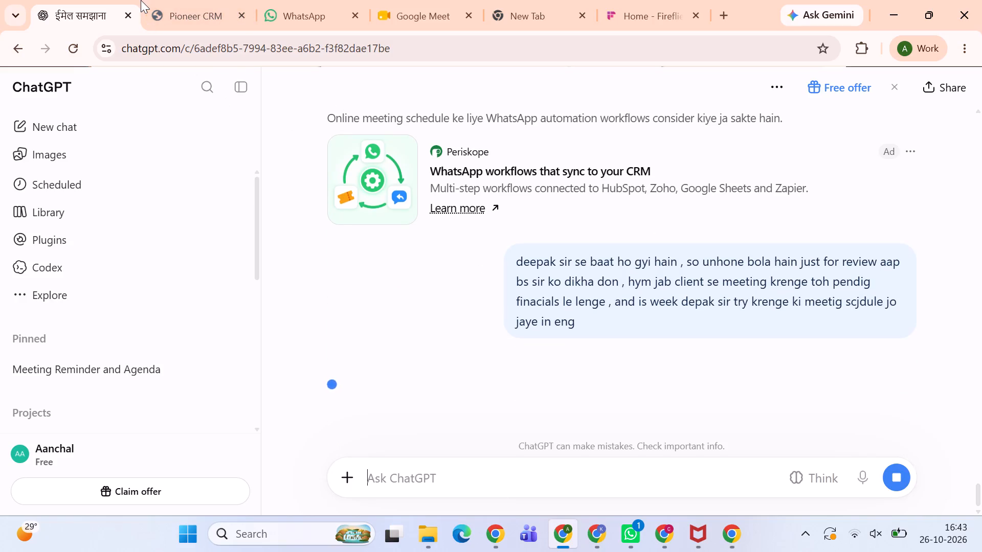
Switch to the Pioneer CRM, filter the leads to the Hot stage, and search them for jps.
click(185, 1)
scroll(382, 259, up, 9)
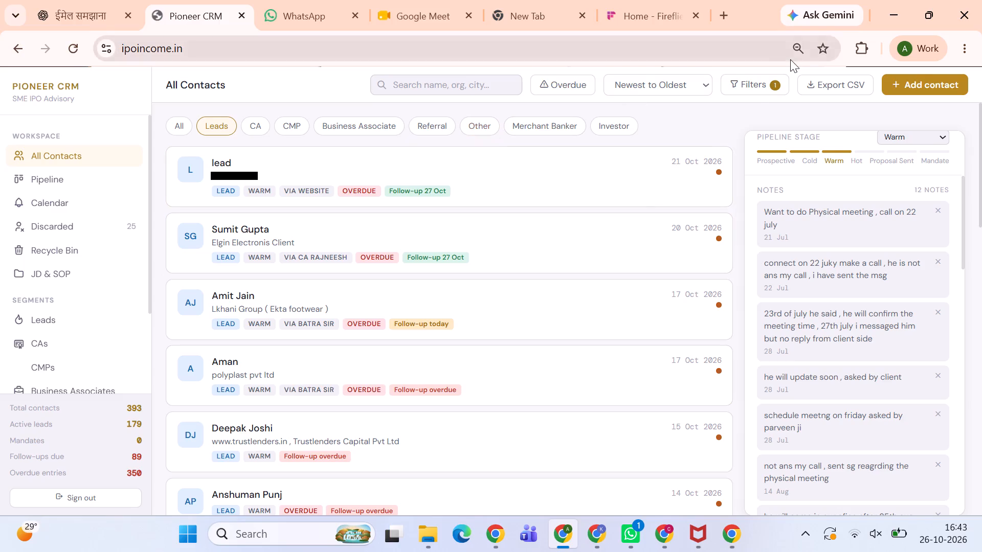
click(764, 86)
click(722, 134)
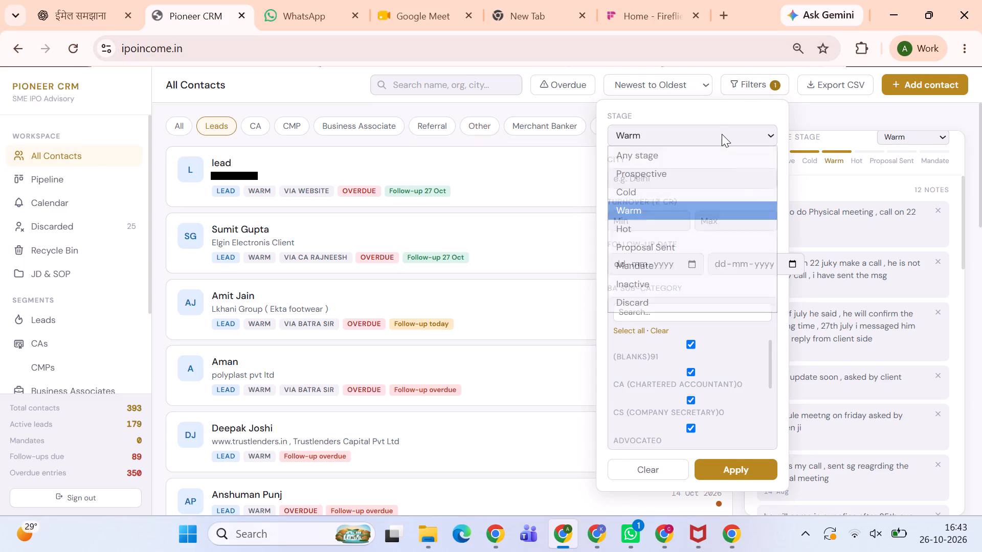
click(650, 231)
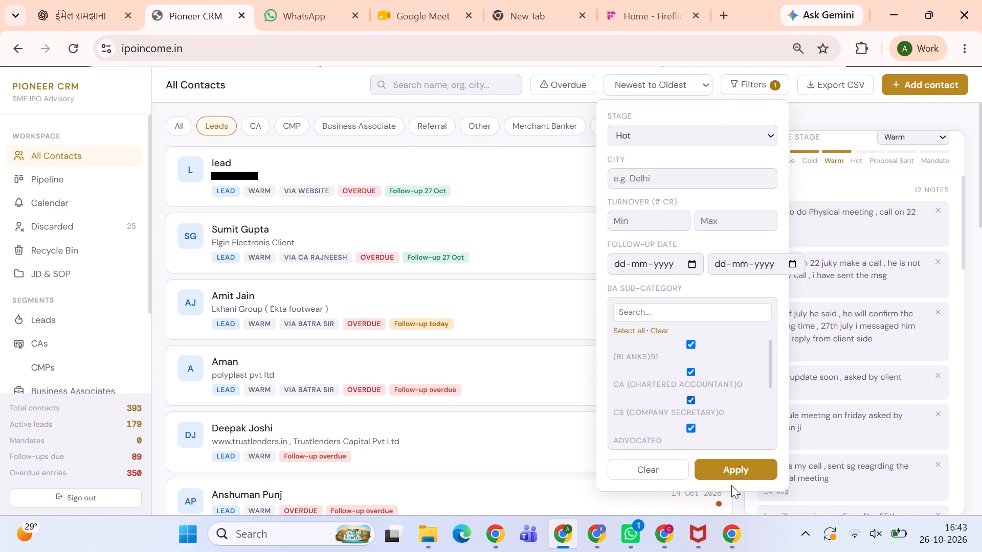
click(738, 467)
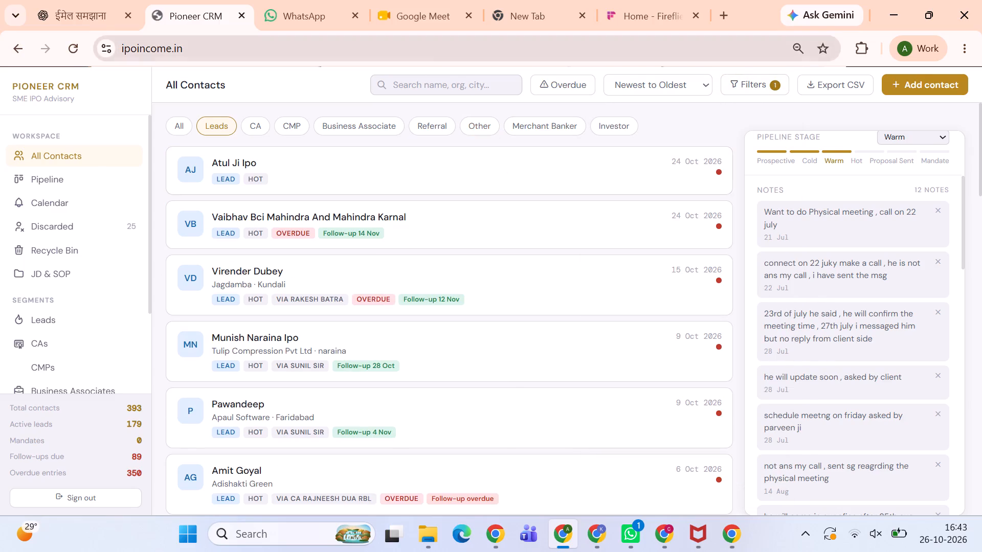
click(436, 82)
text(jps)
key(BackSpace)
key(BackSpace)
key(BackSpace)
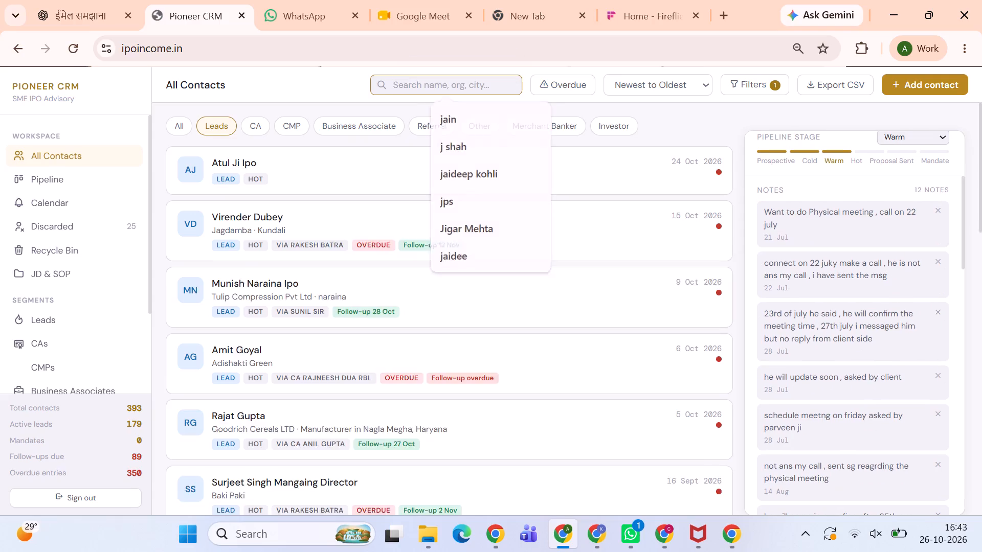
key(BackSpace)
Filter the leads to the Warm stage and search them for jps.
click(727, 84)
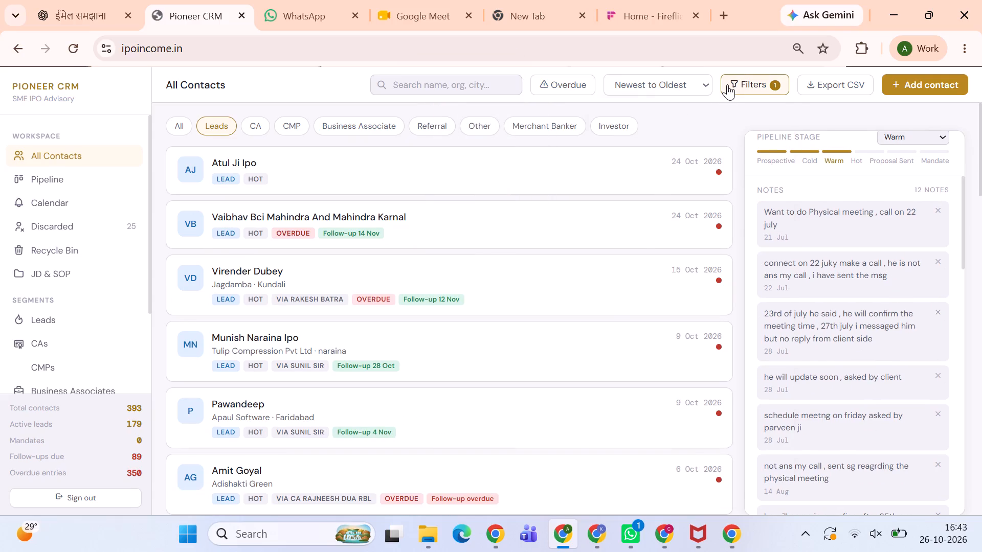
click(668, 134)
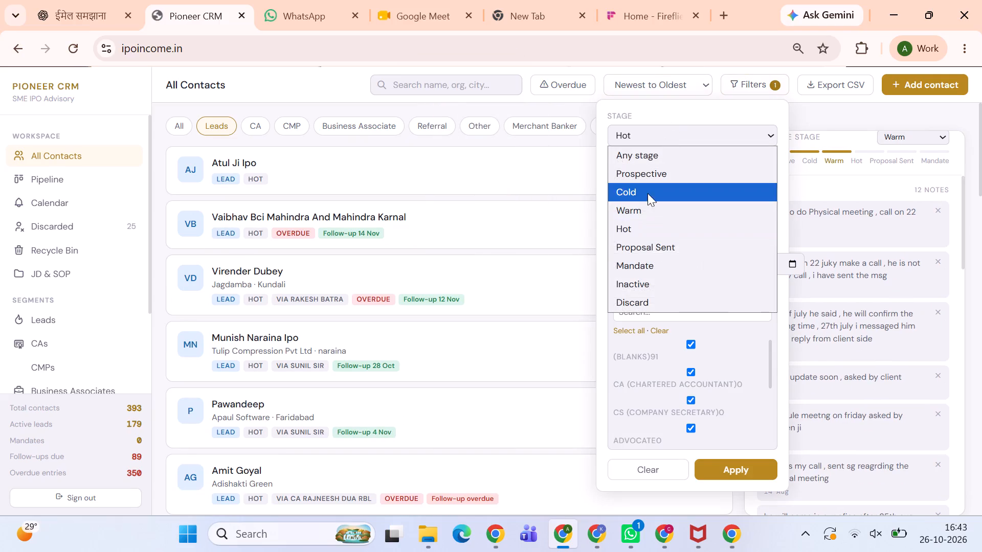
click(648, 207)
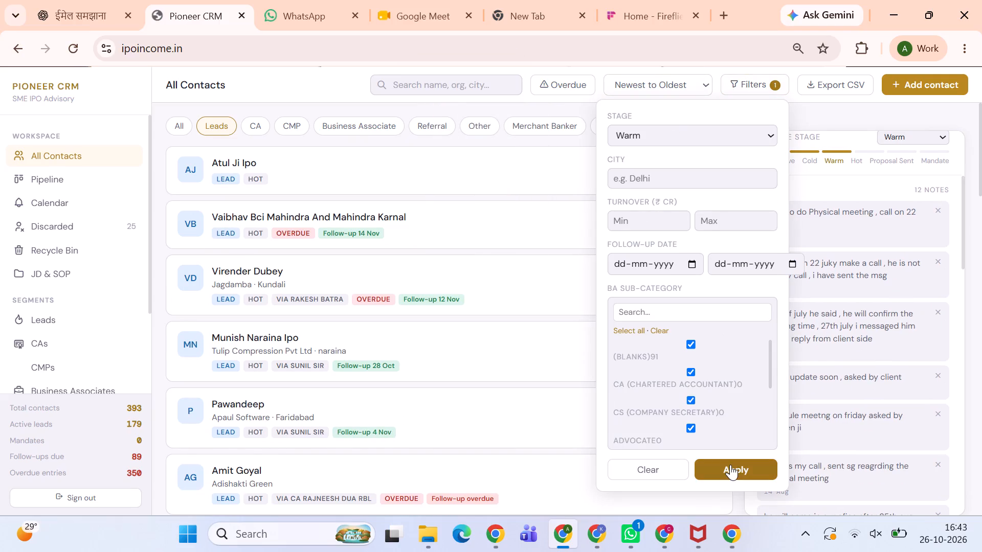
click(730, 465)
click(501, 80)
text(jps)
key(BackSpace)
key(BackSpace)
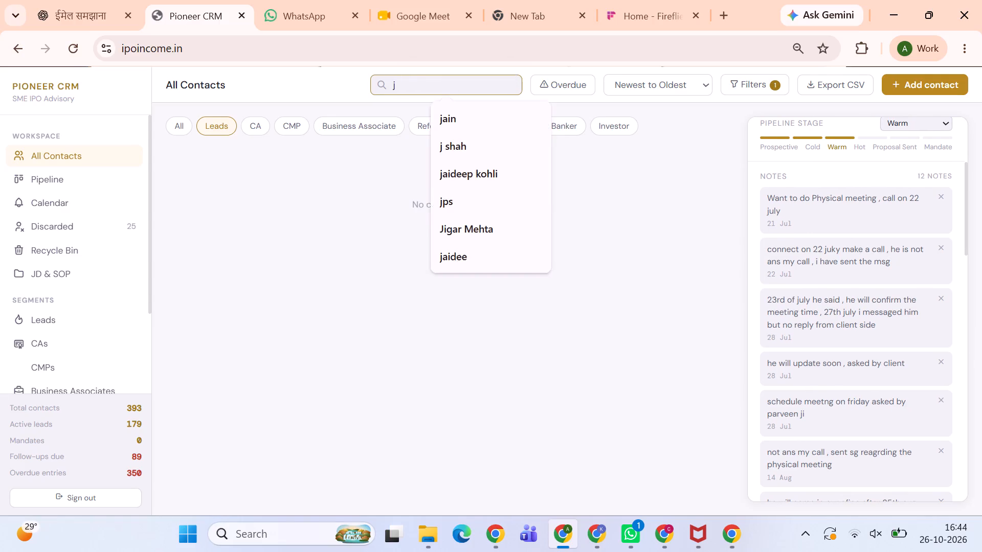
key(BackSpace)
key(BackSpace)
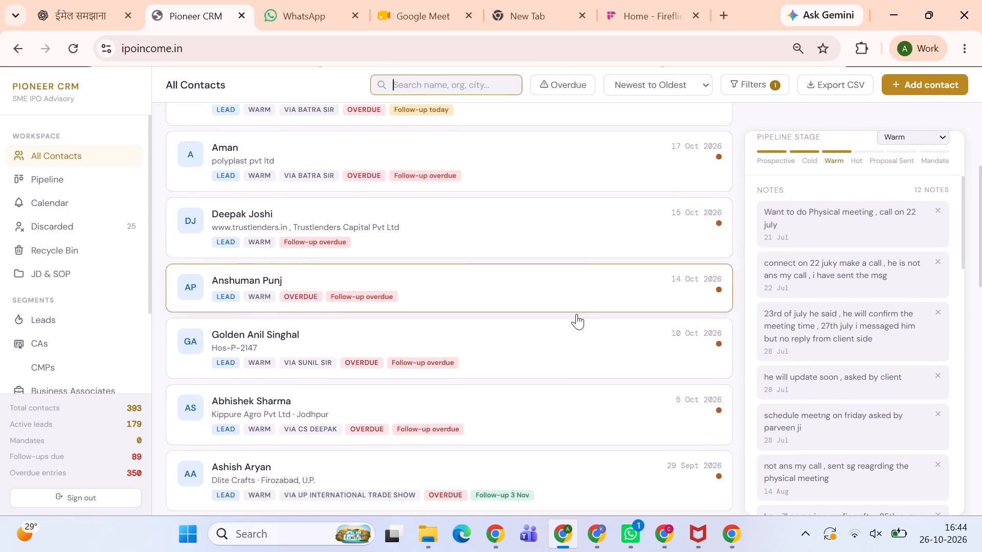
Set the stage filter to Any stage, search the leads for jps, and open the JPS Plasctics pvt ltd record.
click(754, 79)
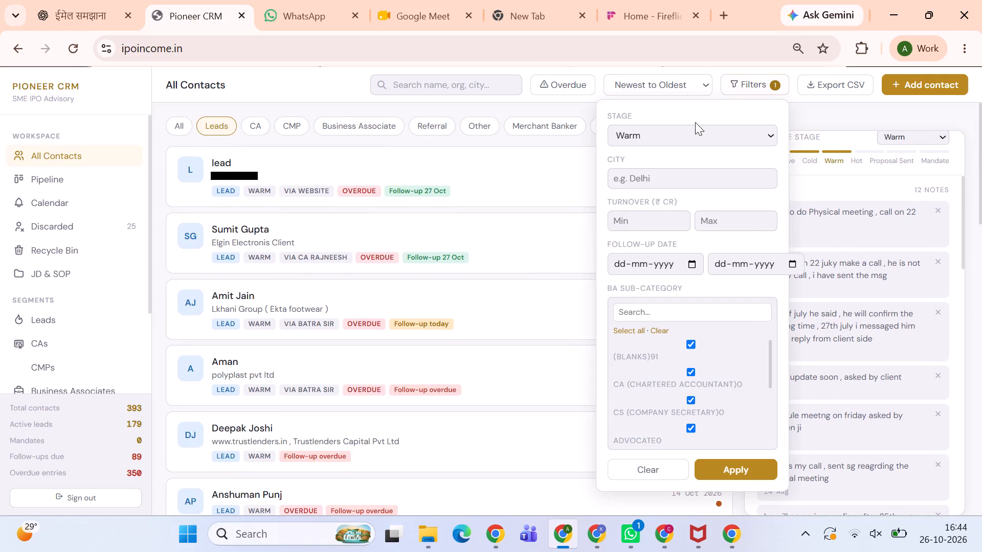
click(691, 131)
click(661, 151)
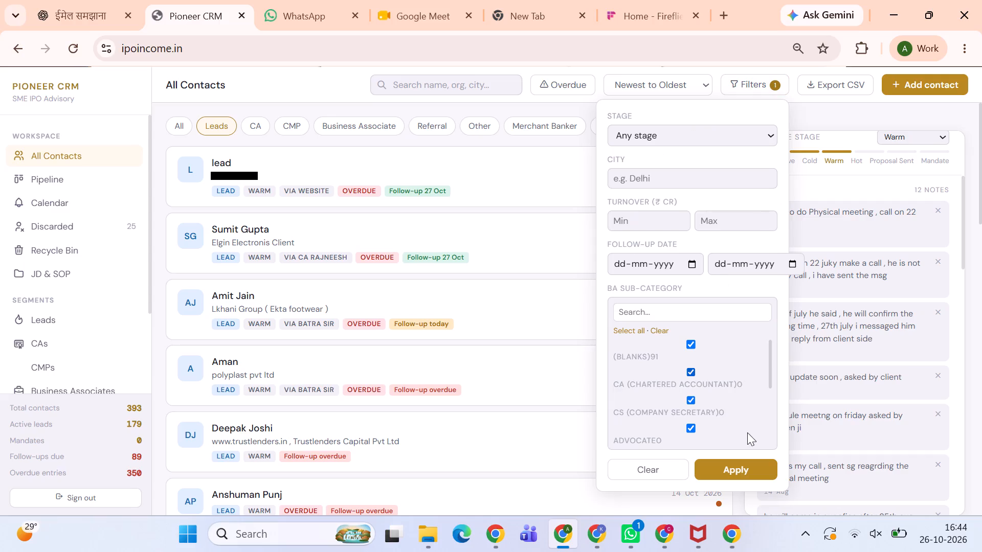
click(746, 463)
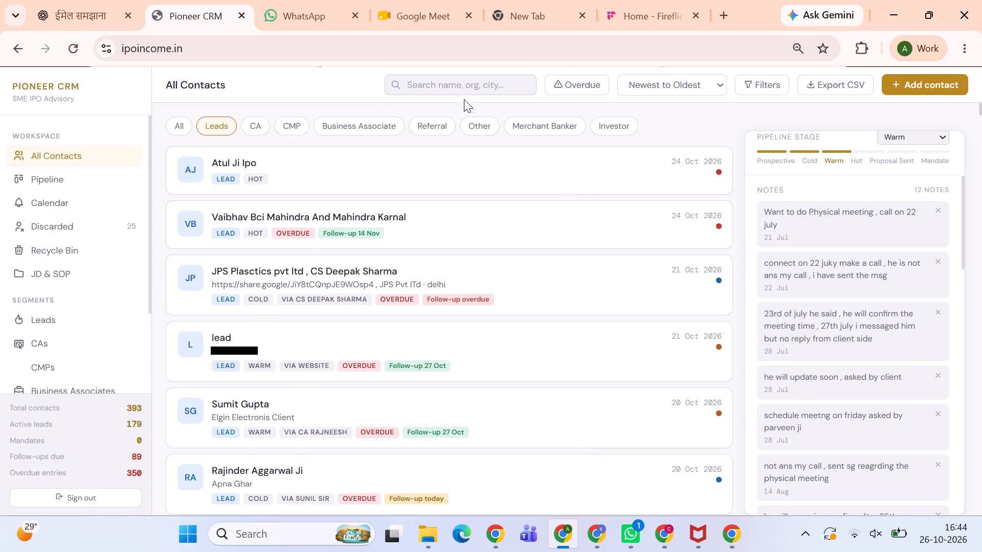
click(465, 89)
text(jps)
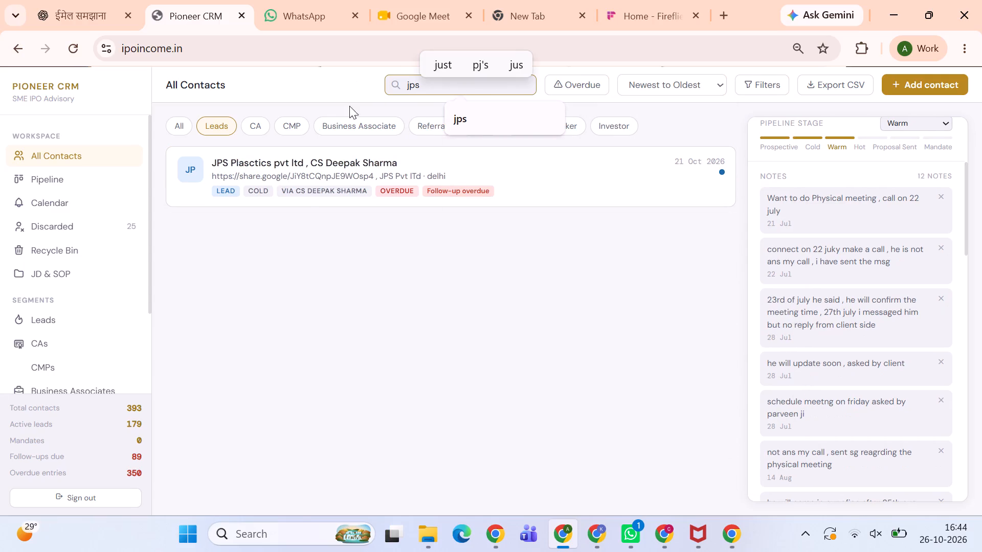
click(615, 172)
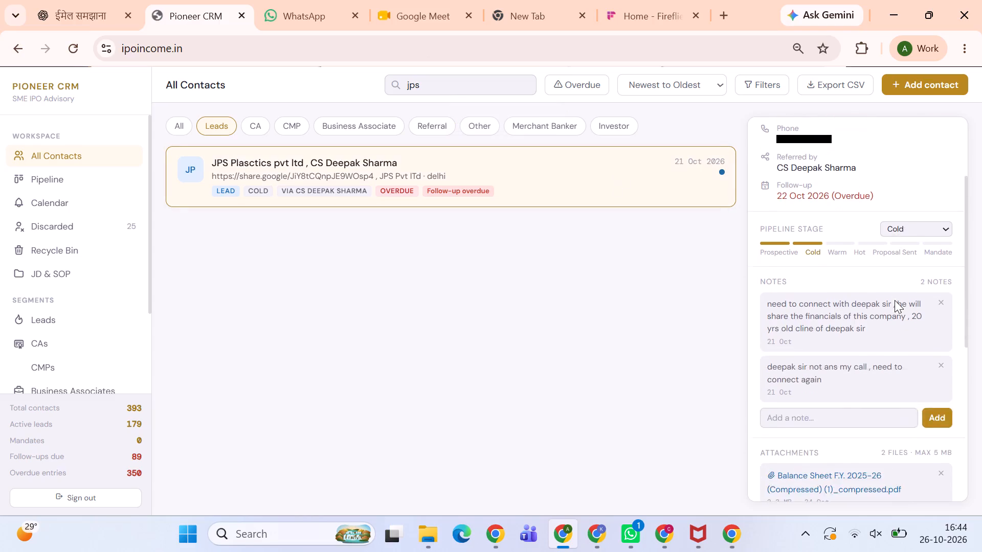
Open the JPS Plasctics pvt ltd lead's contact details for editing.
scroll(882, 214, up, 1)
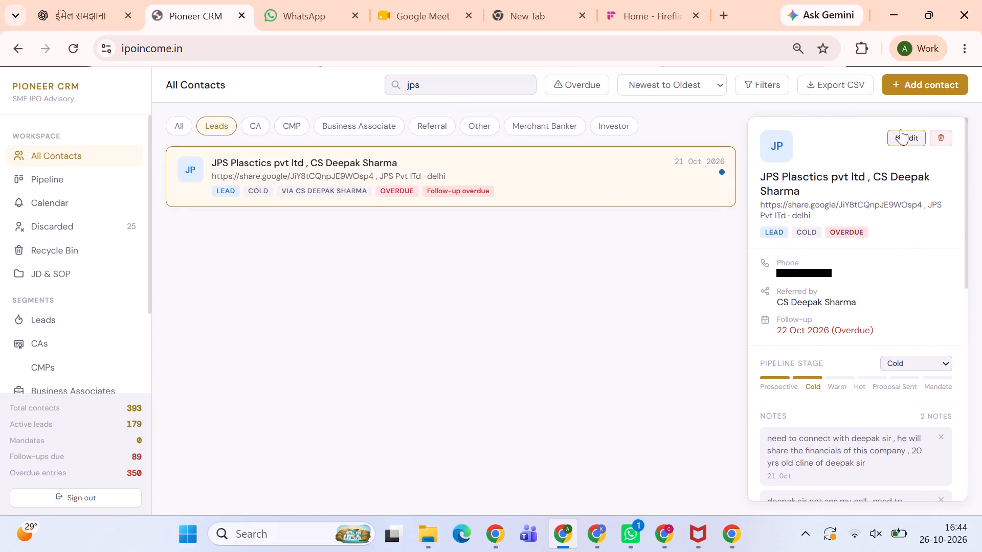
click(901, 130)
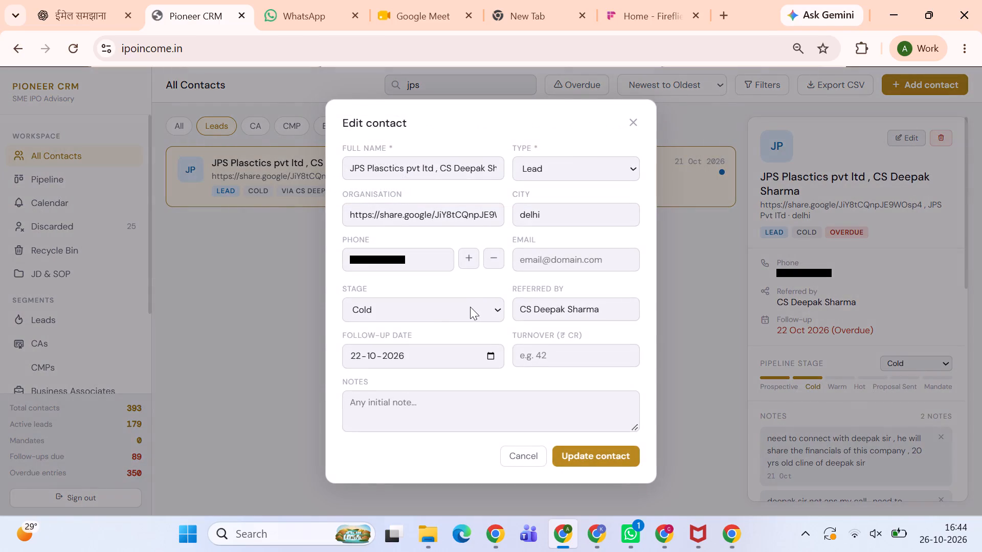
Change the JPS Plasctics pvt ltd lead's stage to Hot and save the contact.
click(470, 307)
click(423, 364)
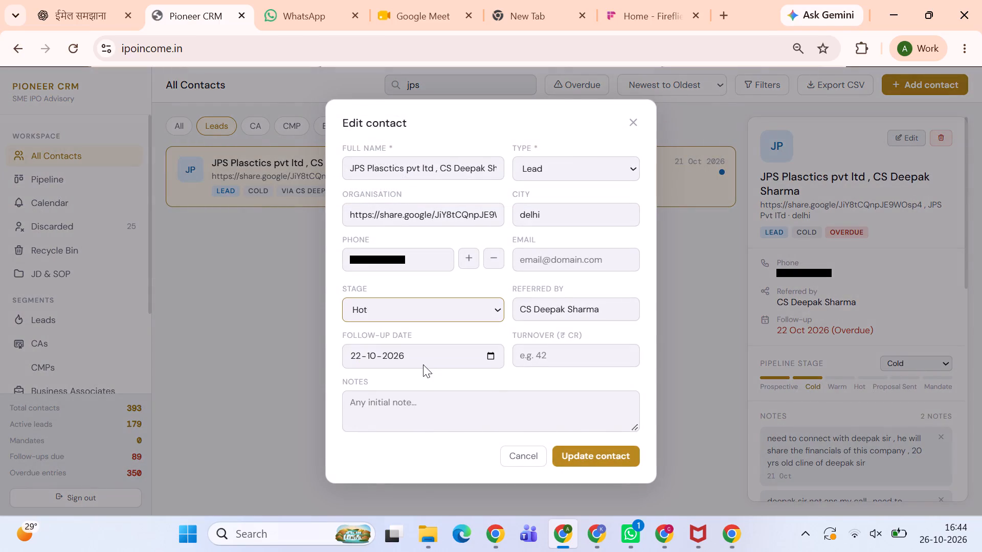
click(588, 449)
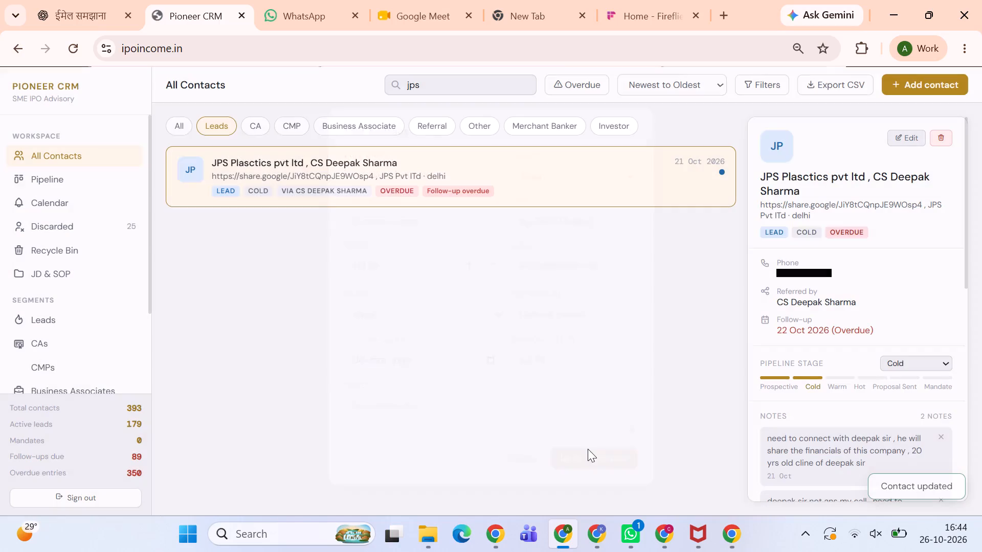
Reschedule the JPS Plasctics pvt ltd lead's follow-up date to 29-10-2026 and save the contact.
scroll(869, 372, down, 2)
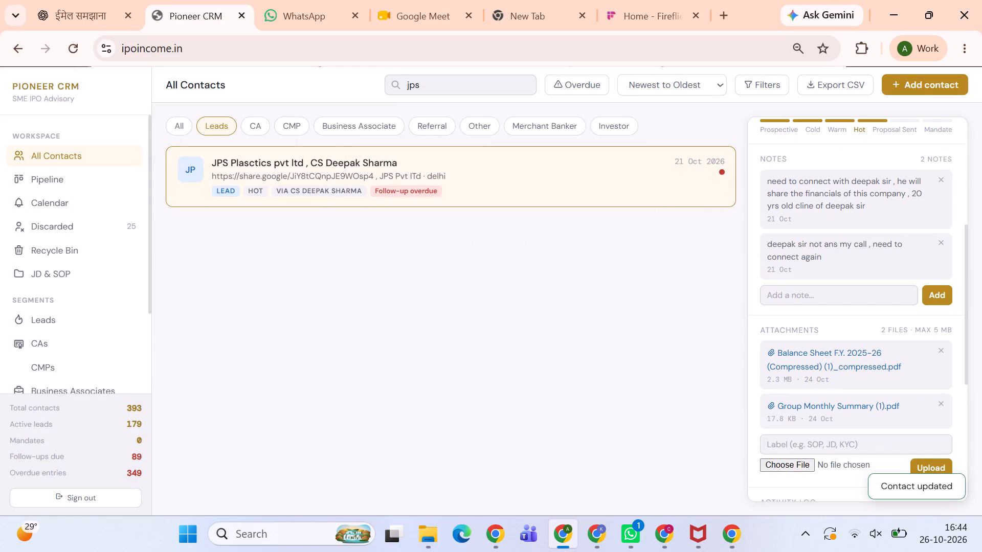
scroll(855, 245, up, 1)
click(900, 137)
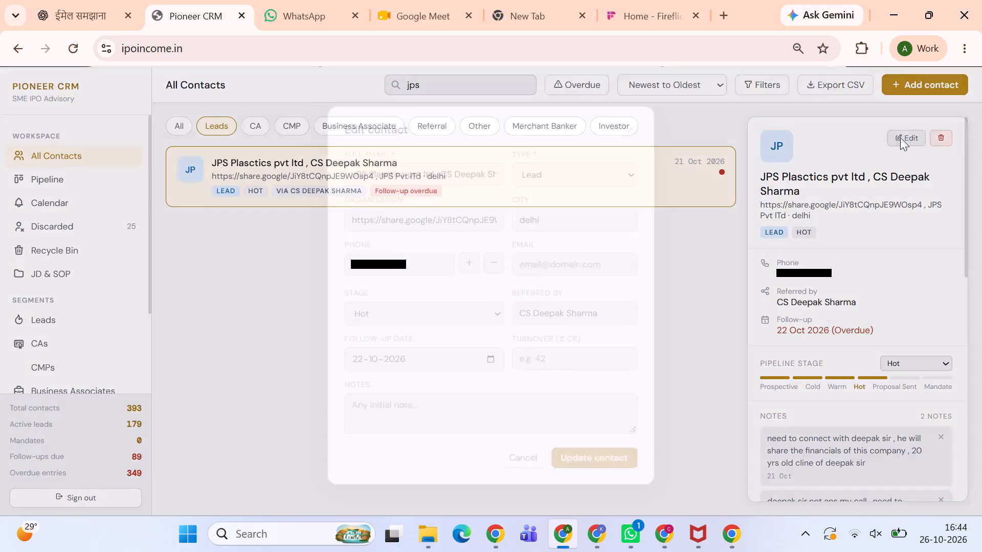
click(489, 348)
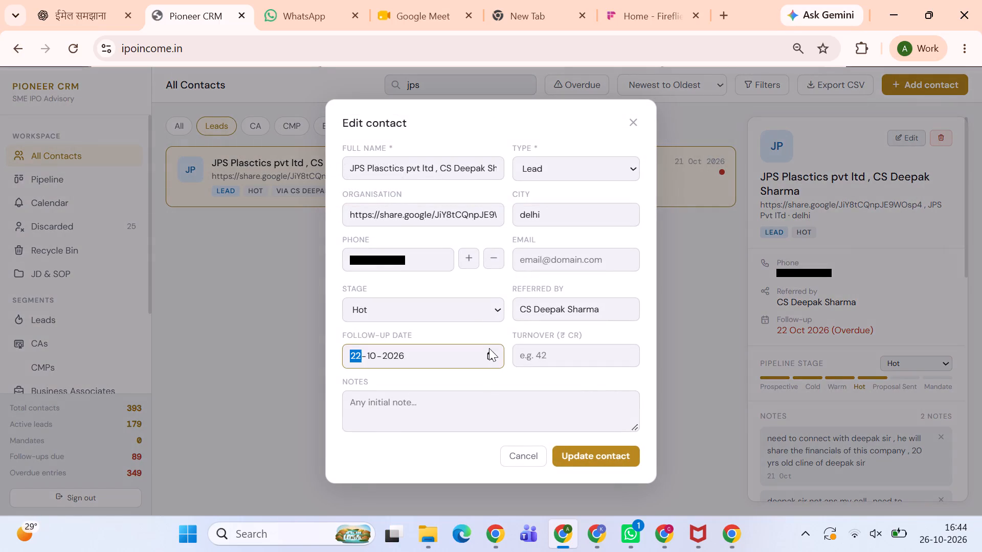
click(489, 355)
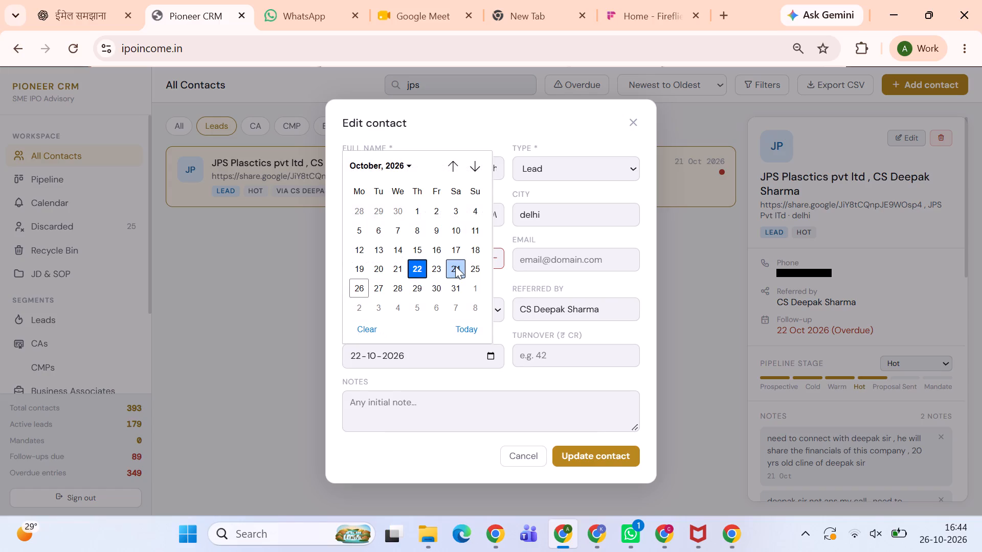
click(416, 288)
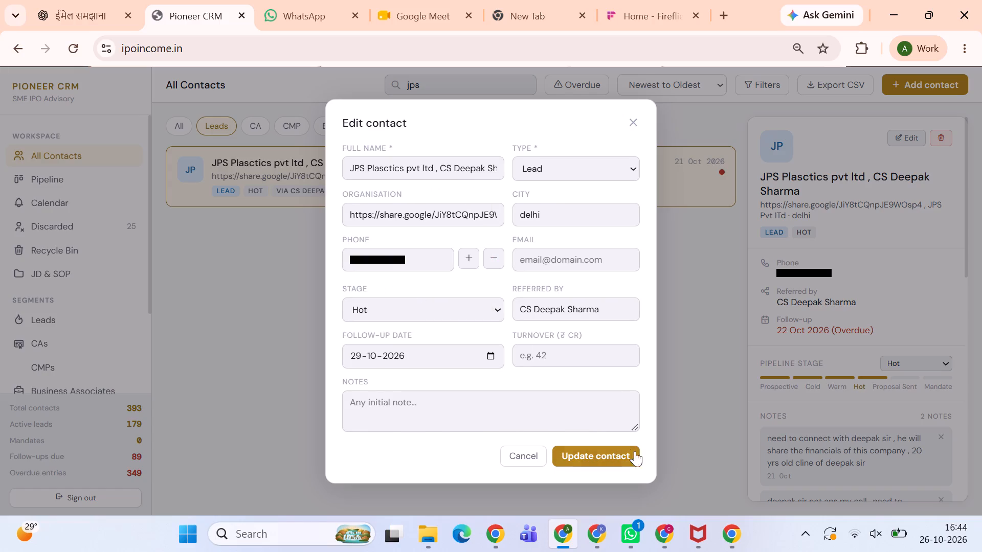
click(618, 449)
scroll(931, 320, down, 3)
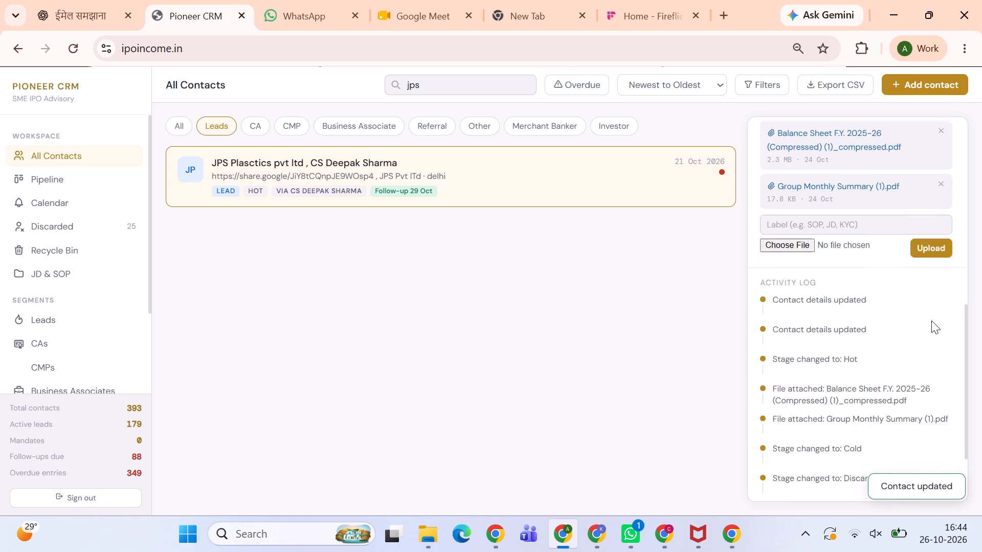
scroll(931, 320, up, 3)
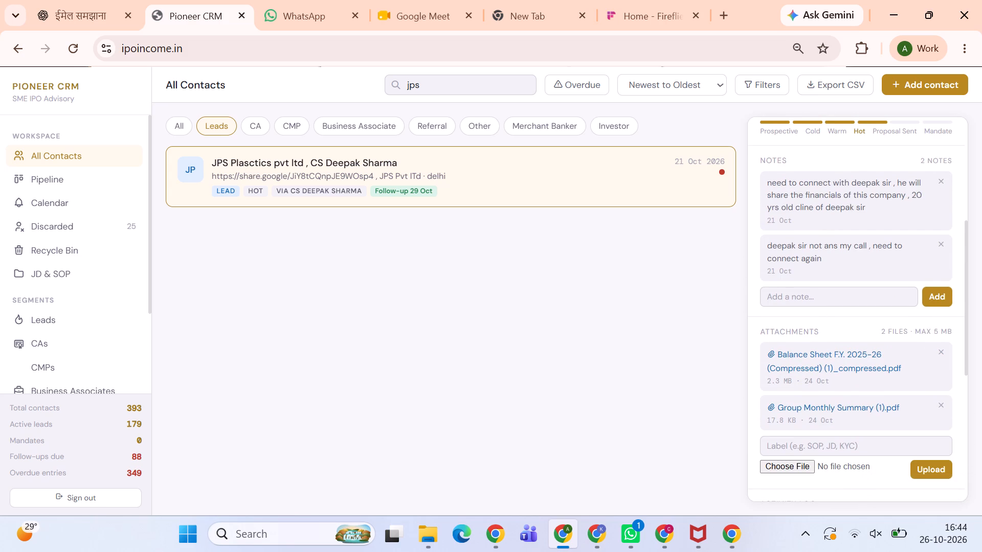
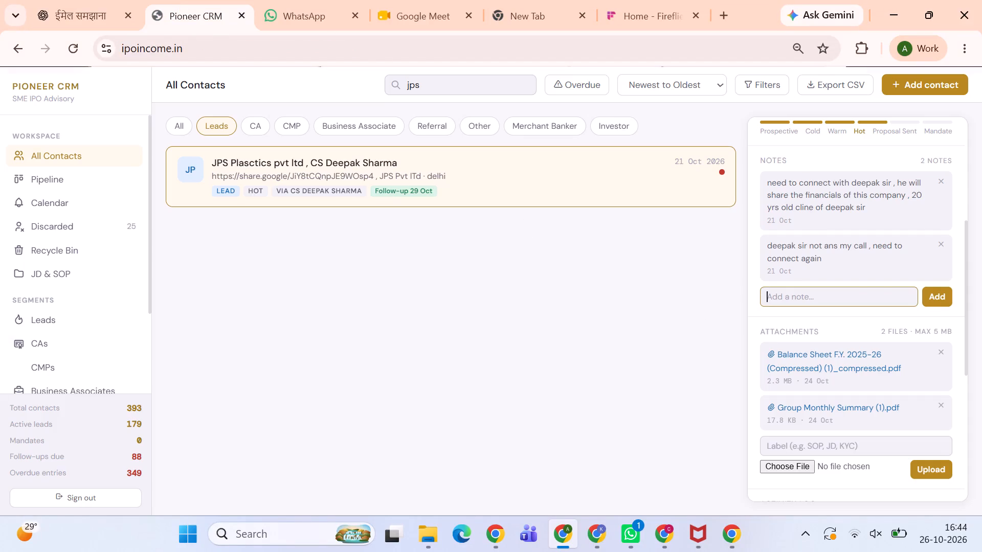
Add the copied note about the conversation with Deepak Sir to the JPS Plasctics pvt ltd lead.
key(ctrl+v)
click(944, 292)
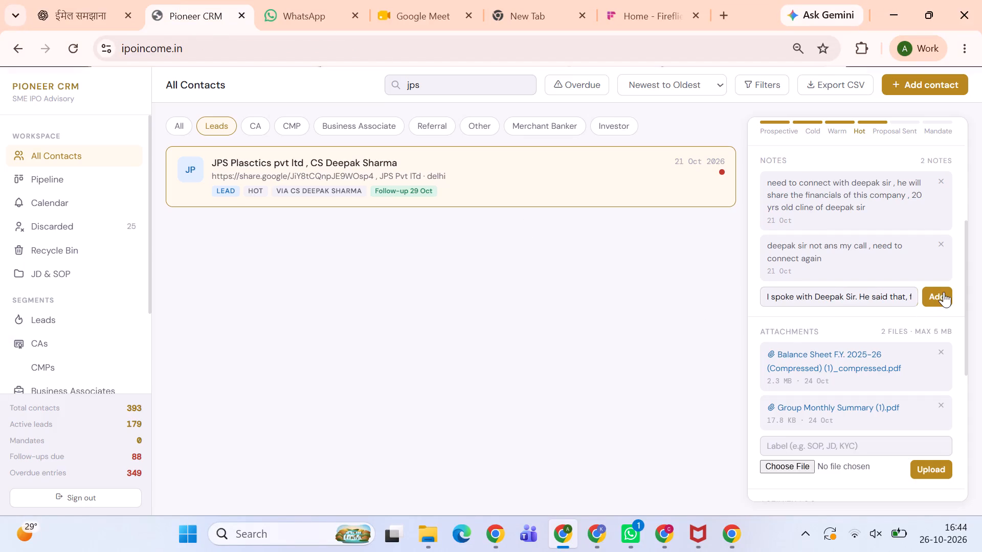
Clear the jps search so the contact list covers all leads again.
scroll(831, 278, up, 1)
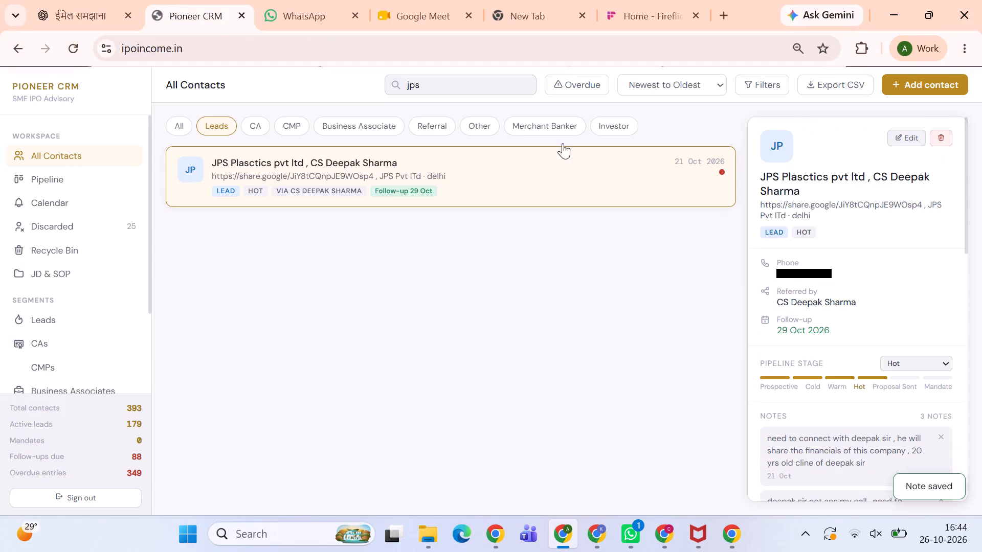
click(515, 87)
key(BackSpace)
key(BackSpace)
key(BackSpace)
key(BackSpace)
key(BackSpace)
key(BackSpace)
key(BackSpace)
key(BackSpace)
key(BackSpace)
key(BackSpace)
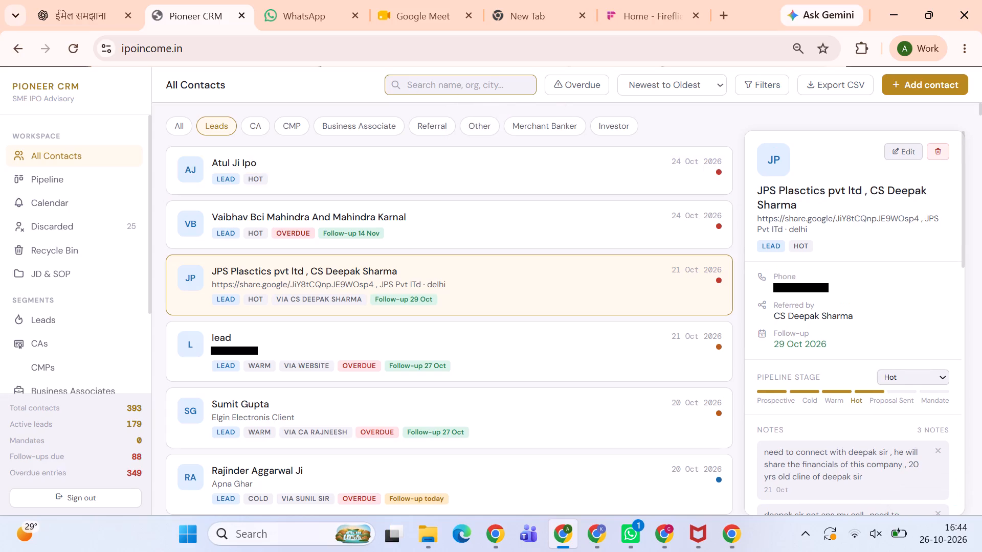
Open the filter options for the leads list.
click(763, 80)
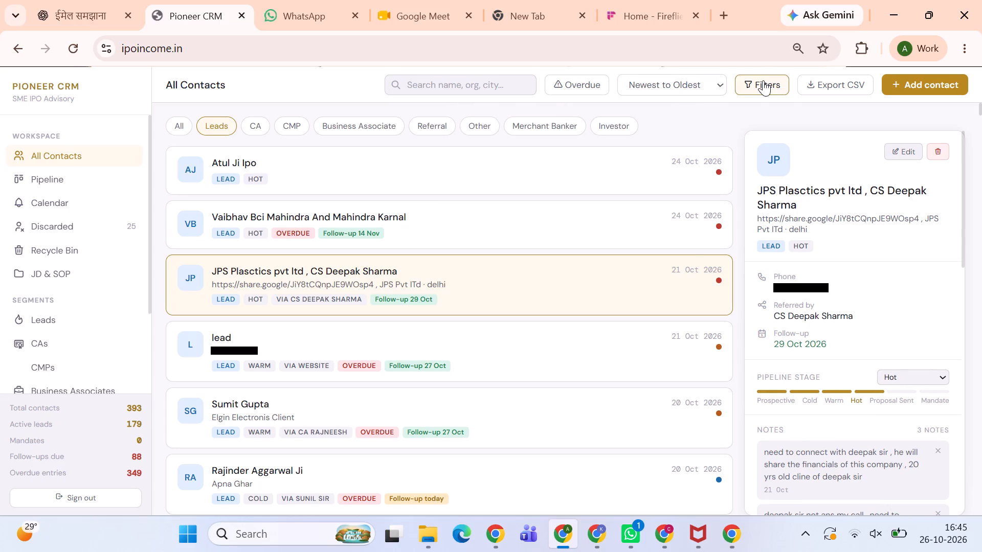
Filter the leads to the Hot stage.
click(714, 134)
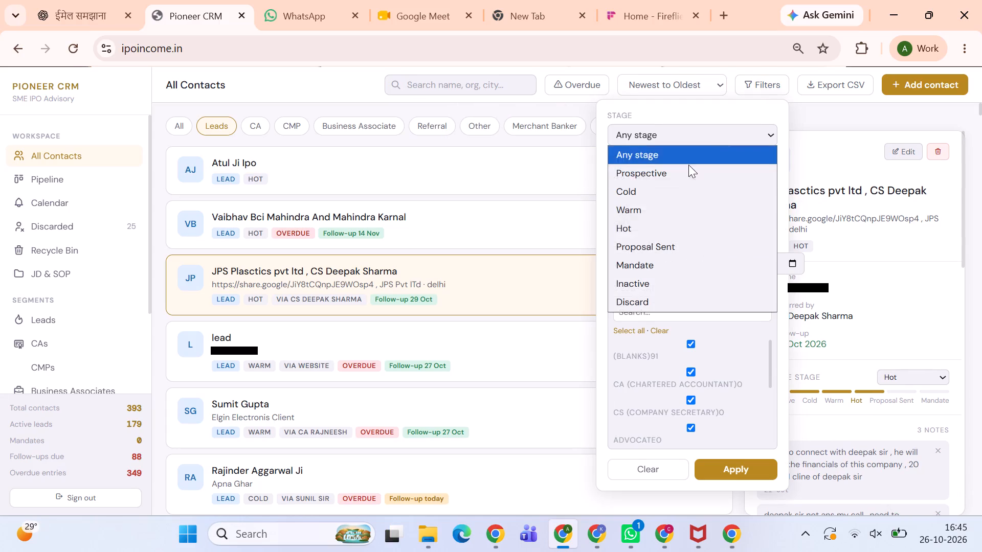
click(676, 227)
click(745, 471)
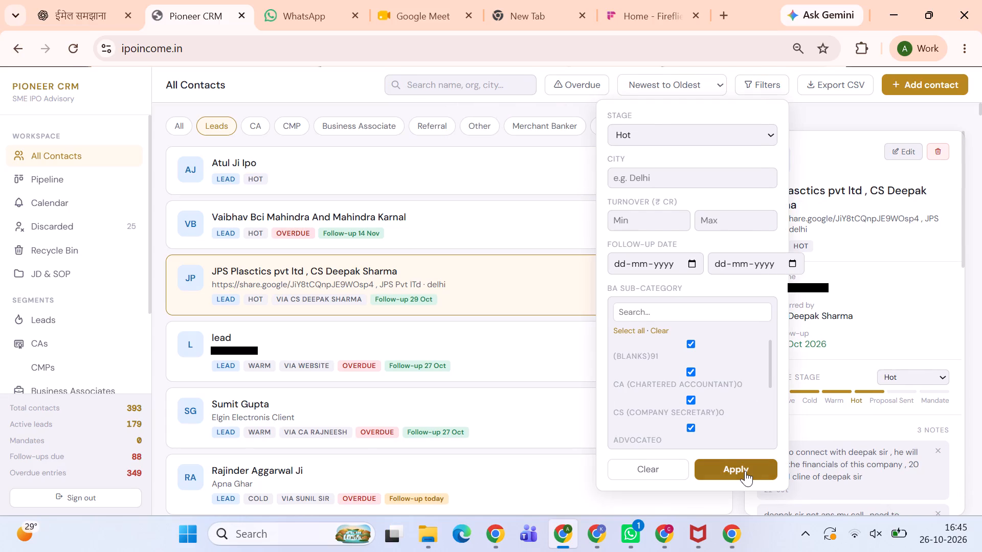
Look through the Hot leads and check their follow-up dates and overdue labels.
scroll(571, 360, up, 3)
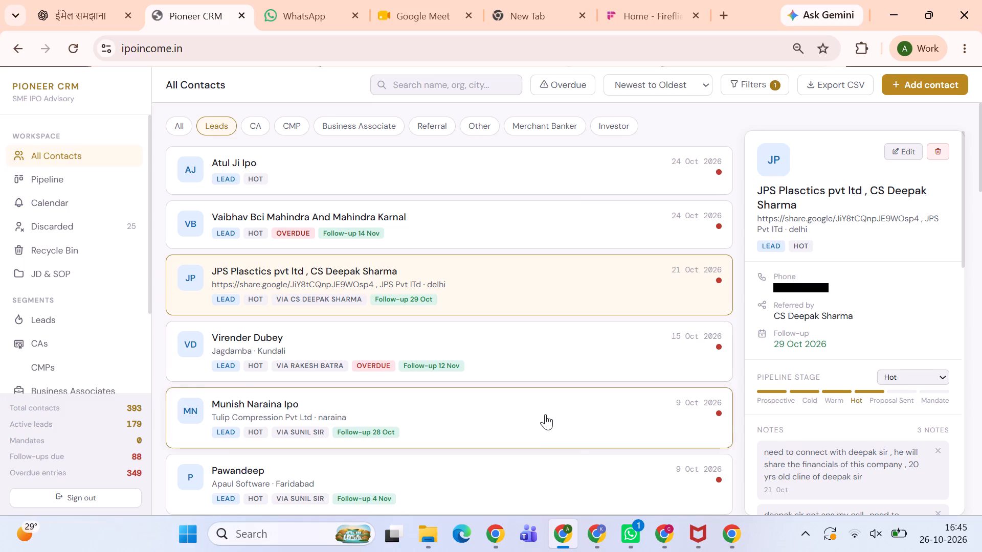
scroll(545, 414, down, 16)
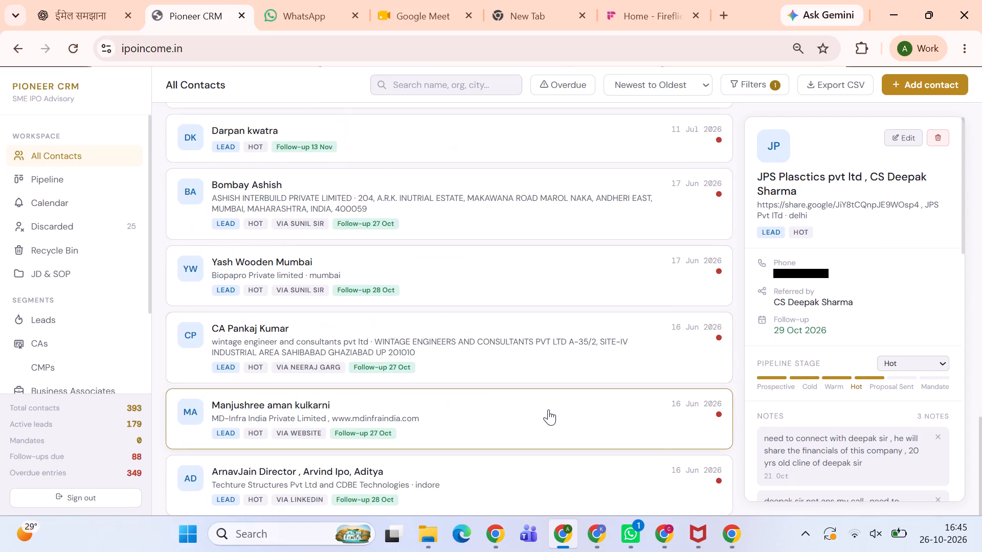
scroll(531, 393, up, 1)
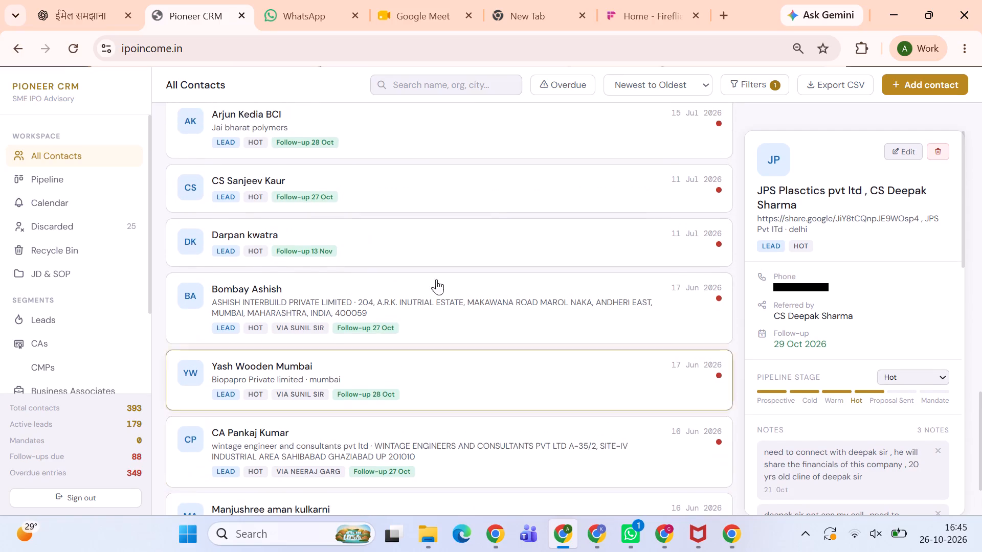
scroll(457, 341, up, 3)
scroll(534, 311, up, 2)
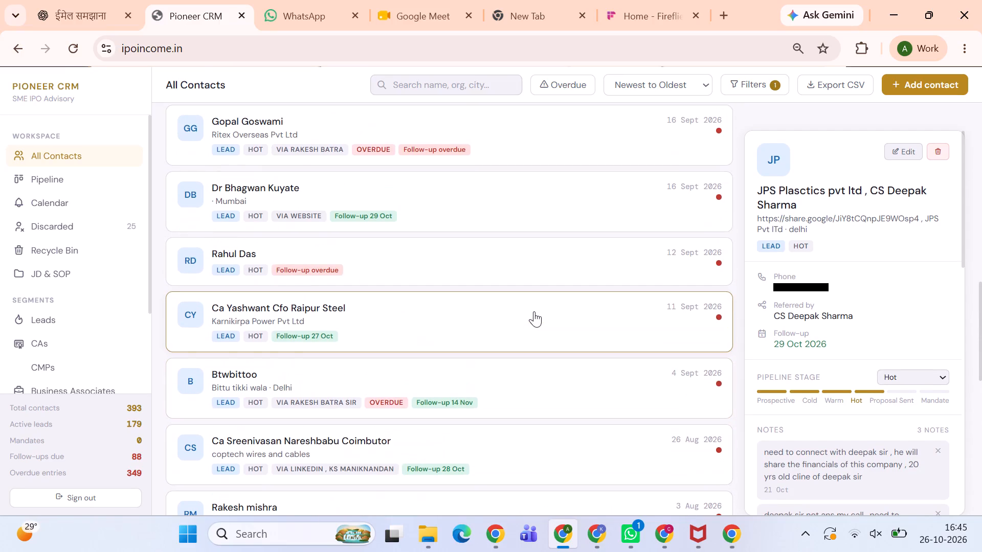
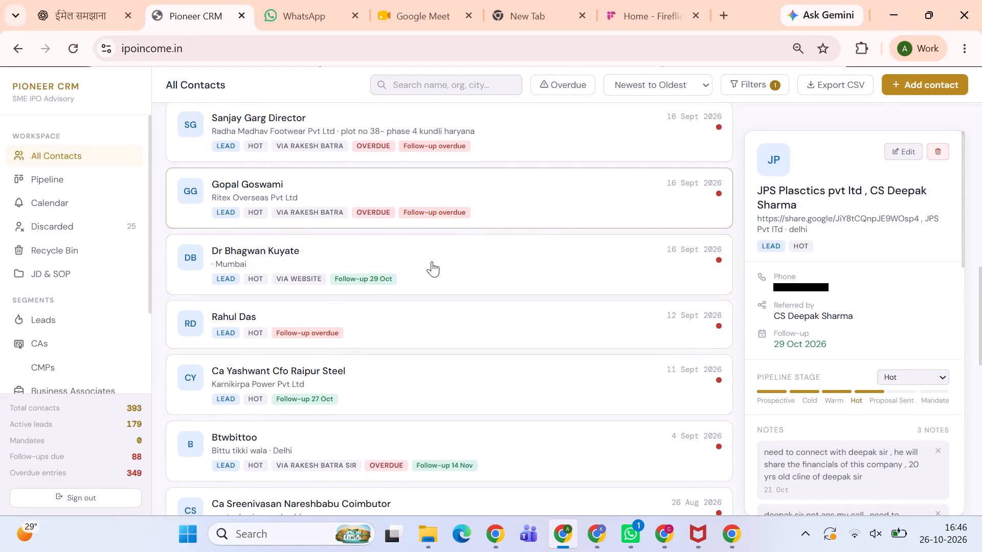
Review the Hot leads again, going back from the September entries to the newest October ones, checking their follow-up dates and overdue labels.
scroll(528, 283, up, 2)
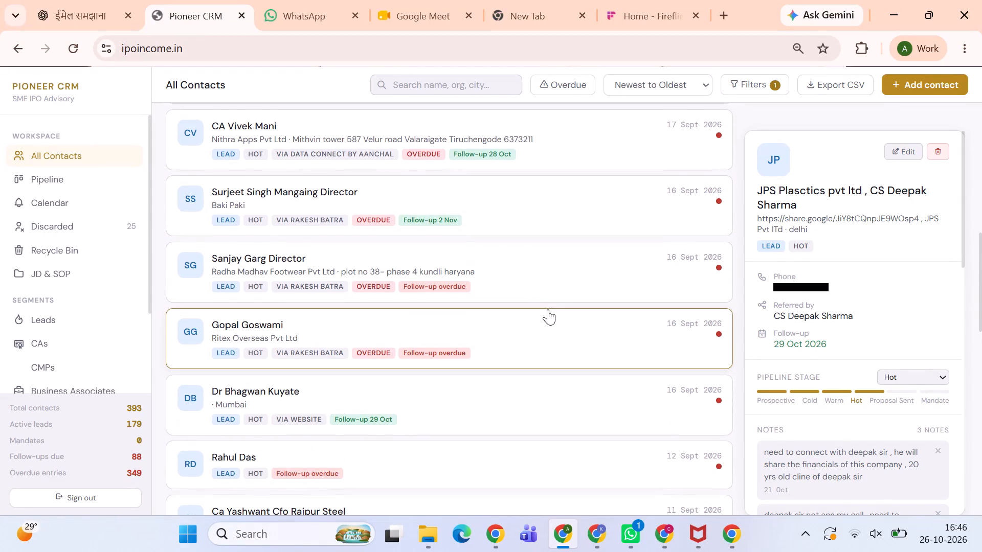
scroll(548, 309, up, 2)
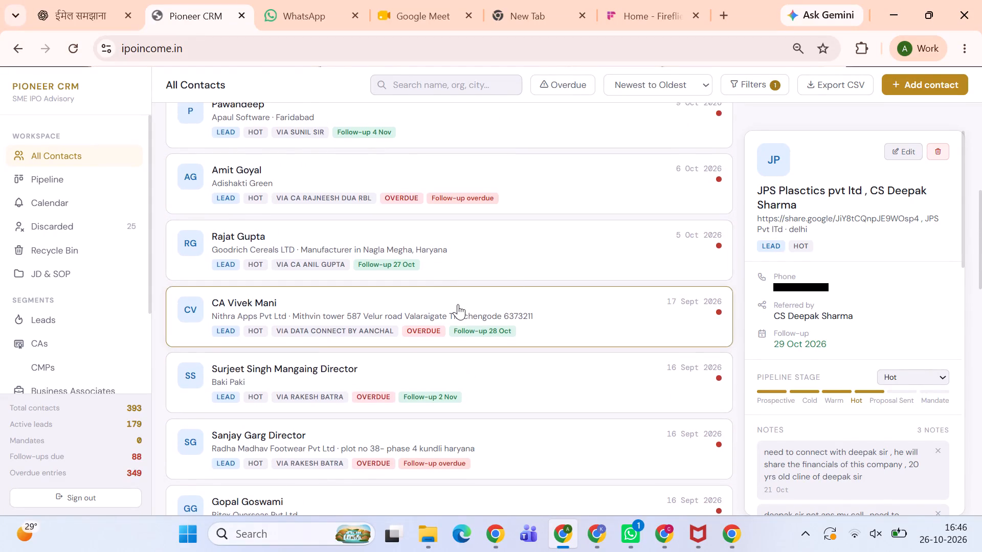
scroll(458, 304, up, 1)
scroll(563, 279, up, 1)
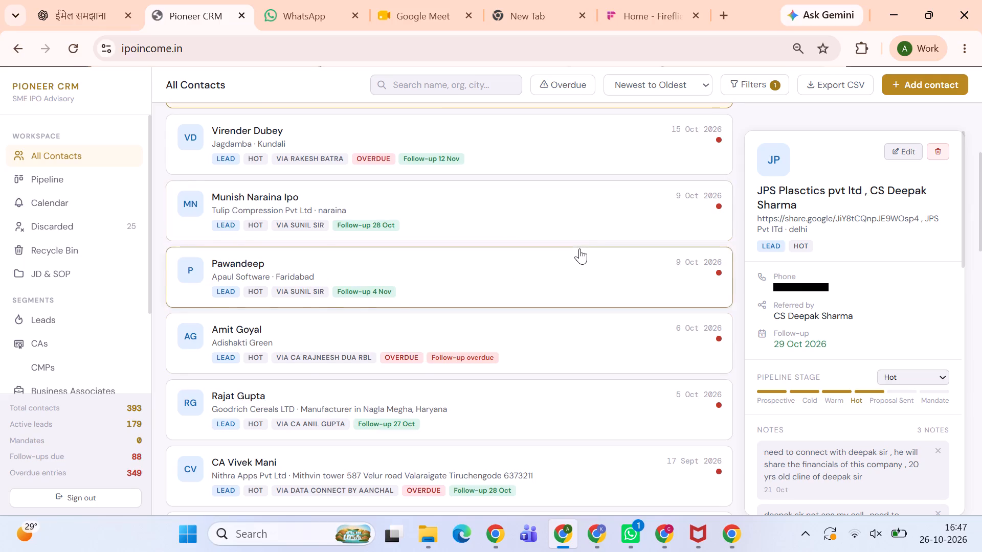
scroll(579, 248, up, 2)
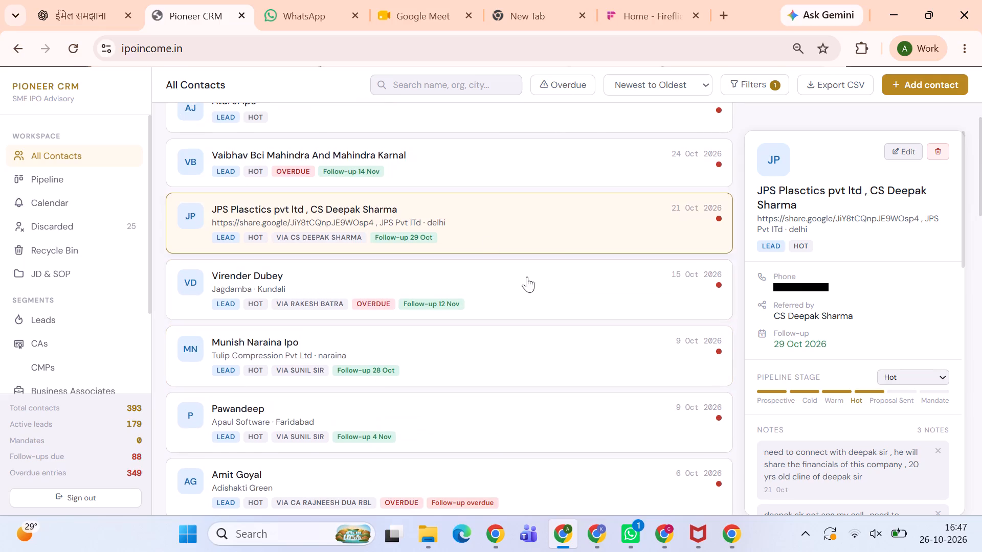
Change the leads' stage filter to Warm and apply it.
scroll(527, 277, up, 1)
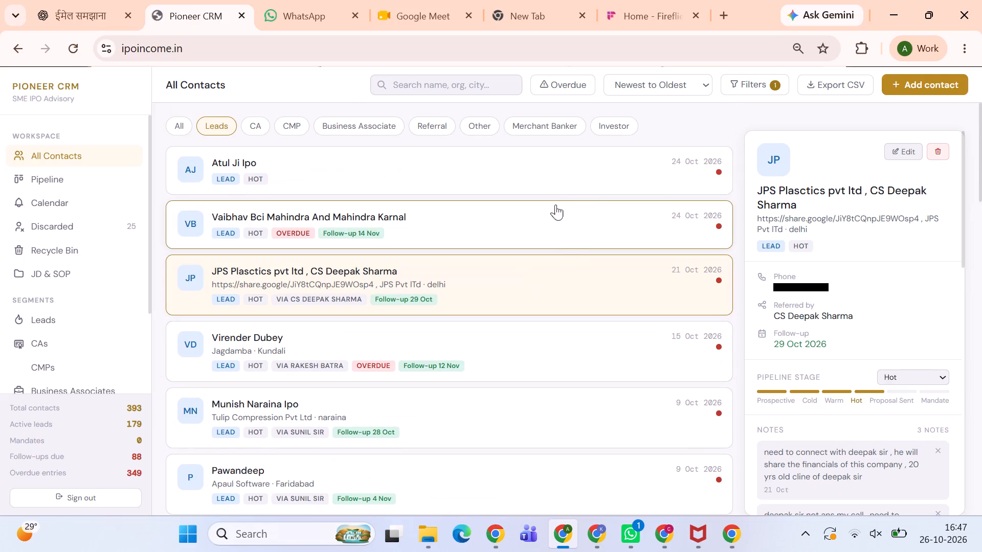
click(747, 86)
click(671, 134)
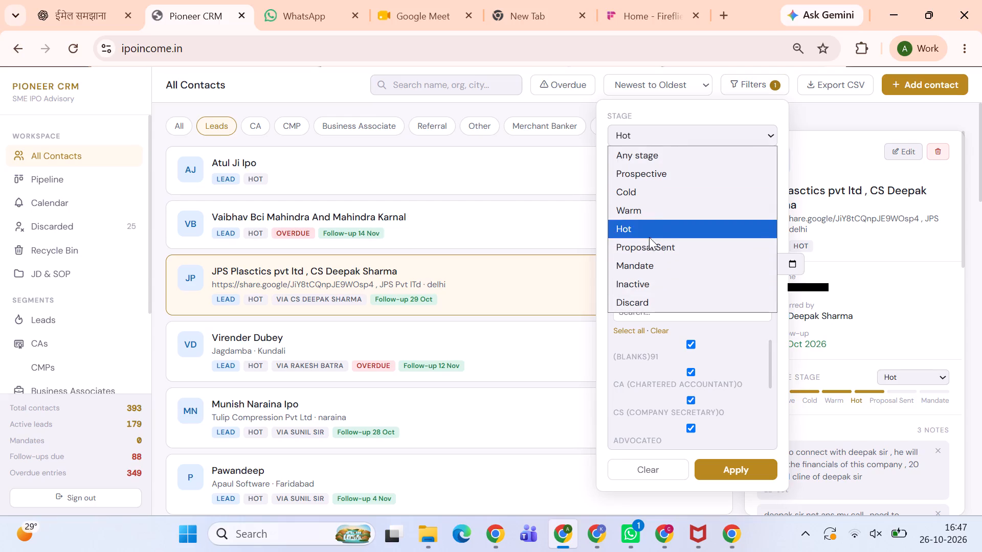
click(655, 213)
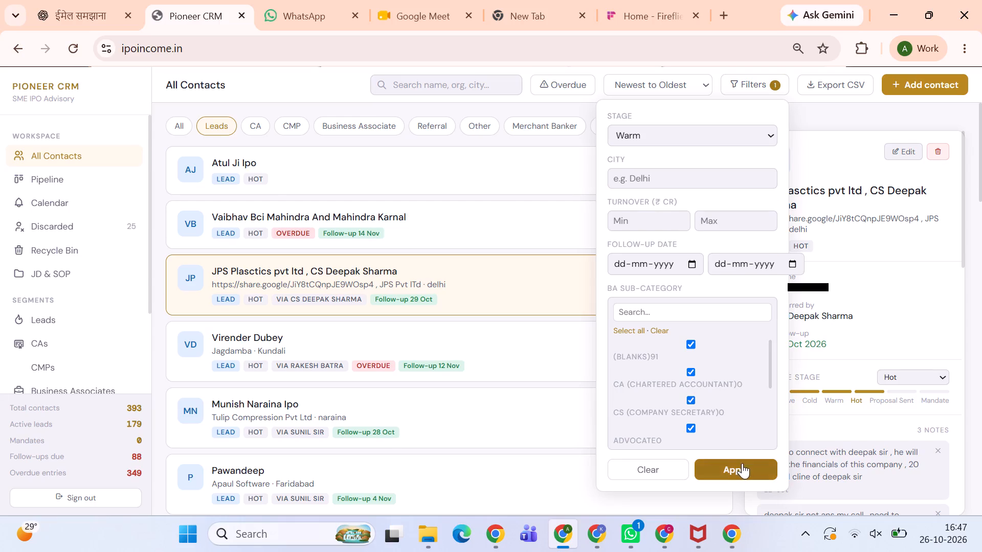
click(742, 463)
Open the overdue Warm lead dated 21 Jul 2026 and read its call notes through to the latest entry.
scroll(454, 375, down, 15)
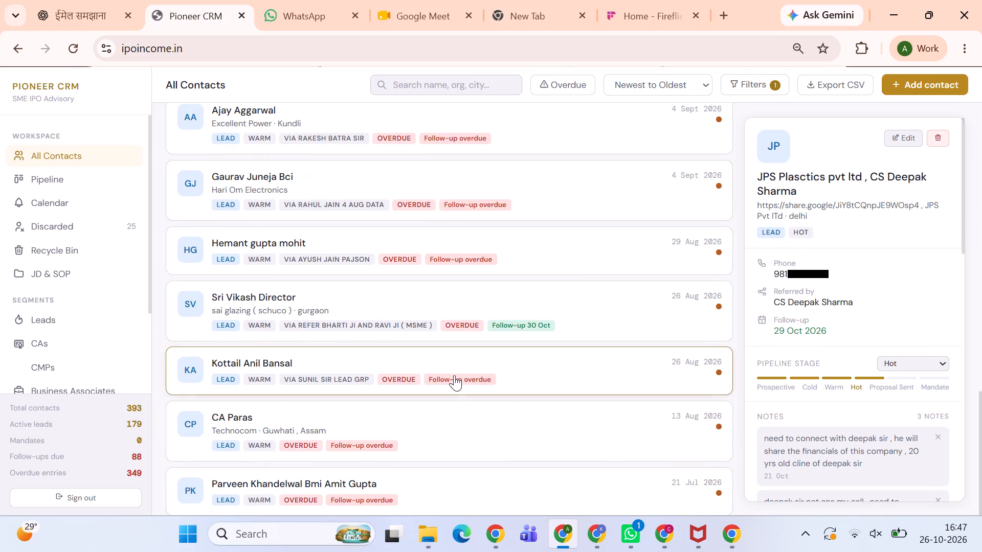
scroll(454, 375, down, 2)
click(576, 498)
scroll(826, 470, down, 2)
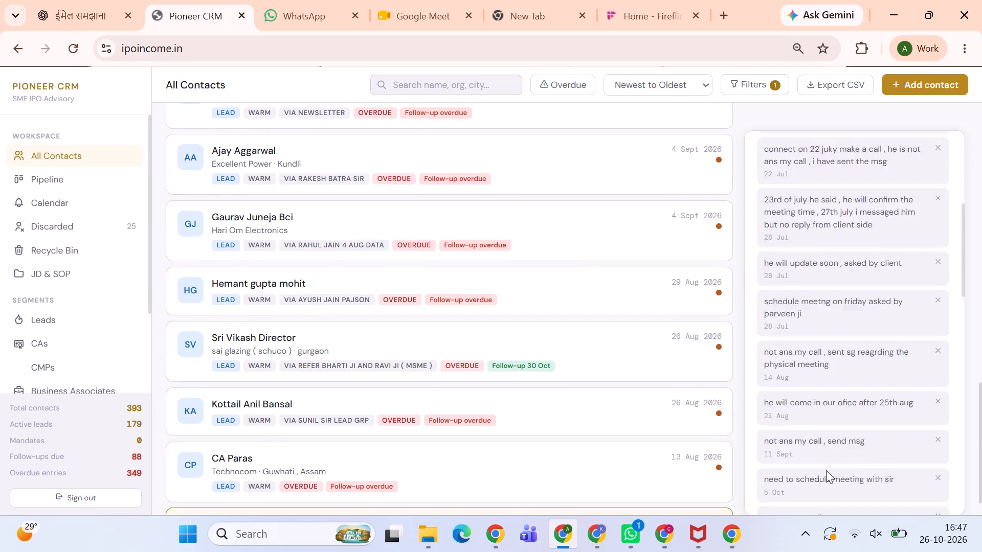
scroll(826, 470, down, 2)
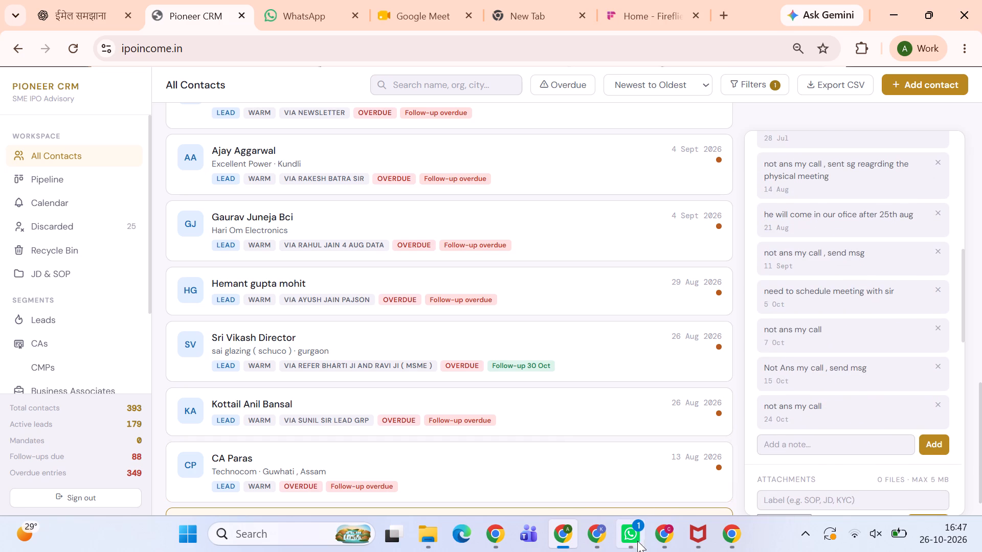
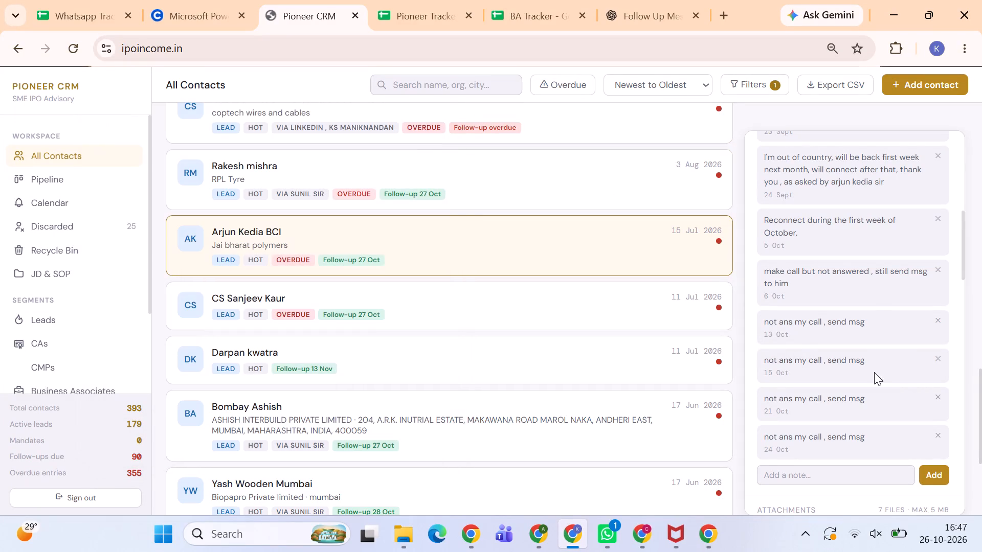
Change the leads' stage filter to Warm and apply it.
scroll(702, 350, down, 2)
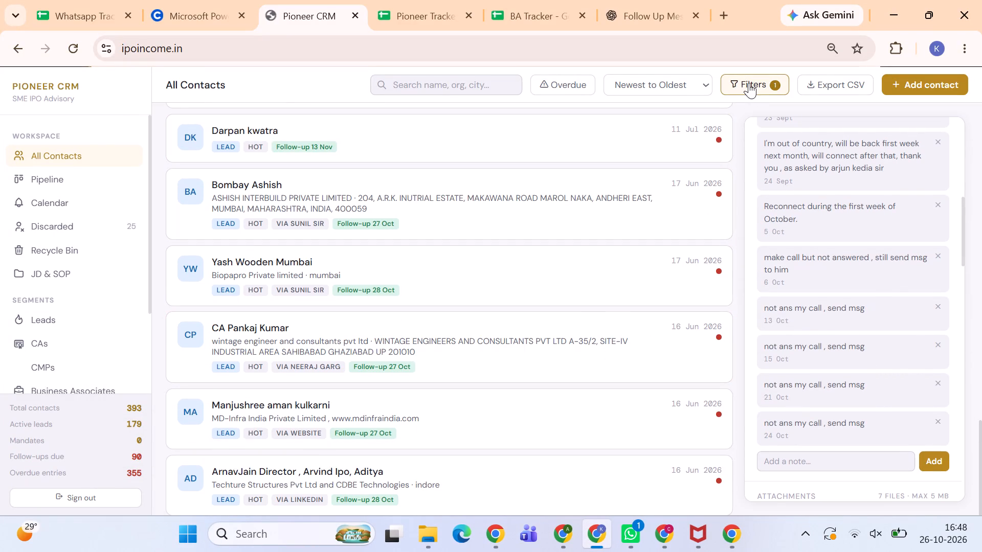
click(749, 83)
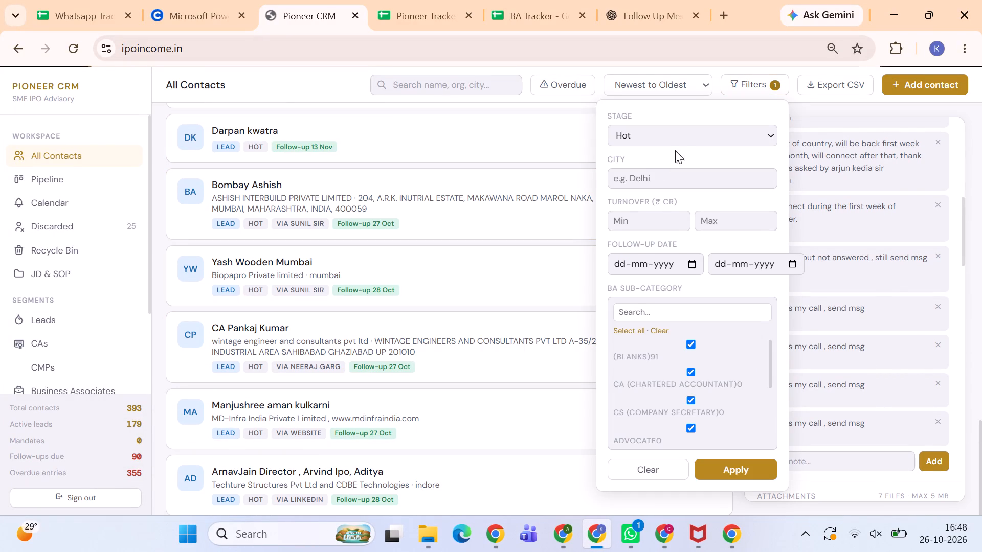
click(683, 135)
click(661, 207)
click(736, 469)
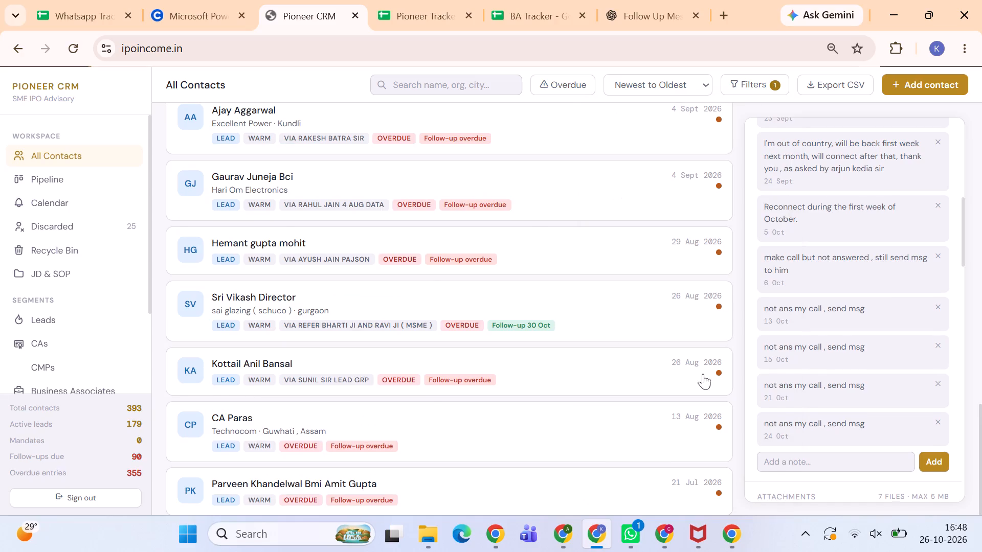
Open the Warm lead dated 21 Jul 2026 for editing and bring up the calendar for its follow-up date.
scroll(582, 357, down, 6)
click(565, 476)
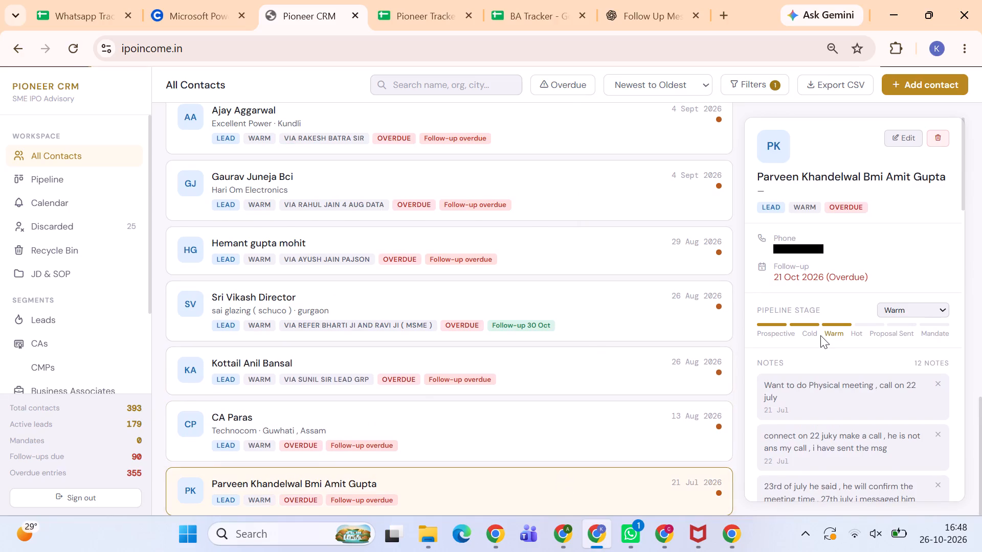
scroll(820, 335, down, 4)
scroll(820, 335, up, 11)
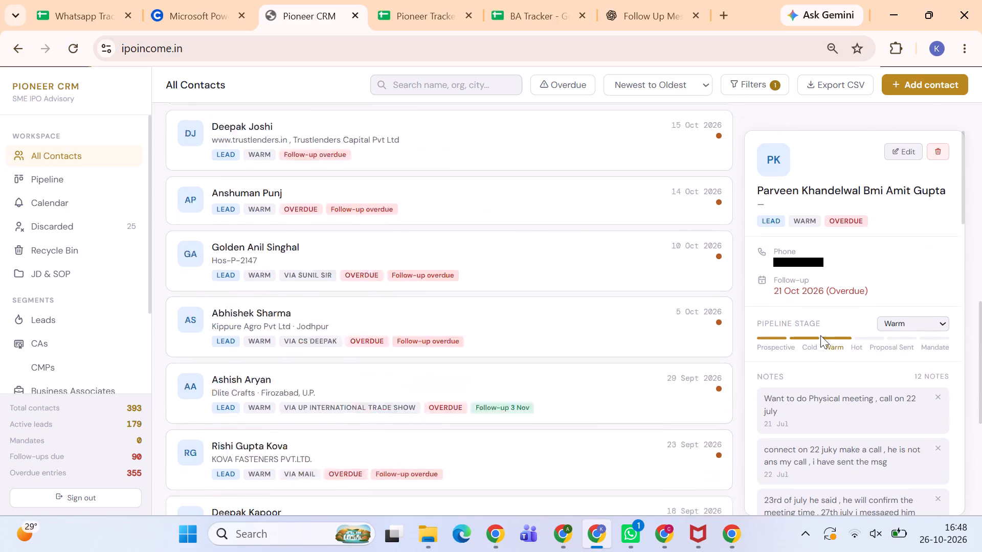
click(902, 146)
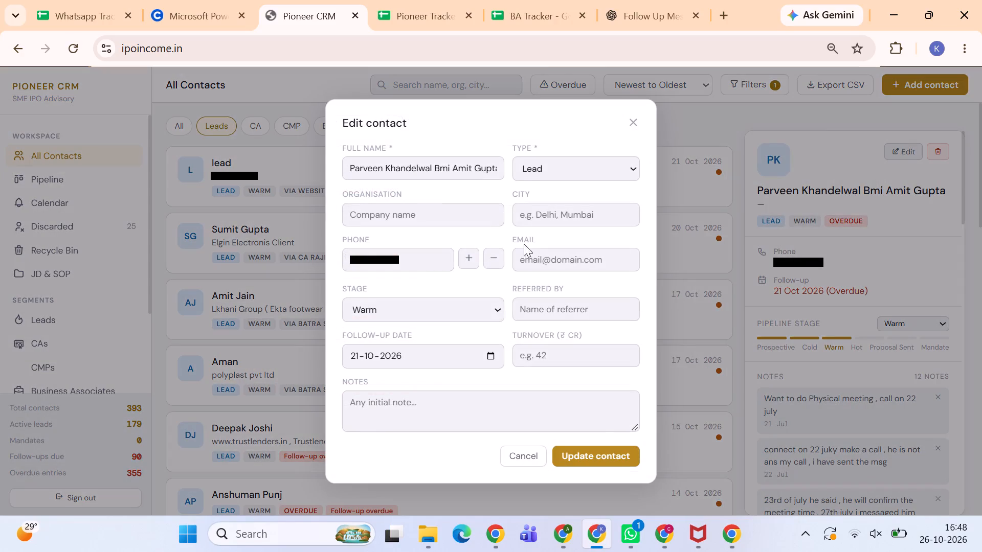
click(490, 348)
click(490, 351)
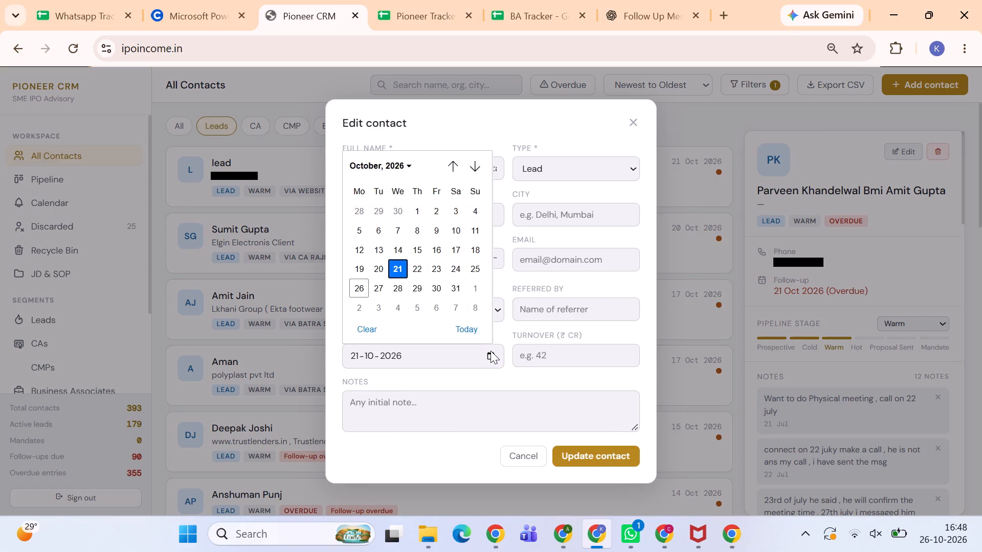
Set the open Warm lead's follow-up date to 29-10-2026 and save the contact.
click(412, 280)
click(609, 454)
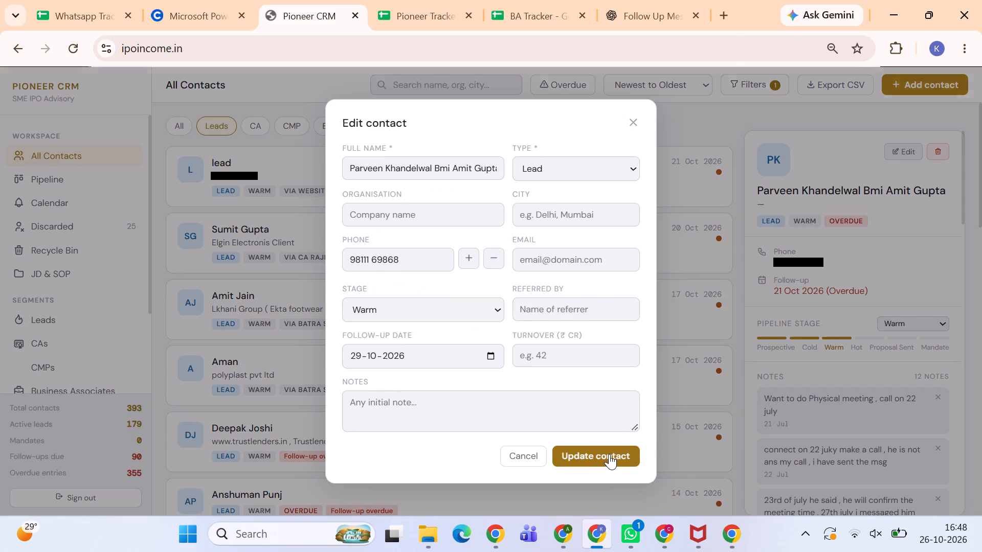
Open the 13 Aug Warm lead from Technocom, Guwhati, to review its overdue follow-up and notes.
scroll(565, 436, down, 10)
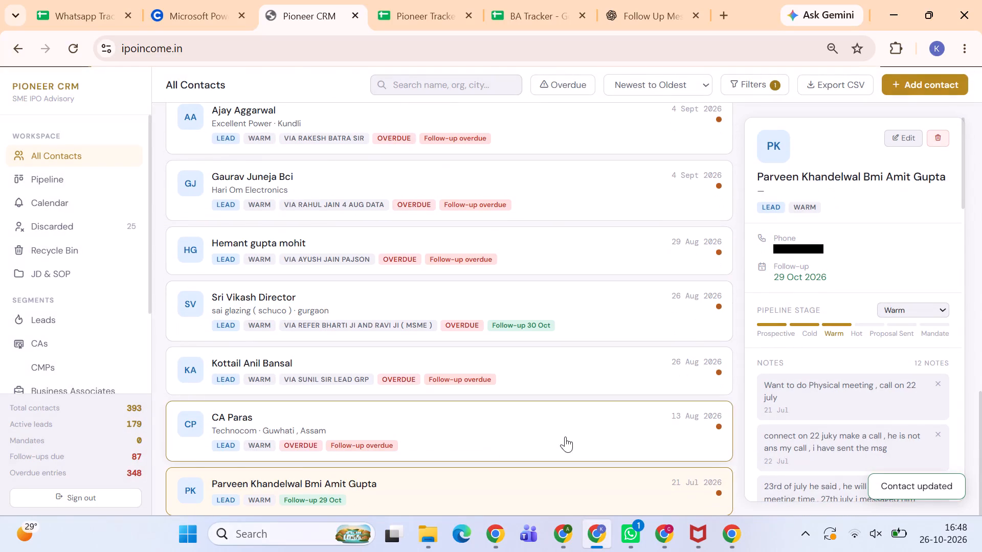
click(590, 427)
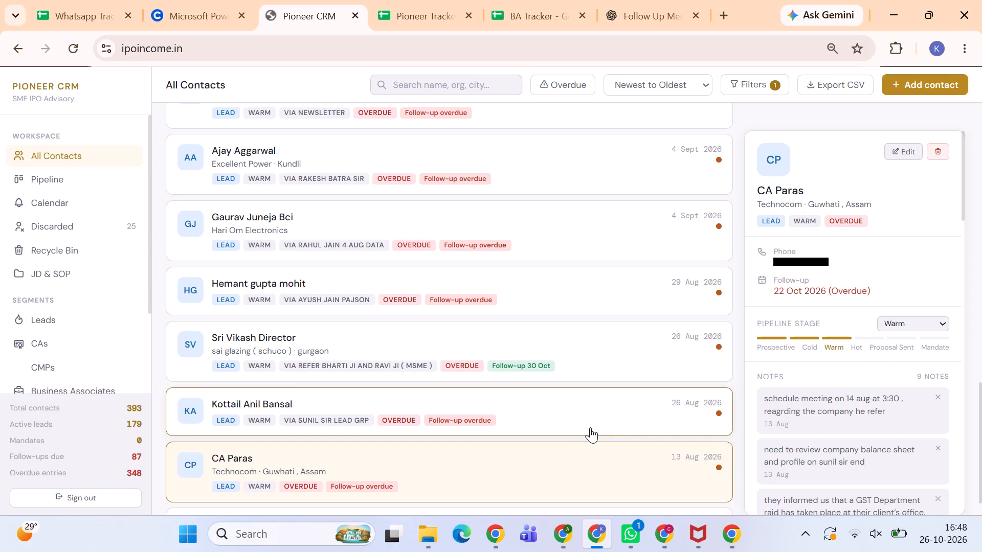
scroll(595, 433, down, 4)
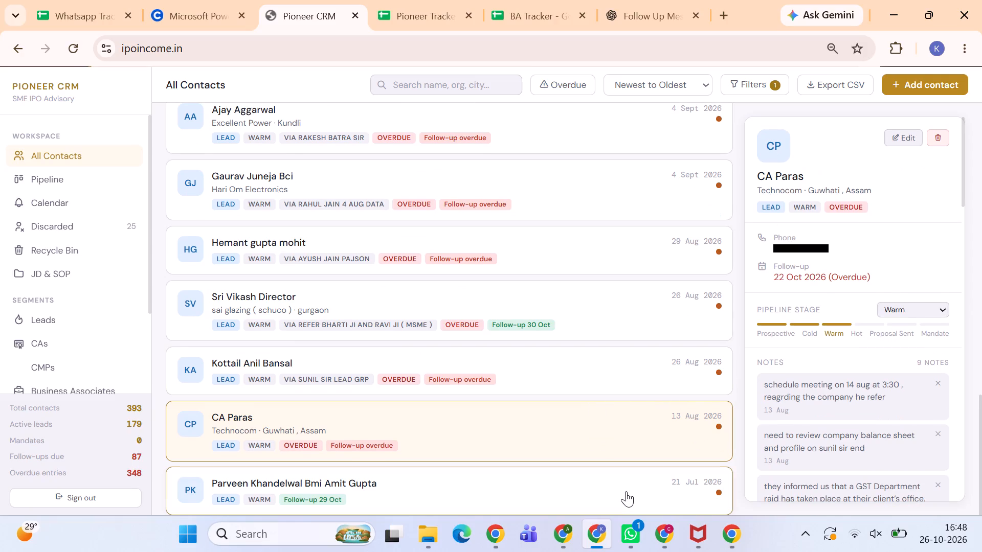
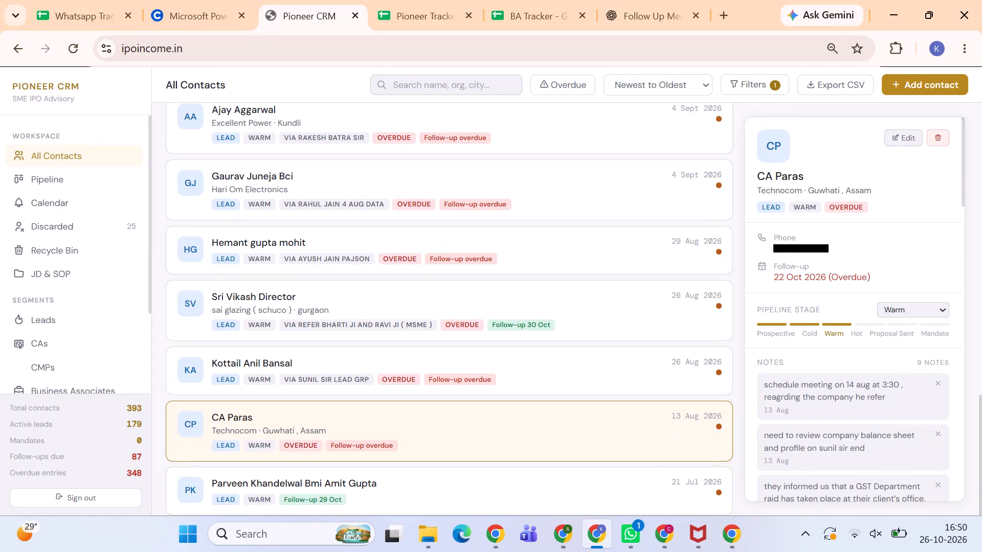
Check the Technocom lead's notes, set its follow-up date to 31-10-2026 and save the contact.
scroll(864, 438, down, 4)
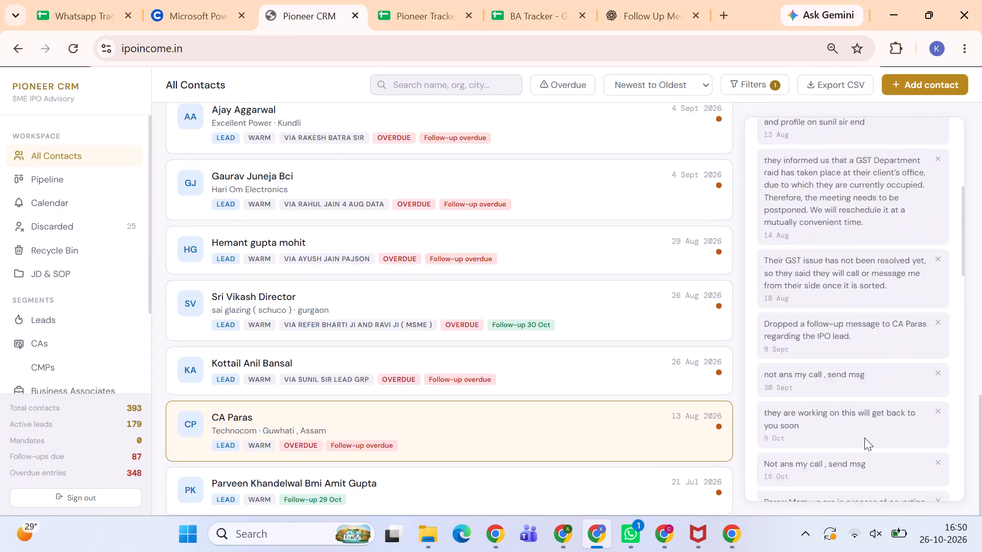
scroll(864, 438, down, 1)
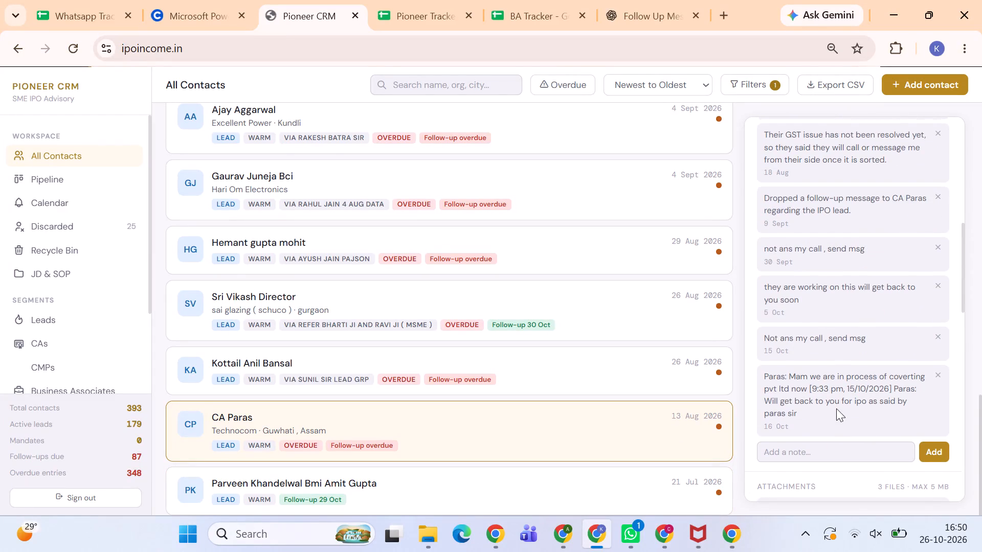
scroll(836, 408, down, 1)
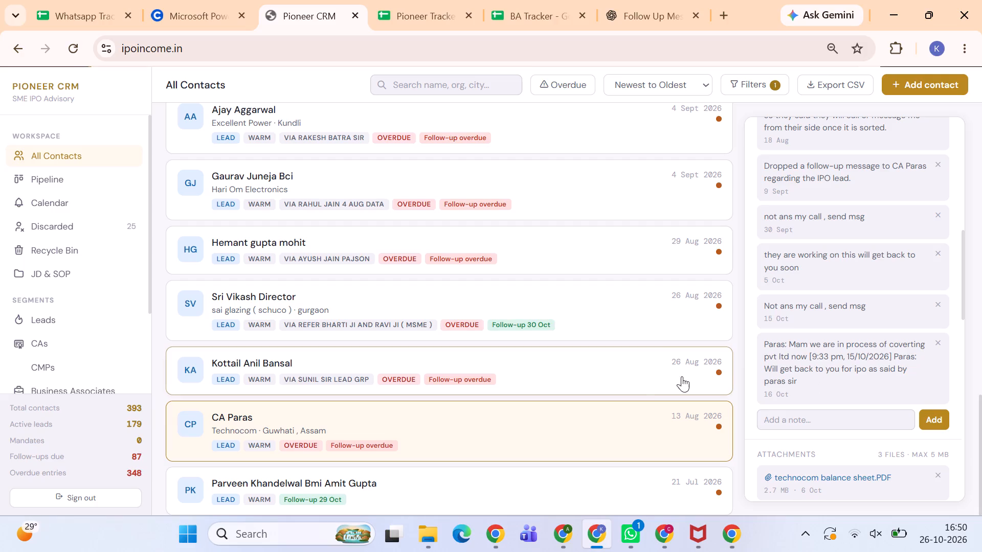
scroll(650, 374, down, 1)
scroll(861, 269, up, 4)
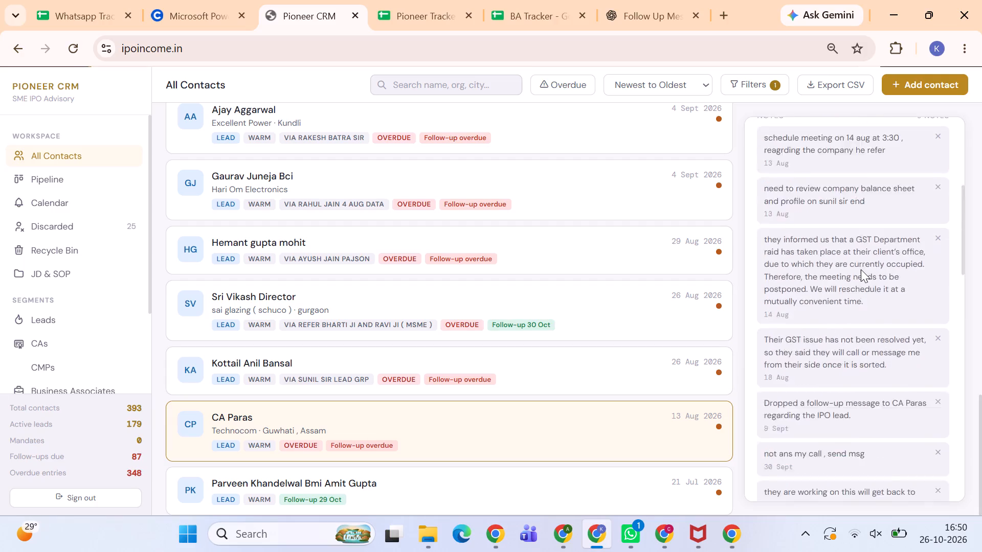
scroll(861, 269, up, 3)
click(902, 155)
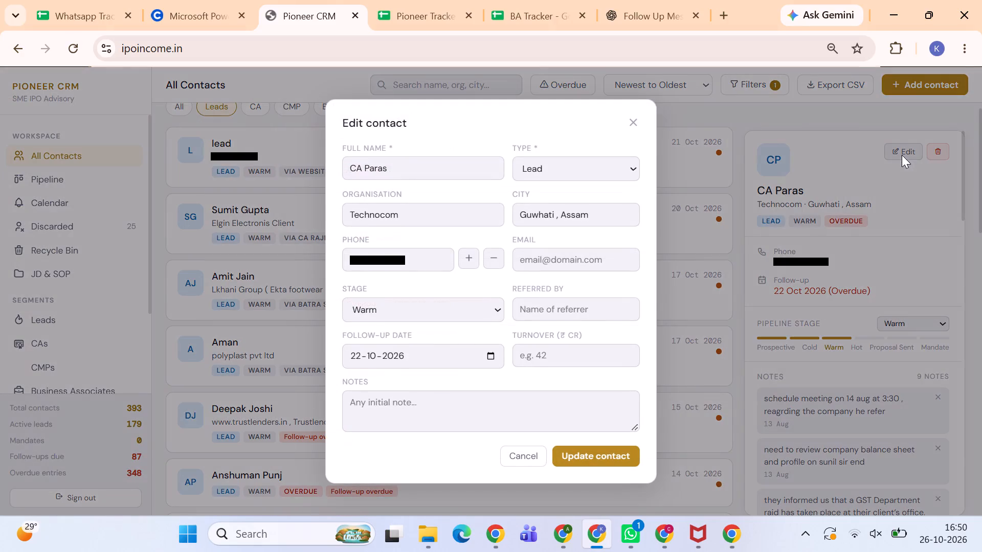
click(490, 353)
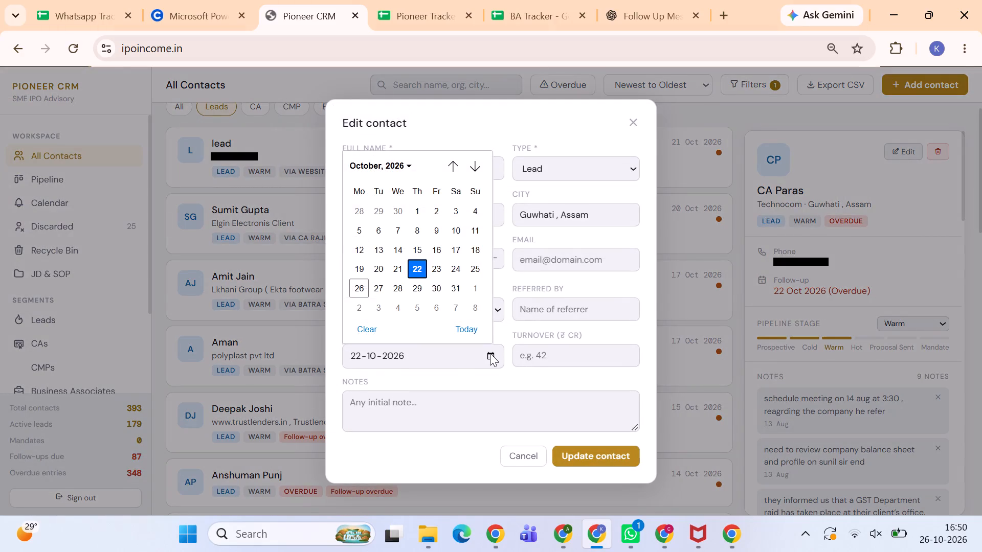
click(452, 288)
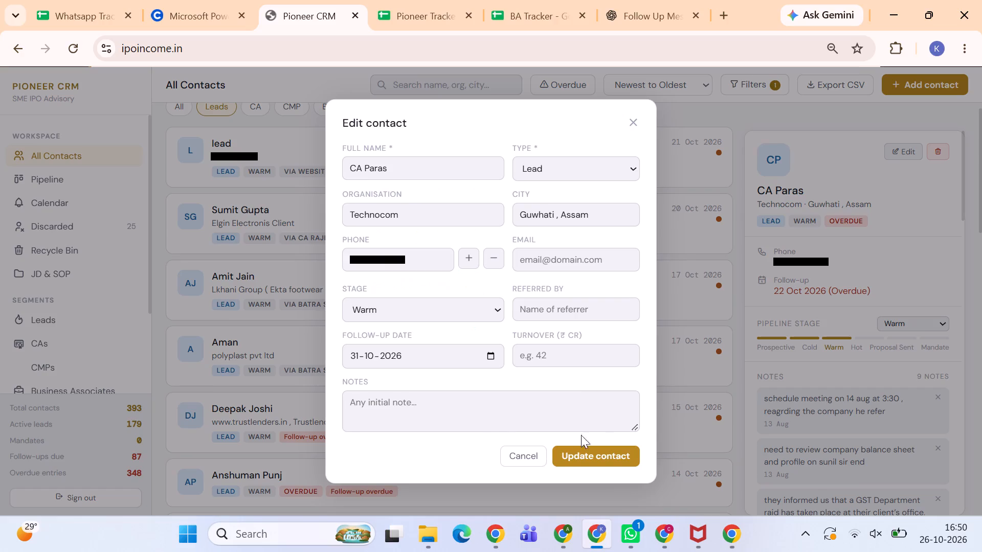
click(567, 453)
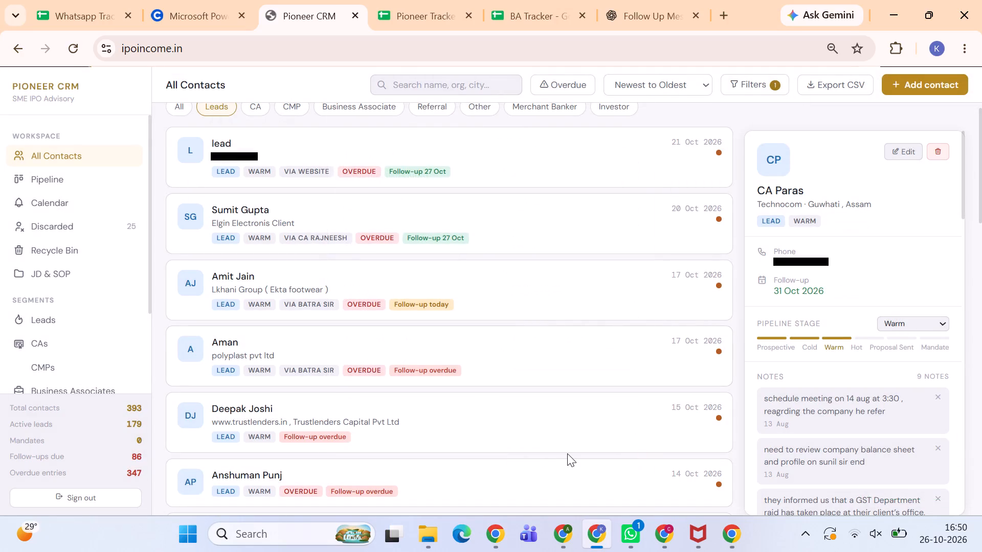
Open the 26 Aug Warm lead referred via the Sunil sir lead group to review its overdue follow-up and notes.
scroll(567, 453, down, 12)
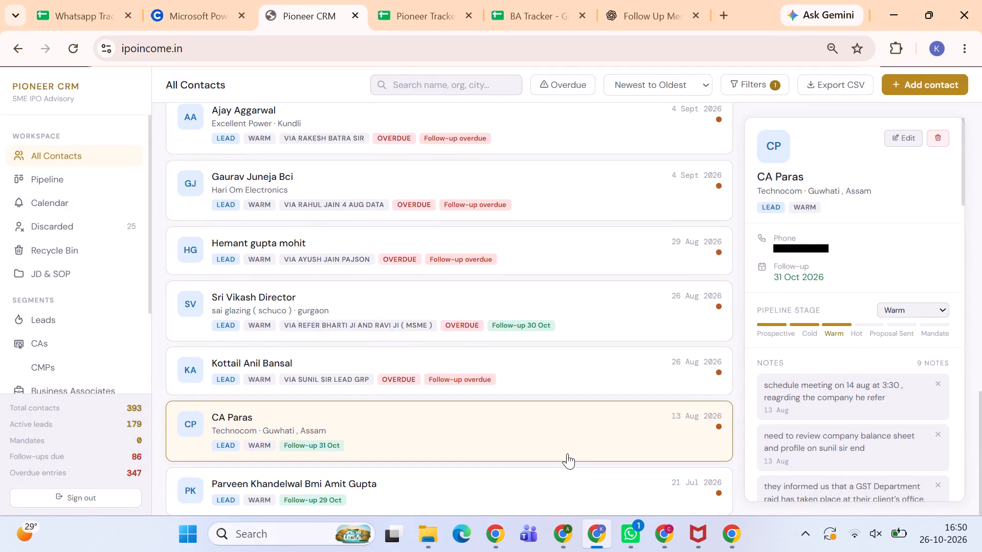
click(607, 357)
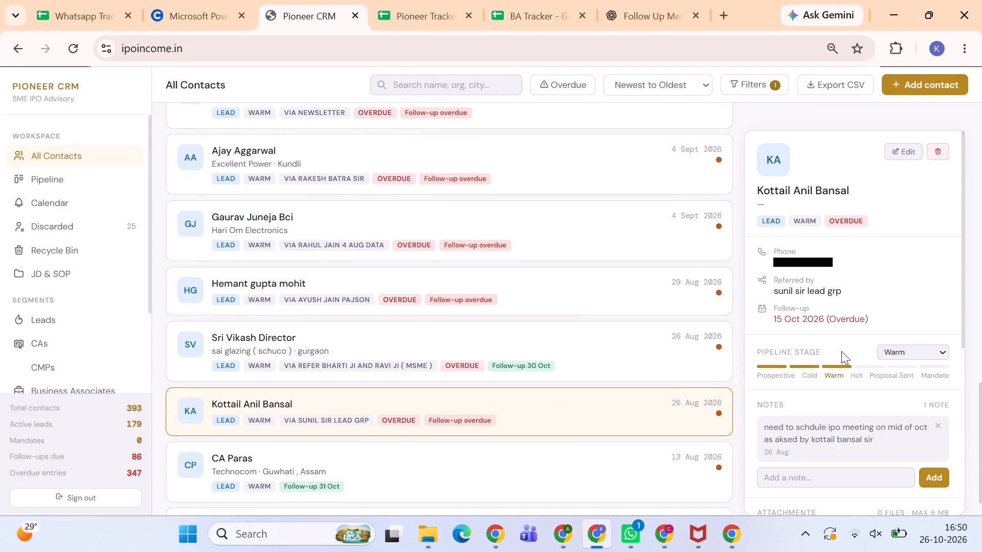
scroll(841, 351, down, 1)
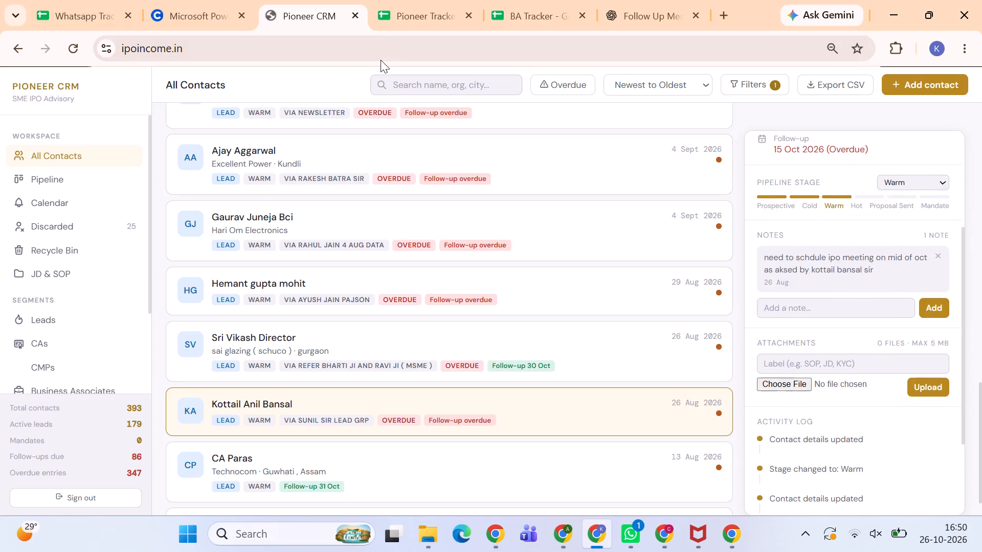
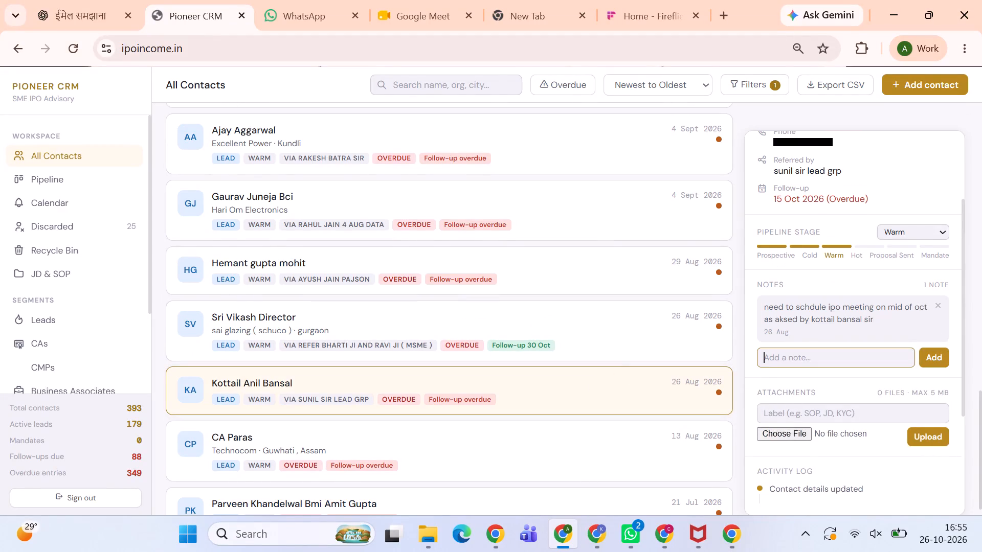
Write the note "follow up reg meeting" for the open 26 Aug Warm lead referred via the Sunil sir lead group.
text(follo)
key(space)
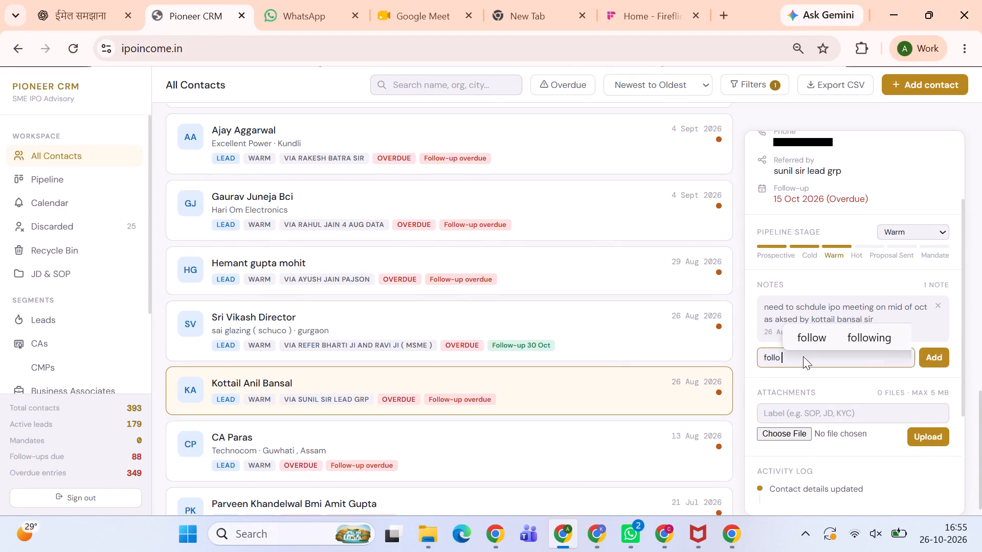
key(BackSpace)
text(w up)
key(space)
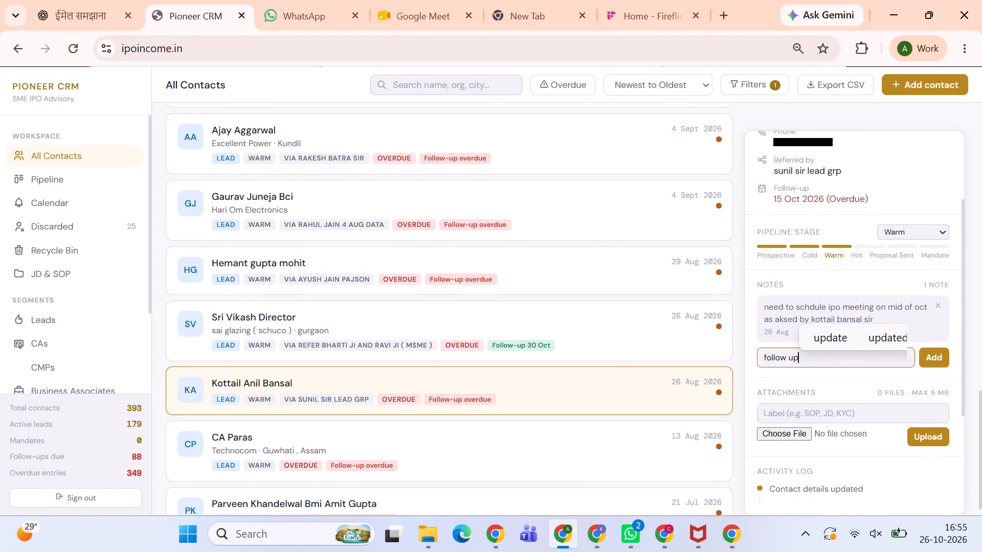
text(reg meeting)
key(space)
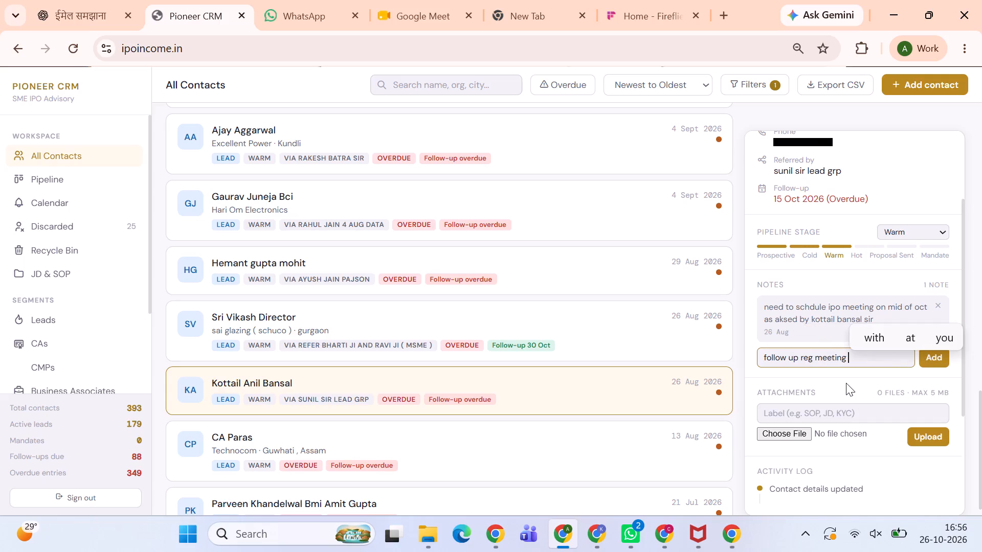
Complete and save the note "follow up reg meeting send msg" on the Warm lead referred via sunil sir lead grp.
click(827, 390)
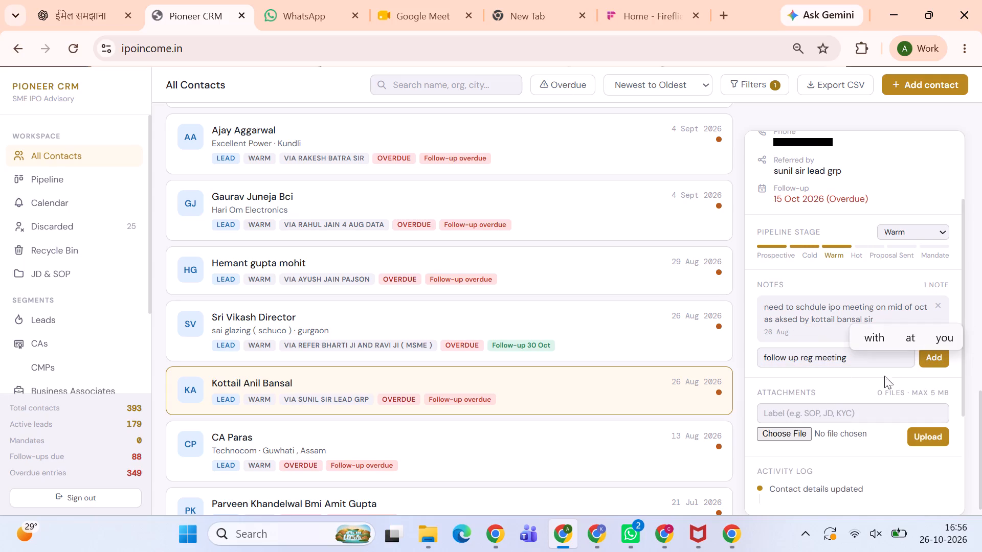
click(886, 355)
text(sedn)
key(space)
key(BackSpace)
key(BackSpace)
key(BackSpace)
text(nd msg)
key(space)
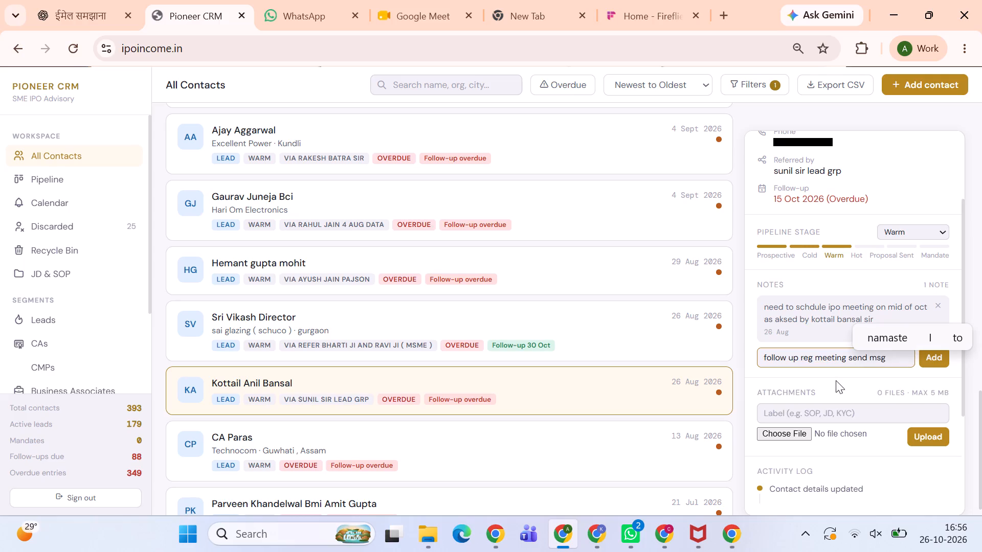
click(836, 380)
click(933, 354)
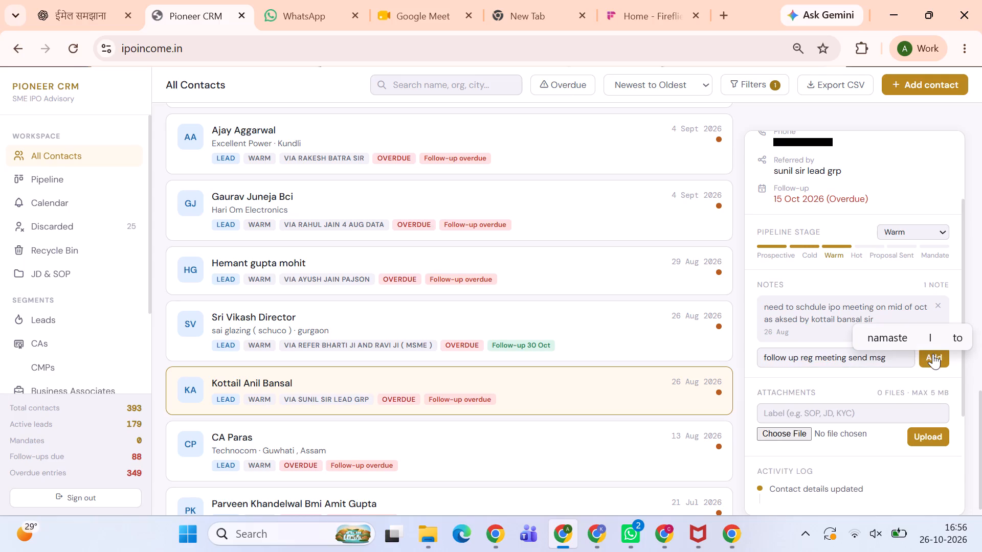
Open the same lead's contact details for editing and bring up the date choices for its follow-up date.
scroll(844, 324, up, 3)
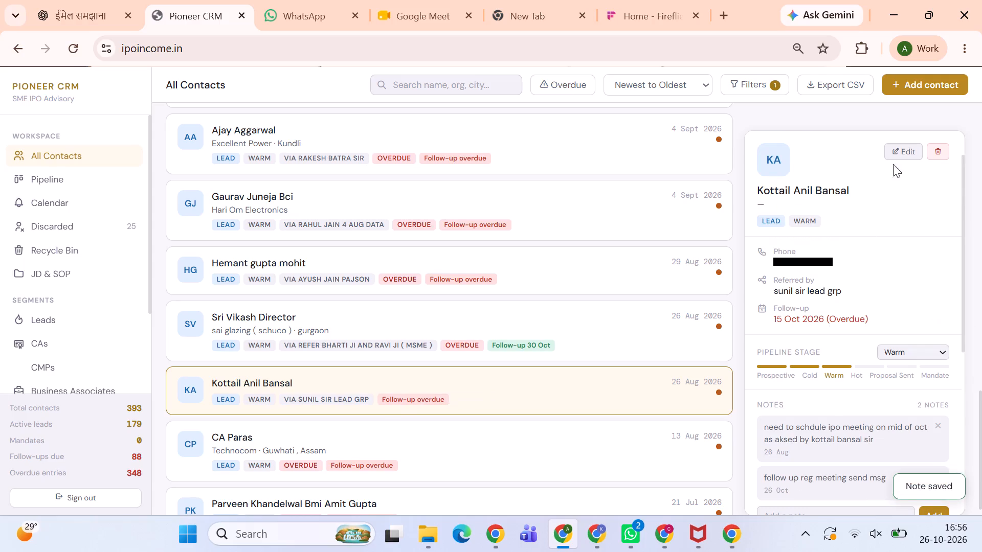
click(896, 147)
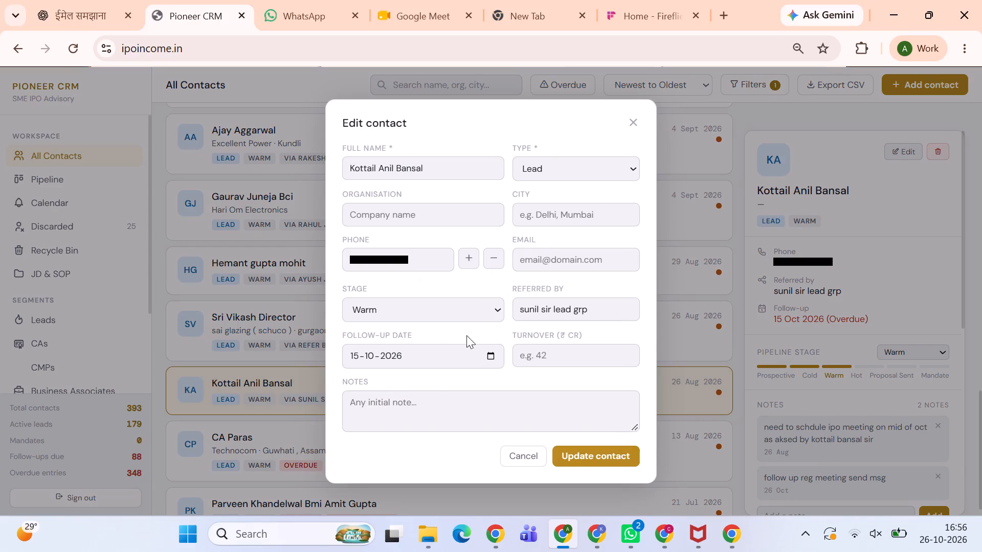
click(491, 355)
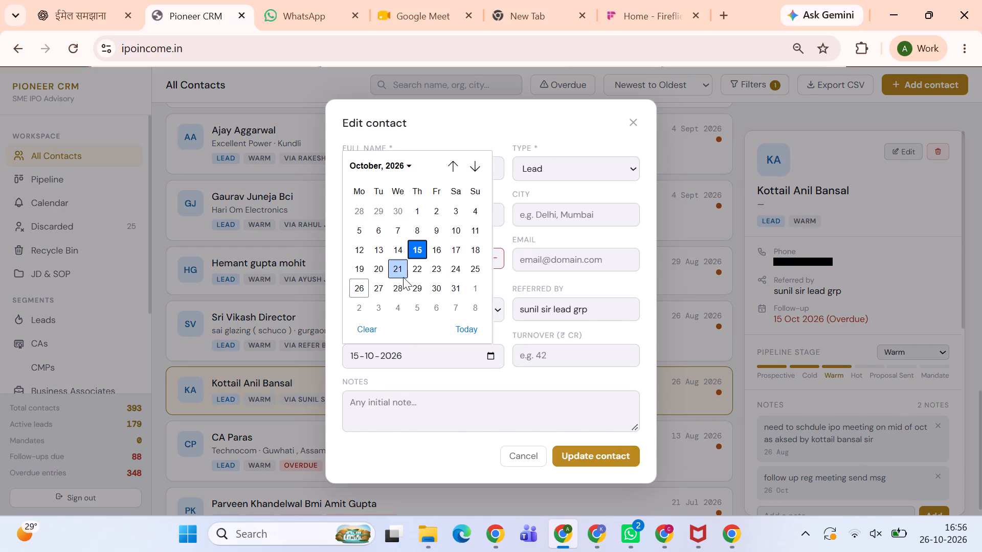
Set the follow-up date of the Warm lead referred via sunil sir lead grp to 28-10-2026 and save the contact.
click(401, 287)
click(602, 450)
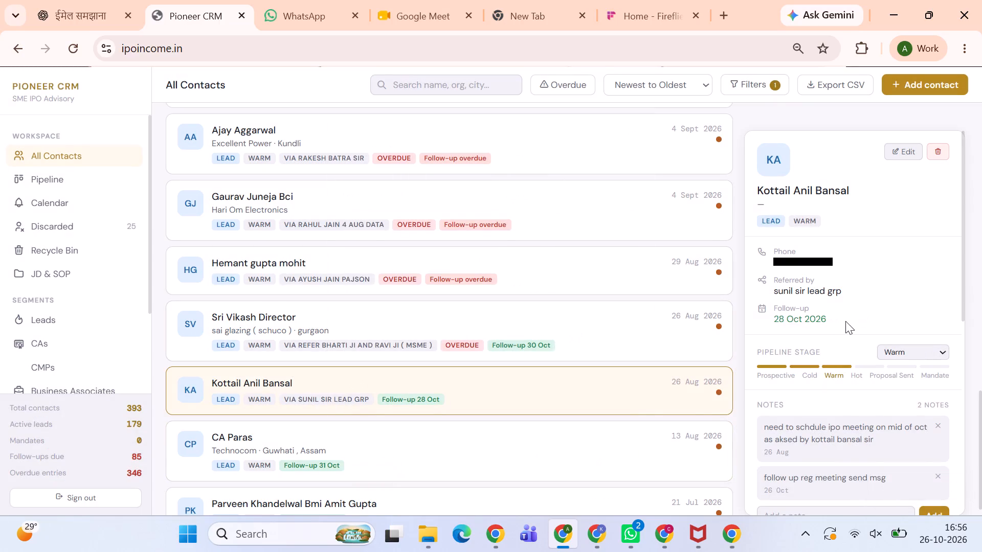
Open the Warm lead at sai glazing ( schuco ), Gurgaon, to review its overdue entry, follow-up and notes.
scroll(823, 348, down, 2)
scroll(641, 416, down, 1)
click(626, 289)
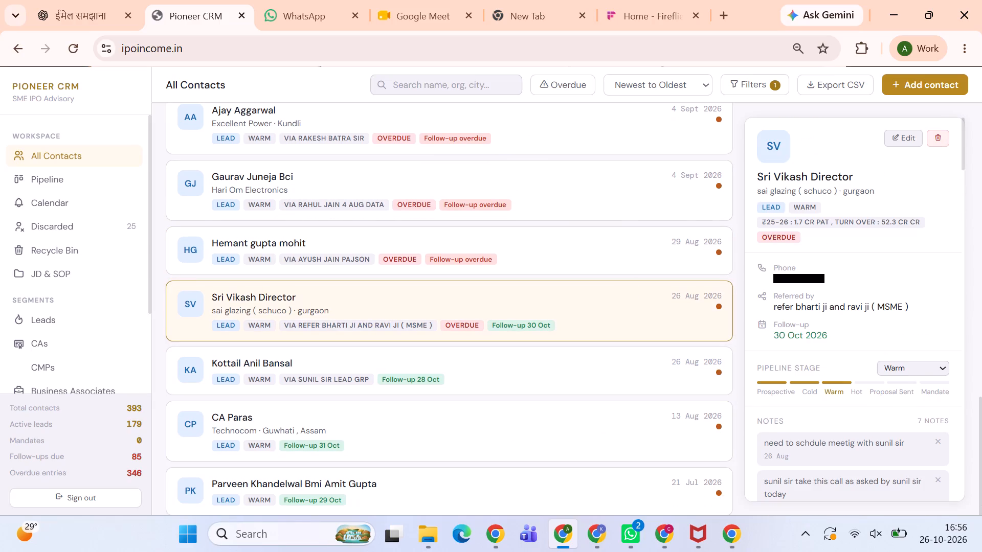
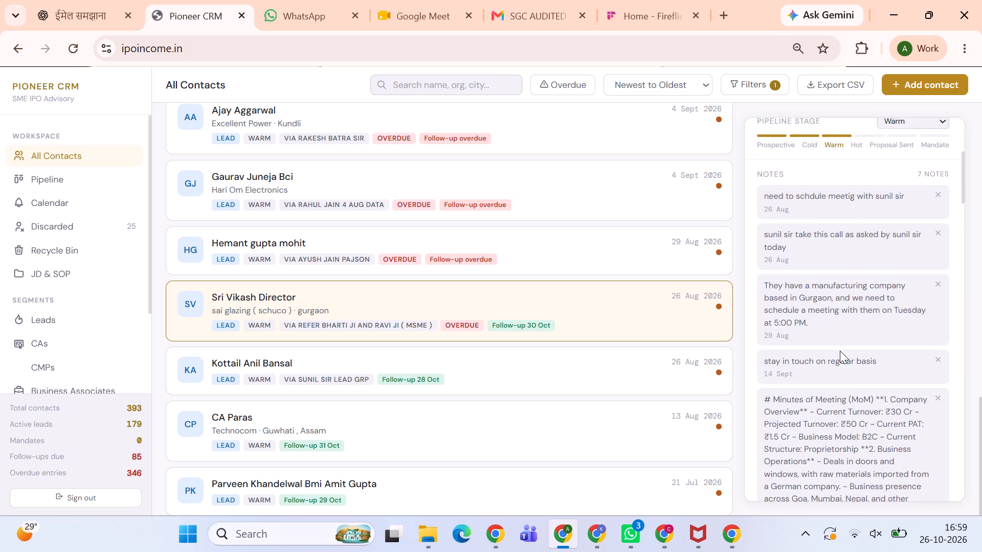
Review the sai glazing (schuco) Warm lead's meeting minutes and most recent notes.
scroll(827, 410, down, 4)
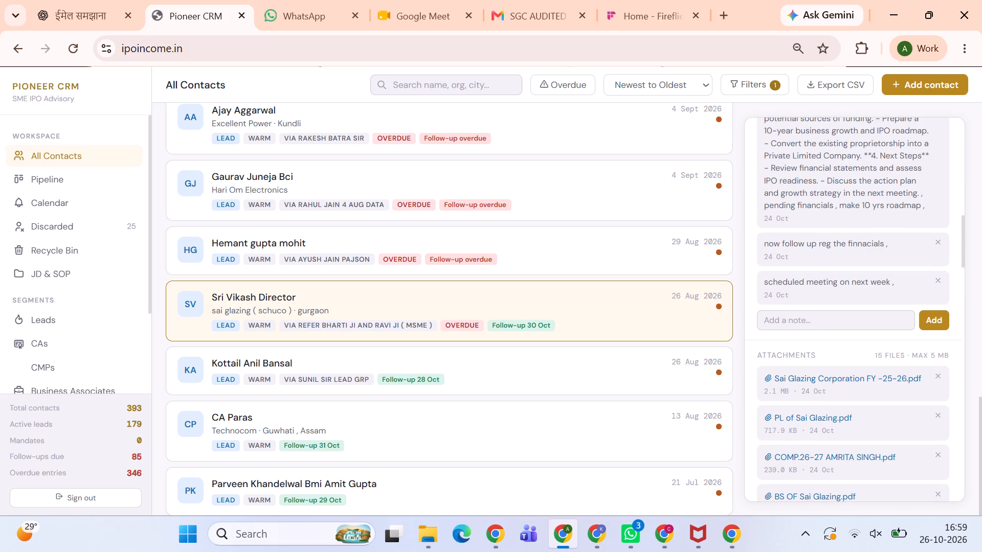
Start a new note reading "send" on the Warm lead for sai glazing ( schuco ), gurgaon, checking its attachments and activity log.
click(809, 319)
text(send)
key(space)
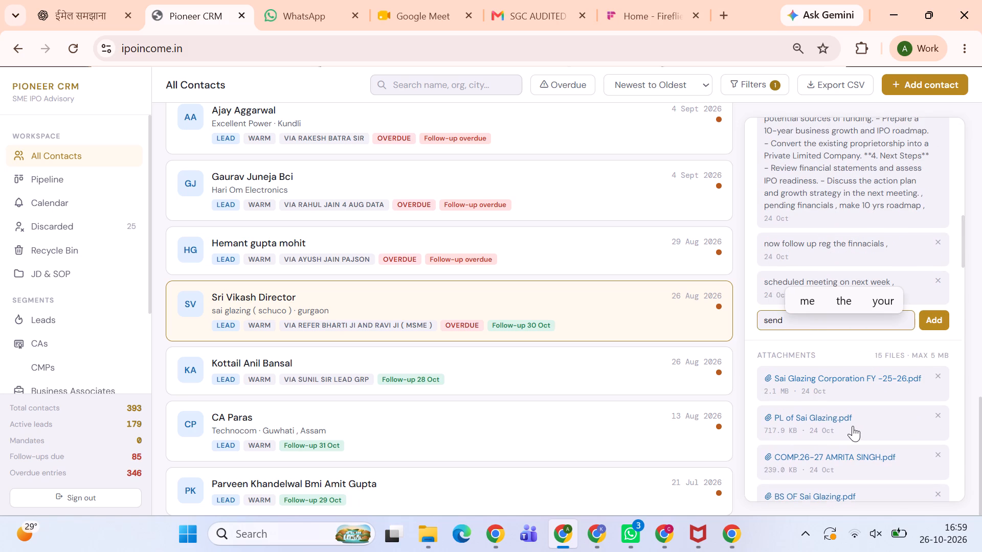
scroll(853, 426, down, 1)
scroll(853, 426, up, 1)
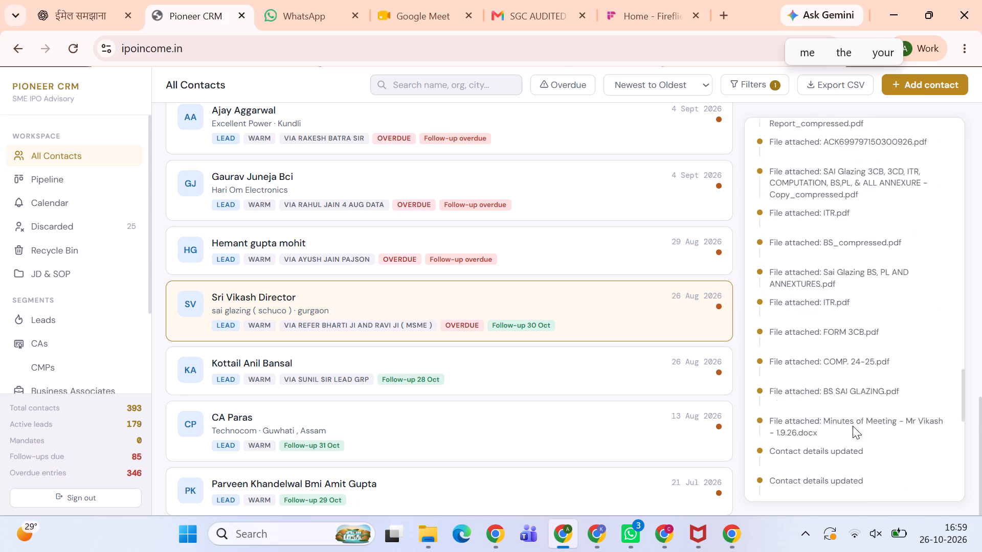
scroll(828, 310, up, 3)
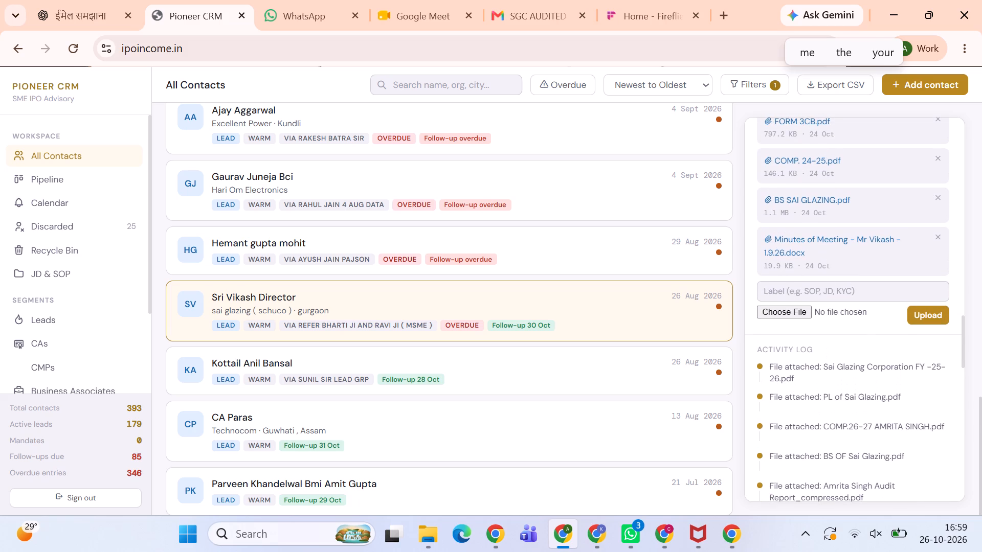
Complete and save the note "send financilas to kirti mam for assesment report" on the sai glazing ( schuco ) lead.
scroll(879, 235, up, 2)
scroll(833, 284, up, 2)
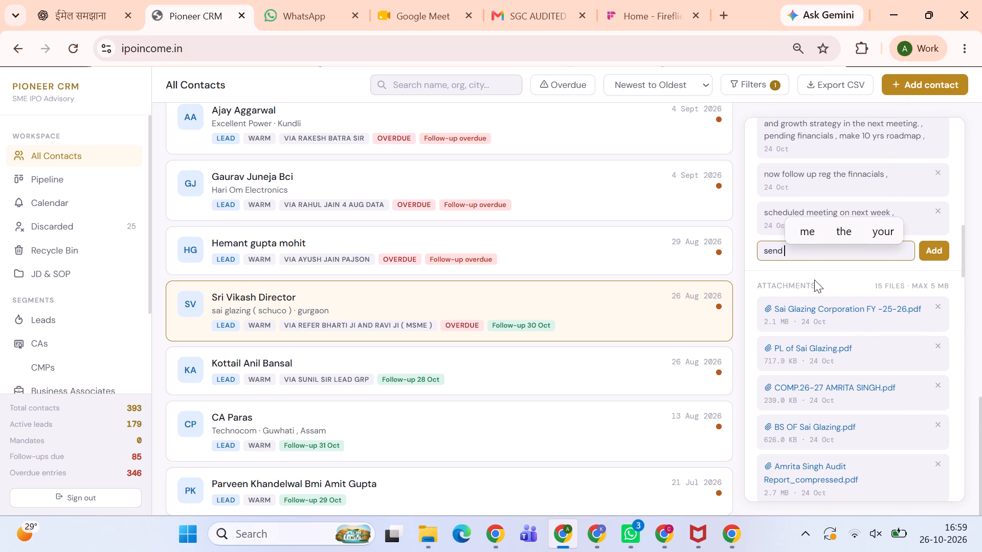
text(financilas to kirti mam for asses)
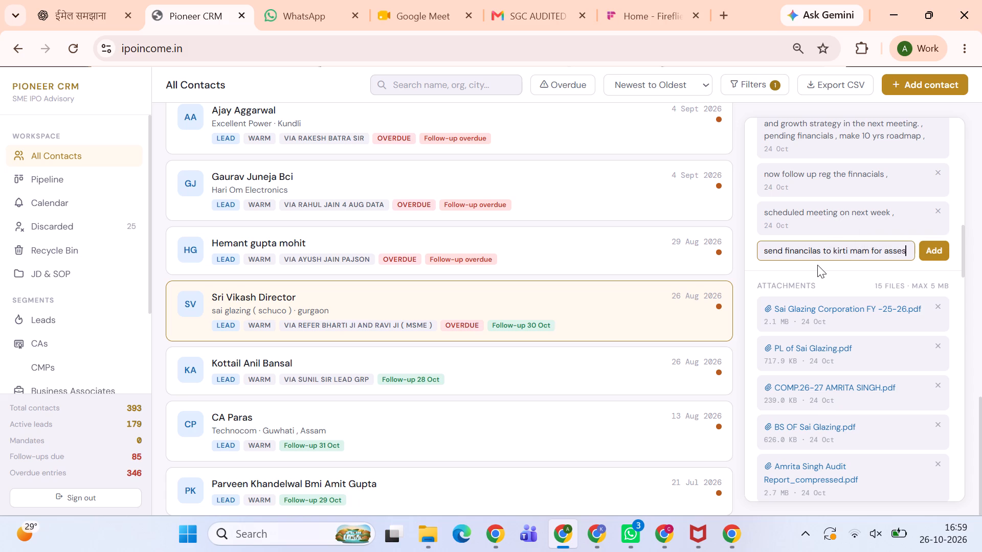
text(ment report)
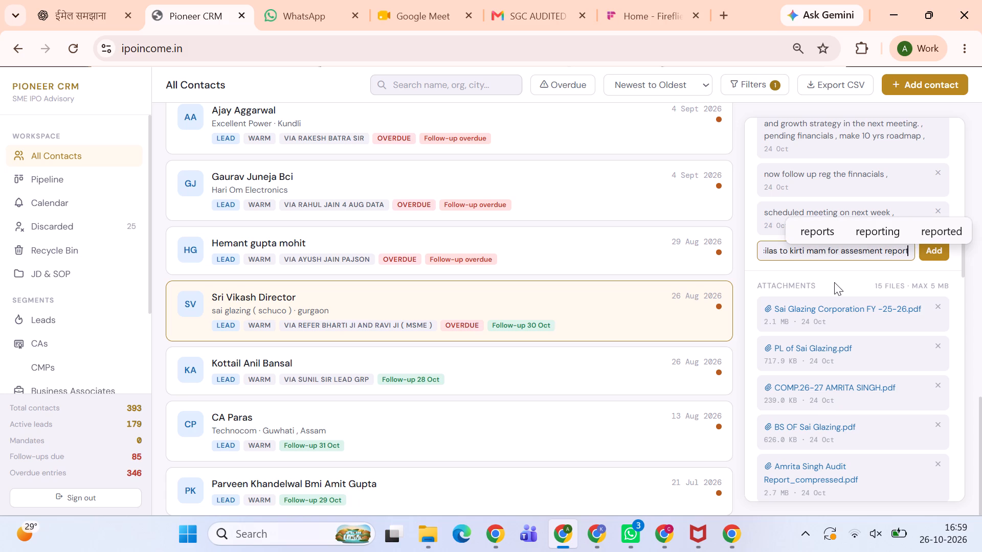
click(834, 282)
click(936, 241)
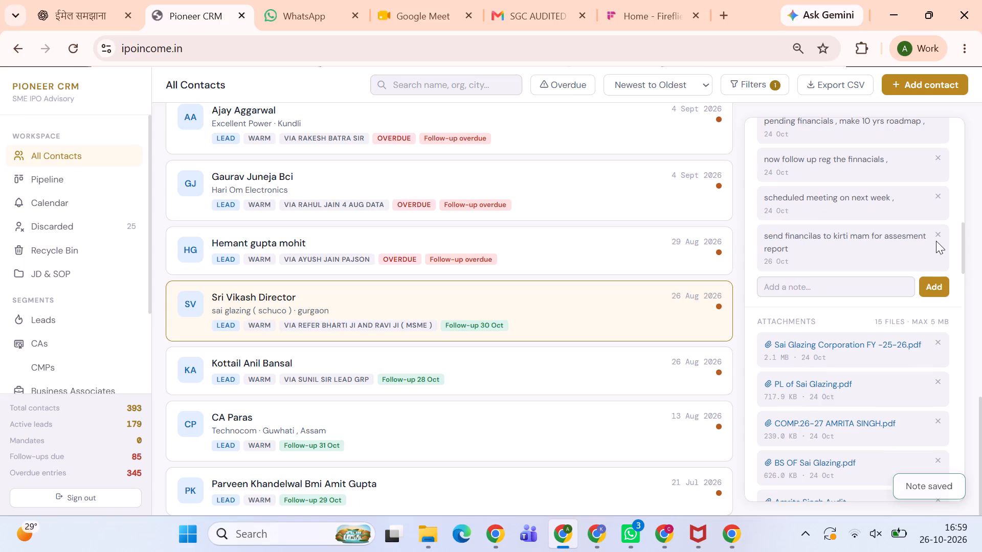
scroll(803, 314, up, 6)
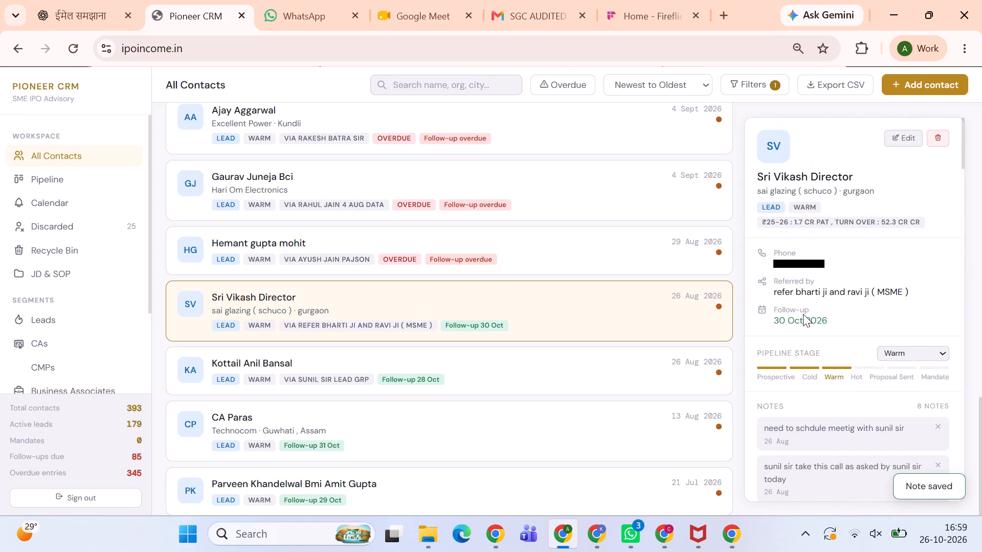
Open the Warm lead dated 29 Aug 2026 to review its overdue follow-up and notes history.
scroll(580, 402, down, 3)
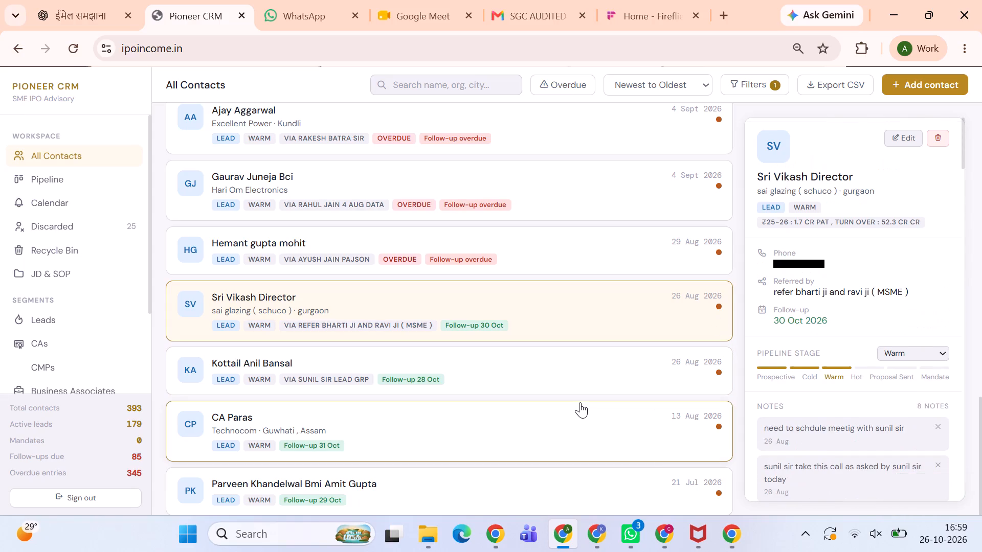
scroll(527, 389, up, 1)
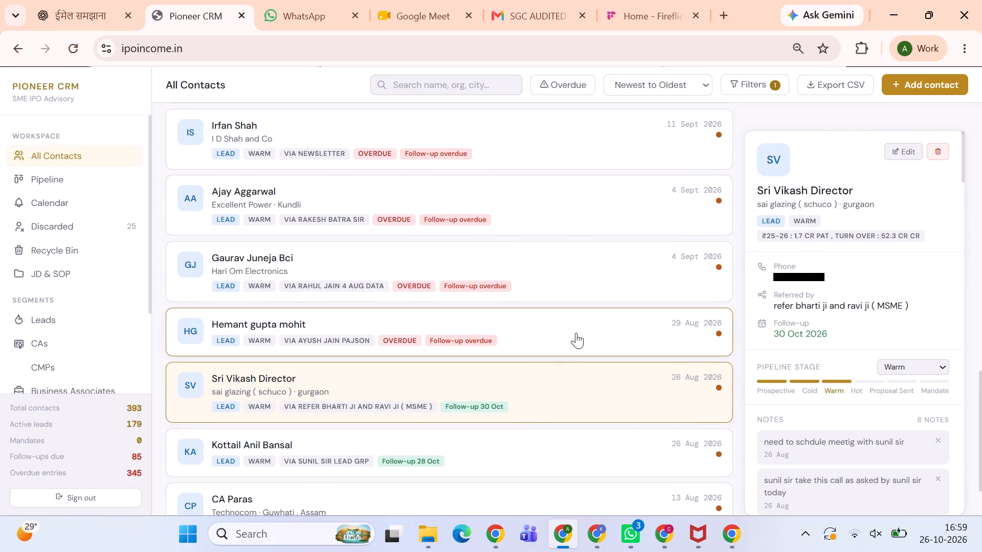
click(576, 333)
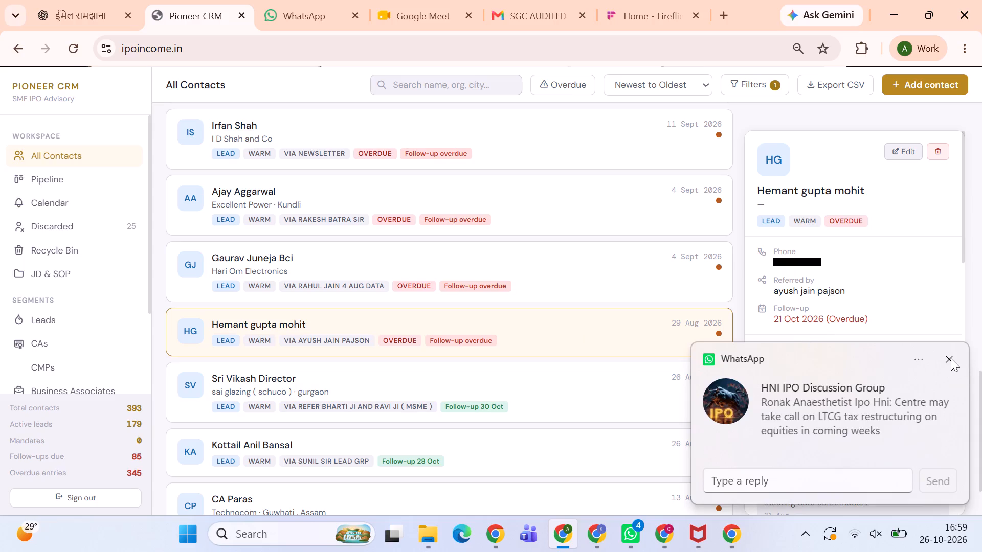
click(950, 357)
scroll(864, 360, down, 2)
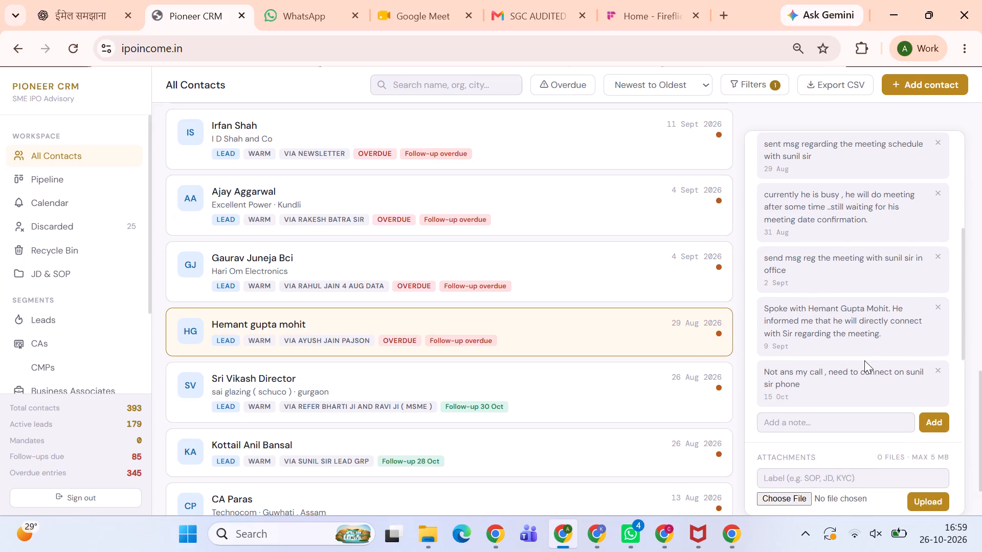
scroll(864, 360, up, 3)
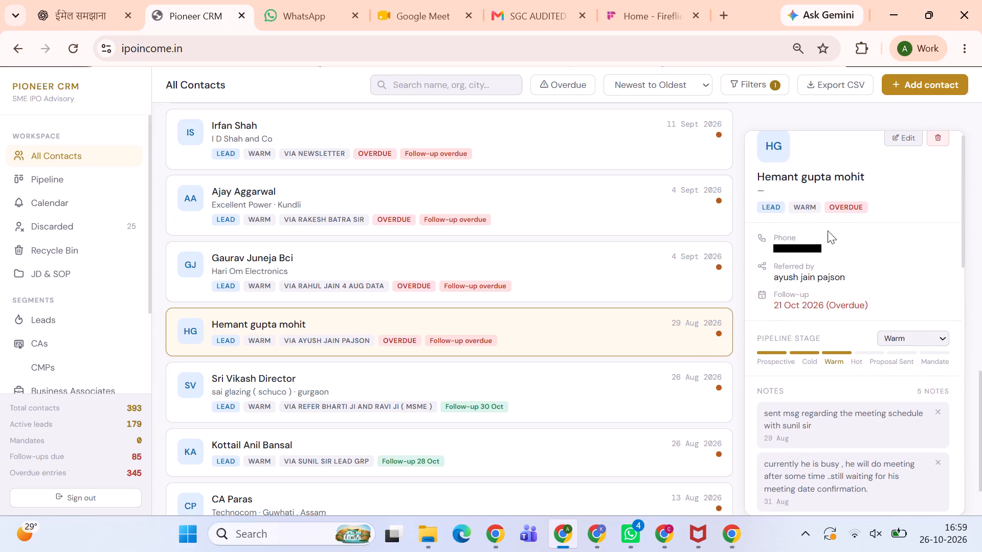
Select the phone number in the 29 Aug Warm lead's contact details.
drag(829, 243, 772, 244)
drag(772, 244, 766, 250)
drag(874, 251, 830, 251)
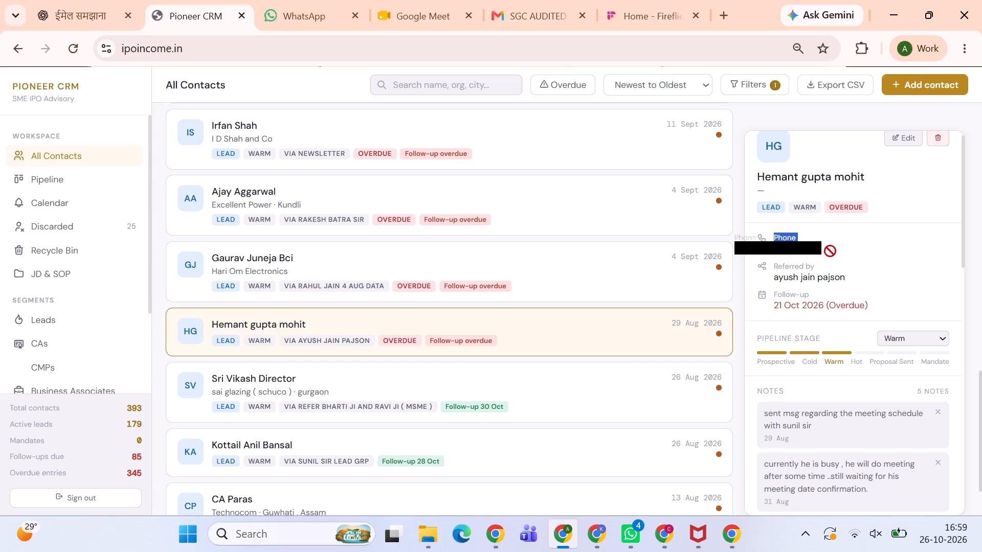
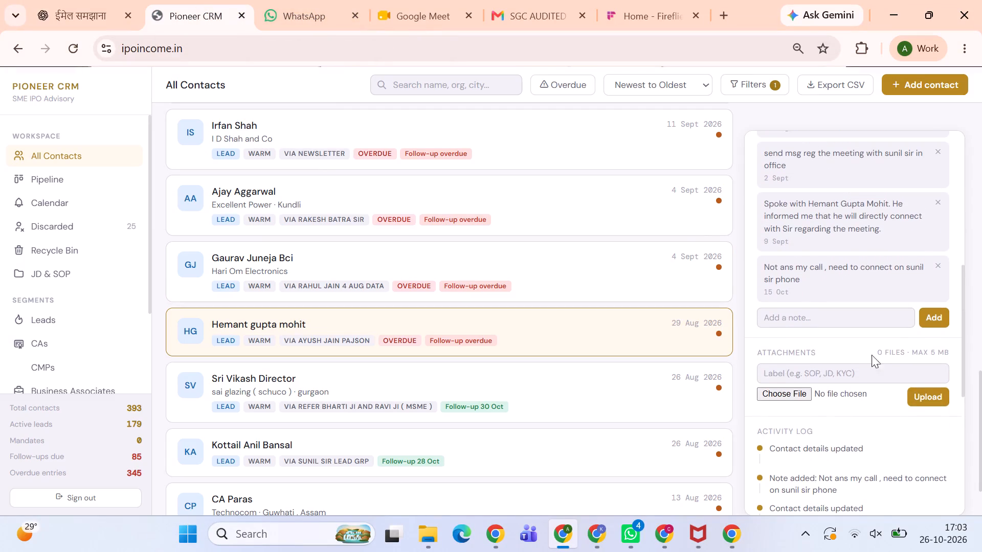
Add the note "send follow up msg on sunil sir whatsapp" to the open Warm lead dated 29 Aug 2026, dismissing notifications.
click(819, 316)
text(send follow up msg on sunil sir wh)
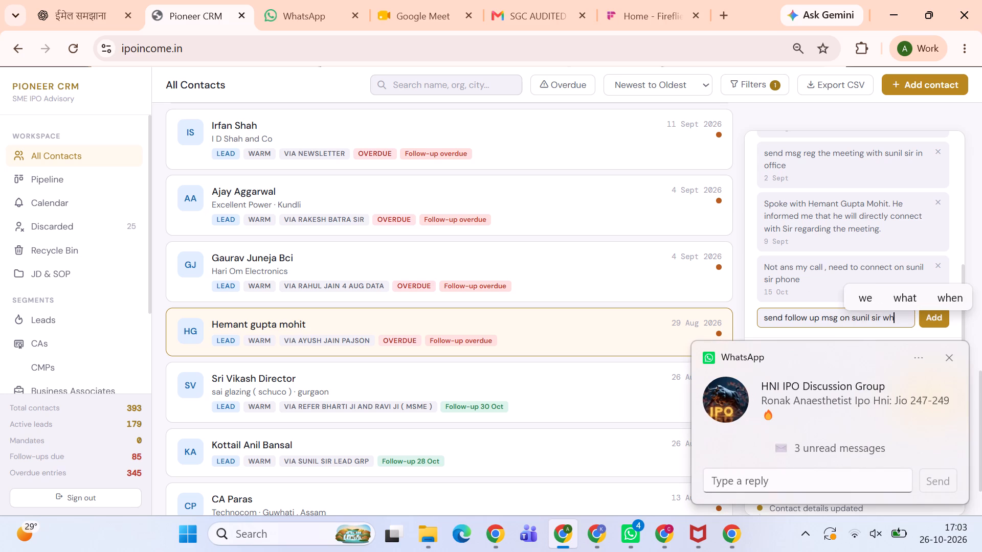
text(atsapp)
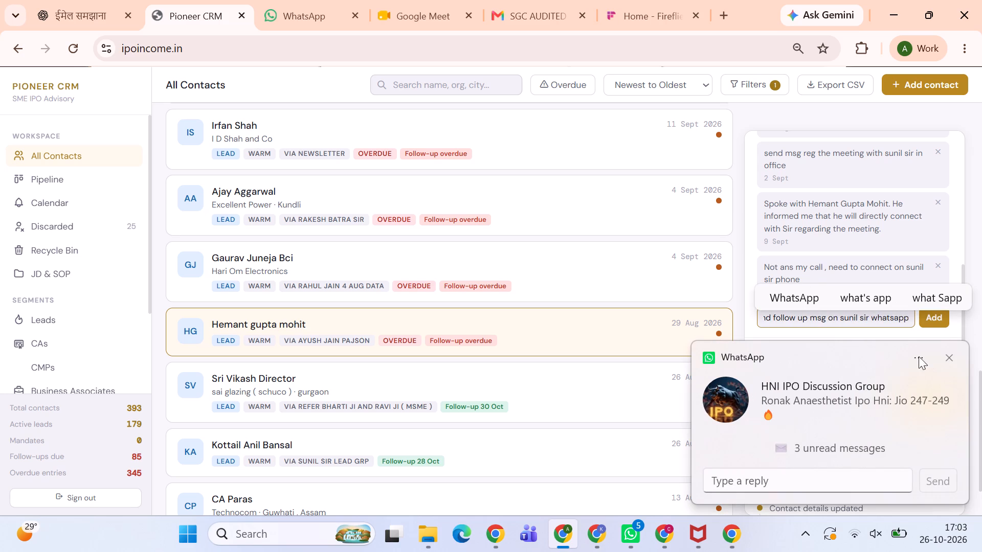
click(949, 359)
click(933, 317)
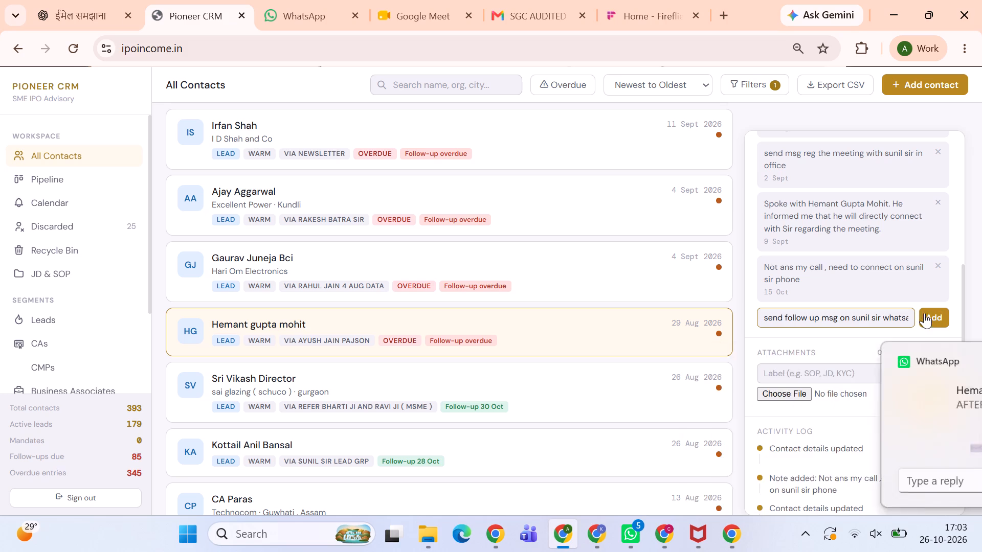
click(931, 311)
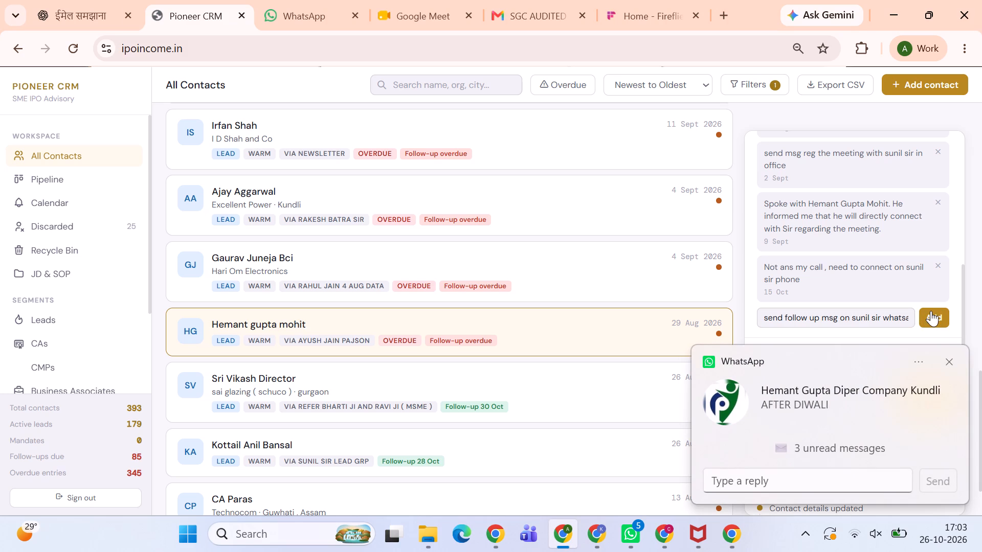
click(946, 357)
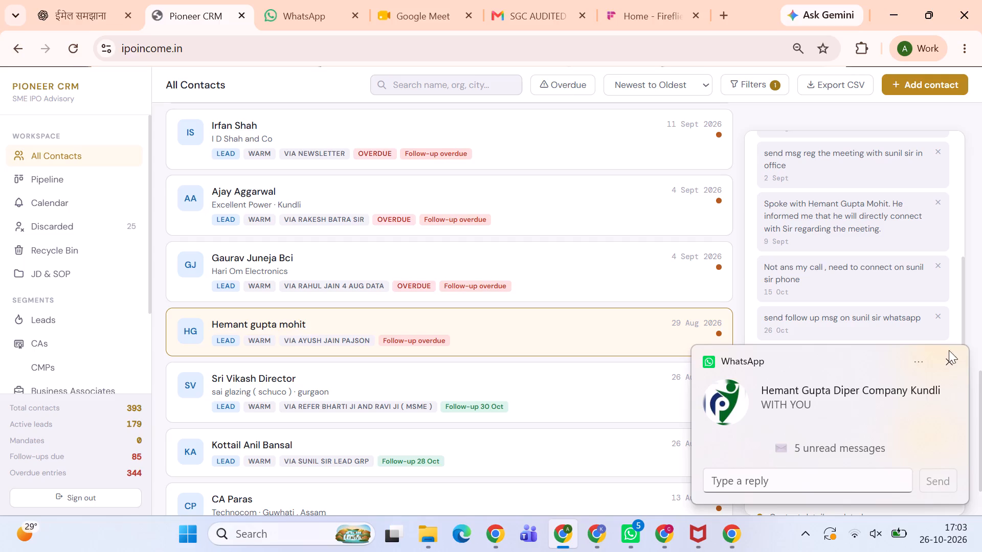
click(948, 359)
Reschedule the same Warm lead's follow-up date to 12-11-2026 and update the contact.
scroll(858, 259, up, 3)
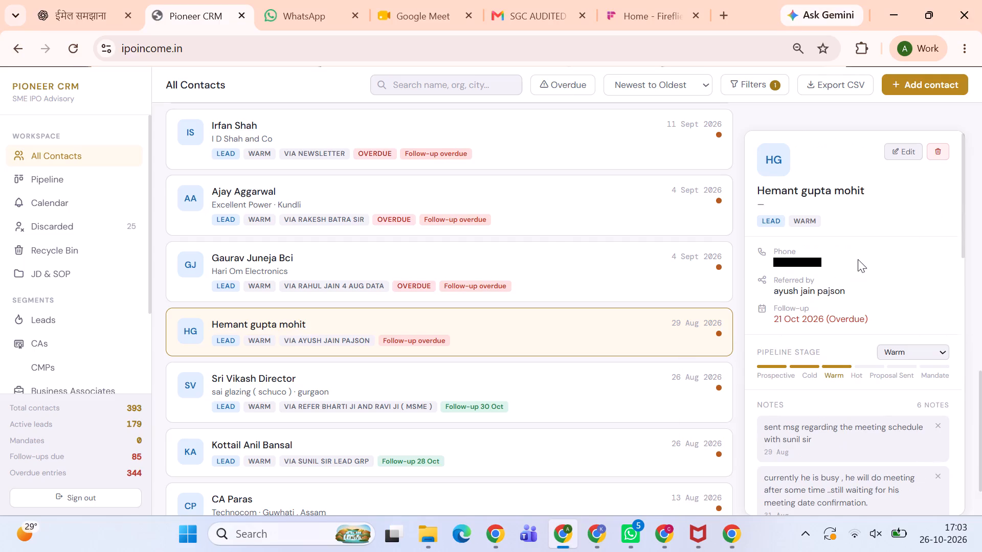
click(894, 146)
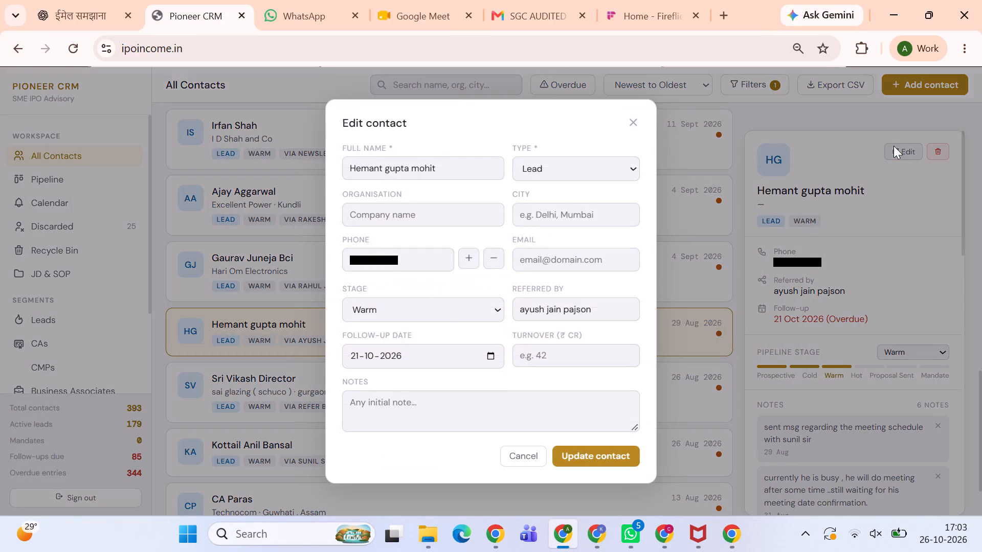
click(487, 359)
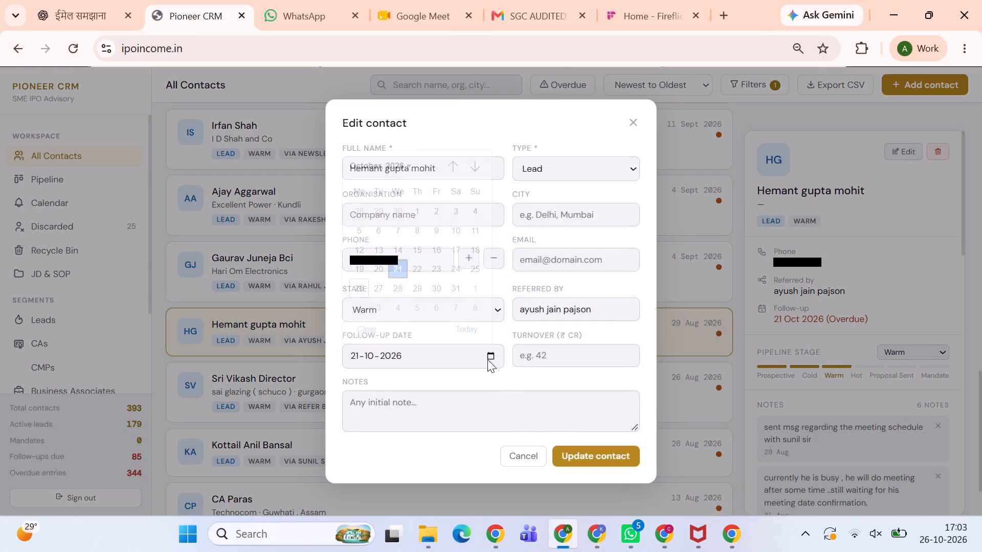
click(475, 168)
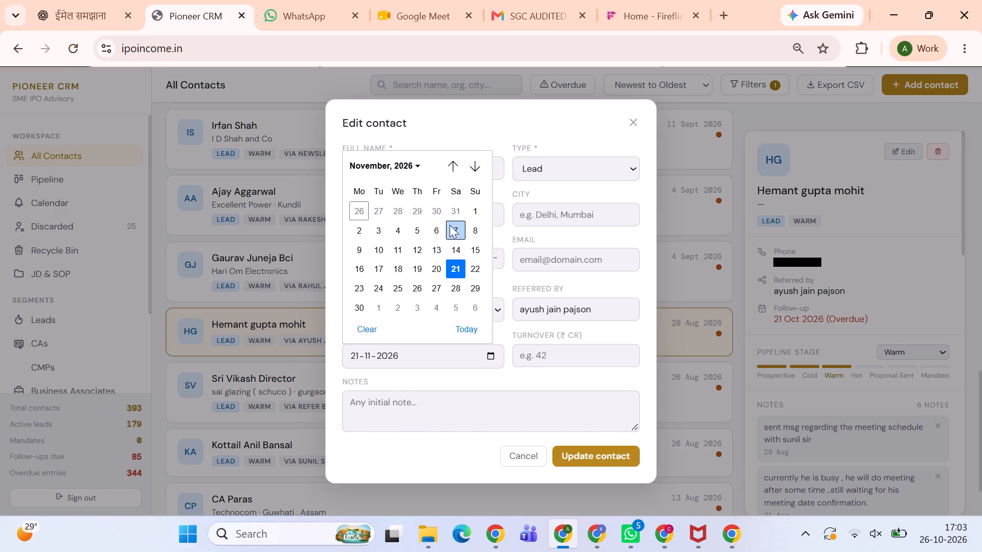
click(413, 246)
click(582, 449)
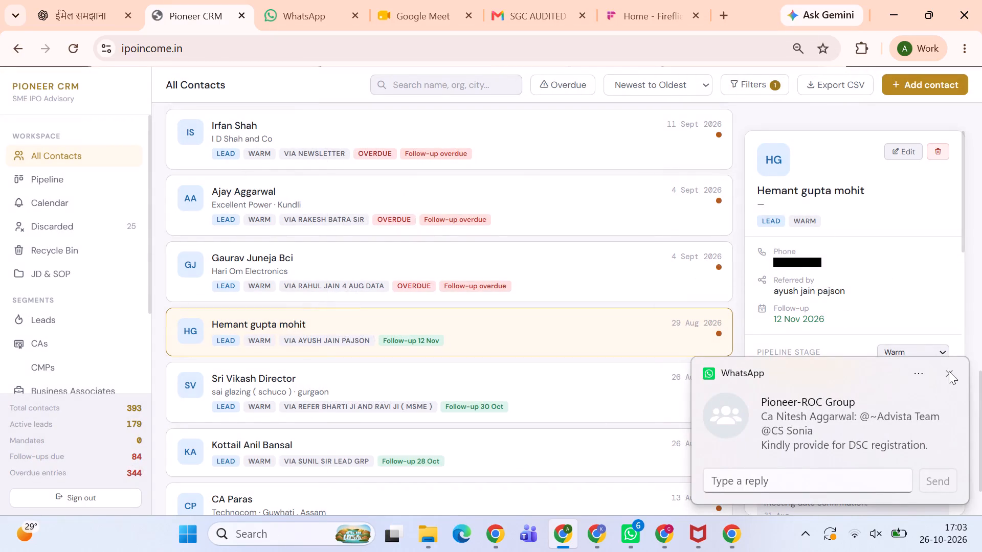
click(949, 372)
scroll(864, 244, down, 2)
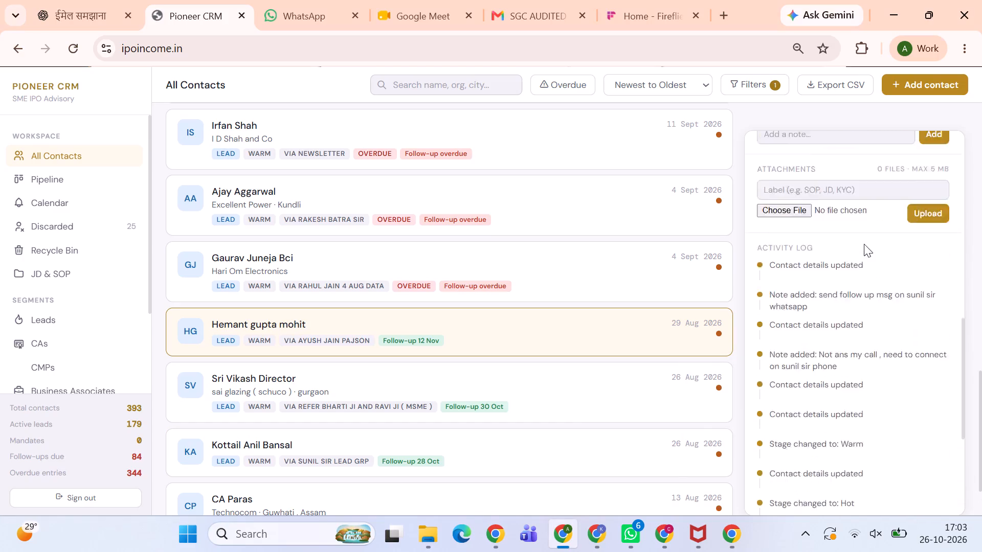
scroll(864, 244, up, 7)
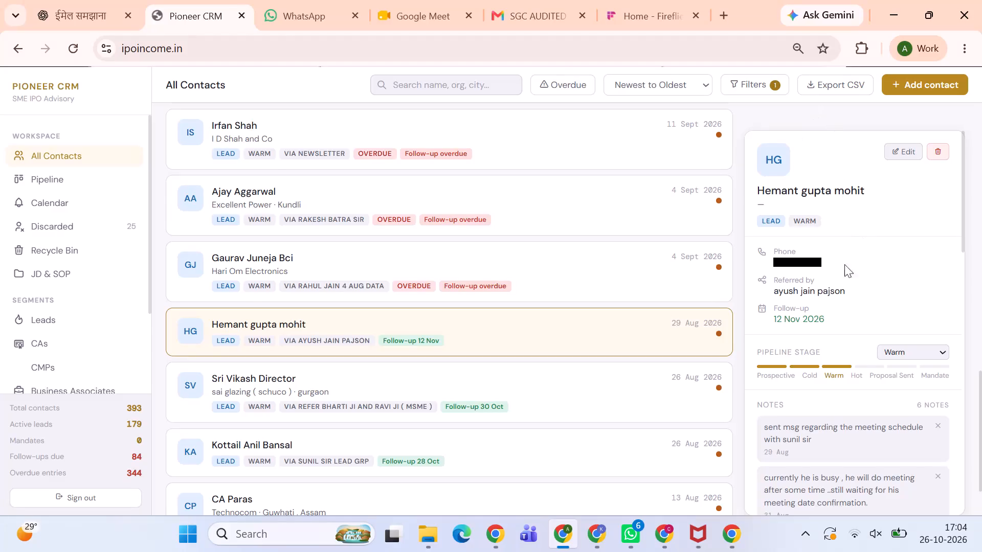
Open the Hari Om Electronics lead with the overdue follow-up and review its notes history.
scroll(595, 363, down, 3)
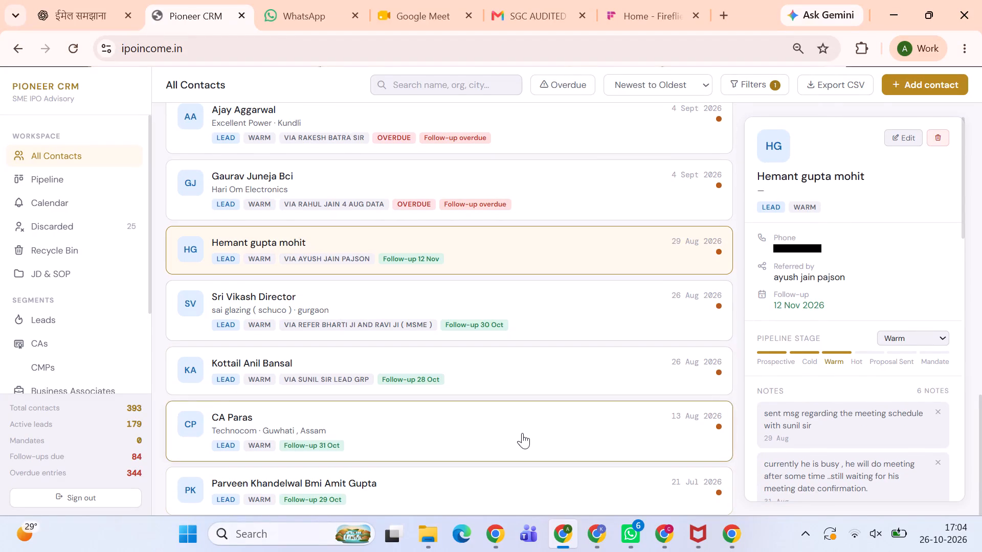
scroll(522, 433, up, 1)
scroll(574, 406, up, 1)
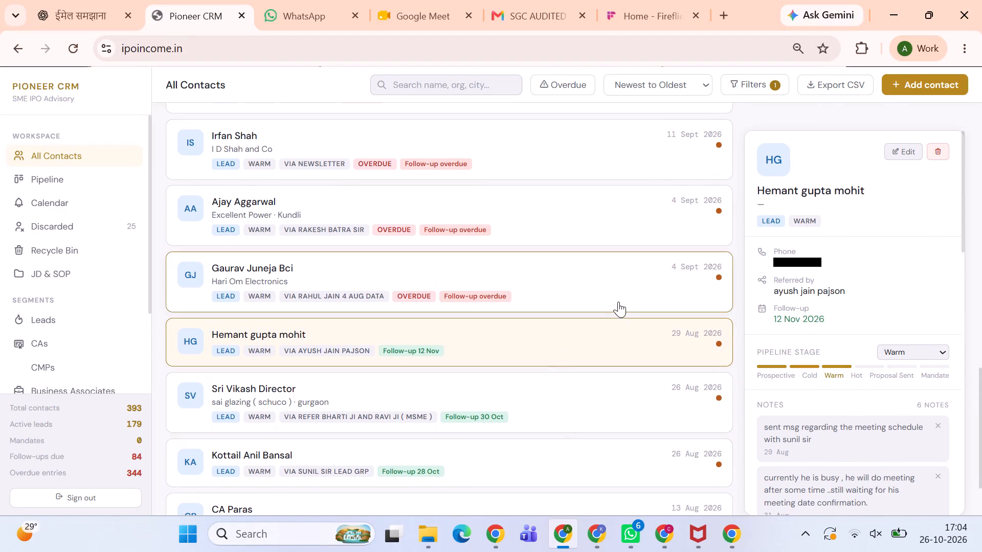
click(618, 300)
scroll(854, 355, down, 2)
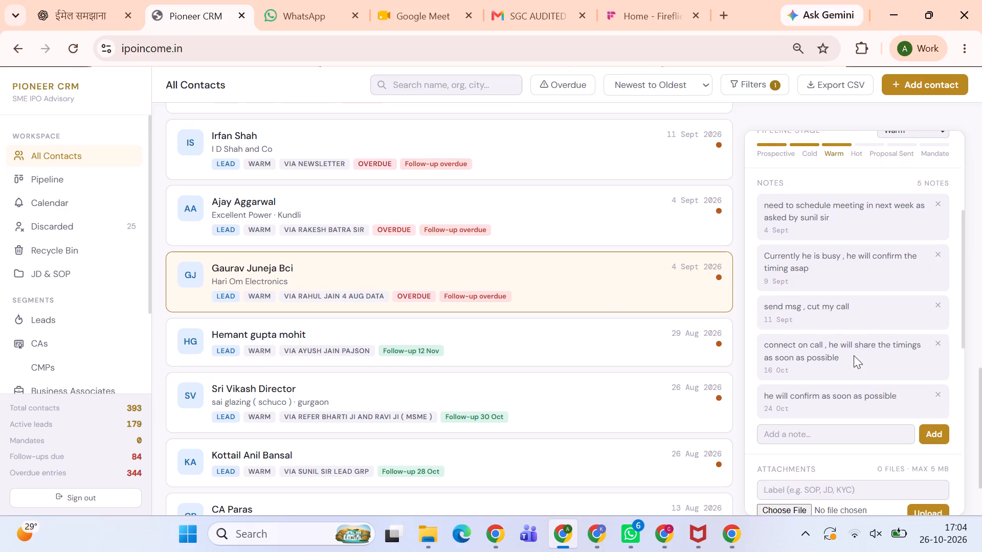
Reschedule the Hari Om Electronics lead's follow-up date to 30-10-2026 and save the contact.
scroll(885, 310, up, 2)
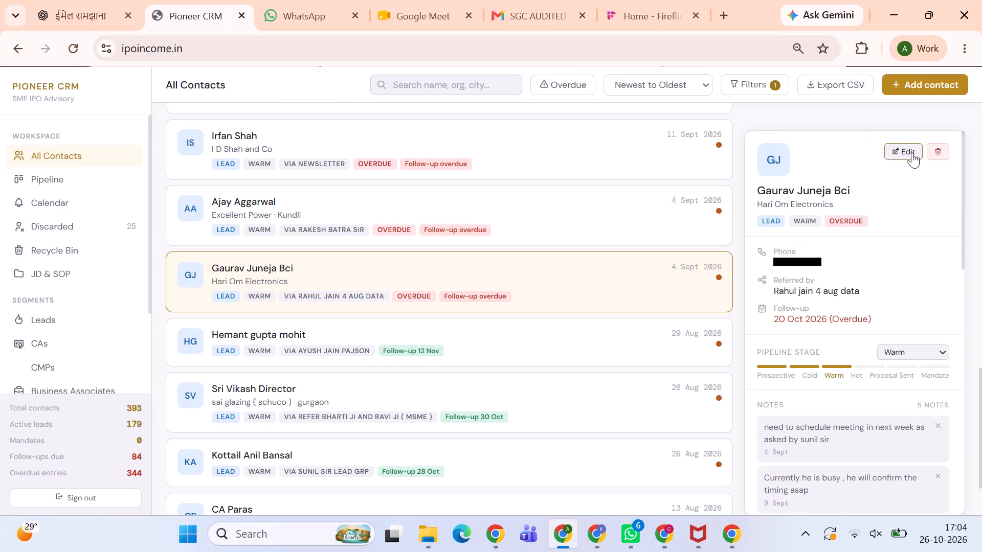
click(911, 152)
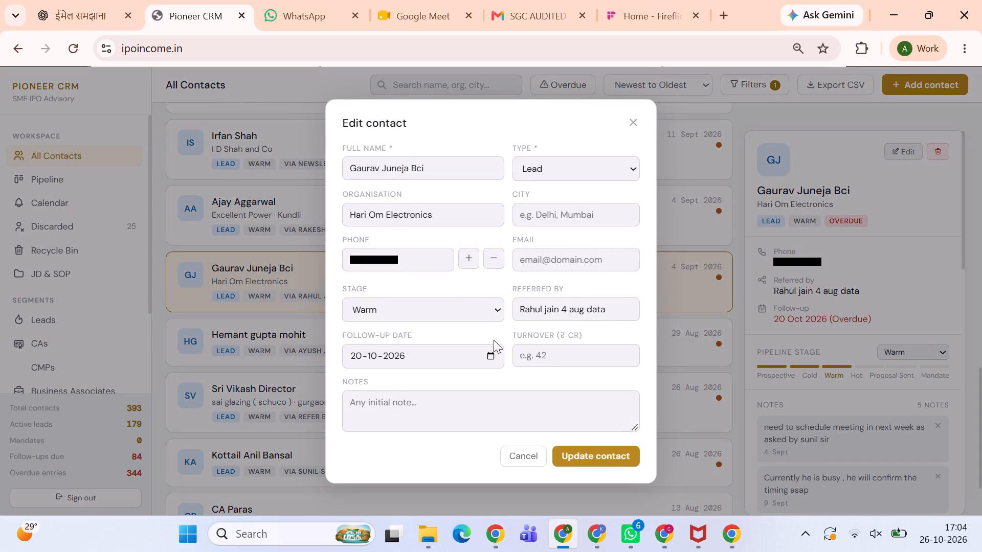
click(486, 358)
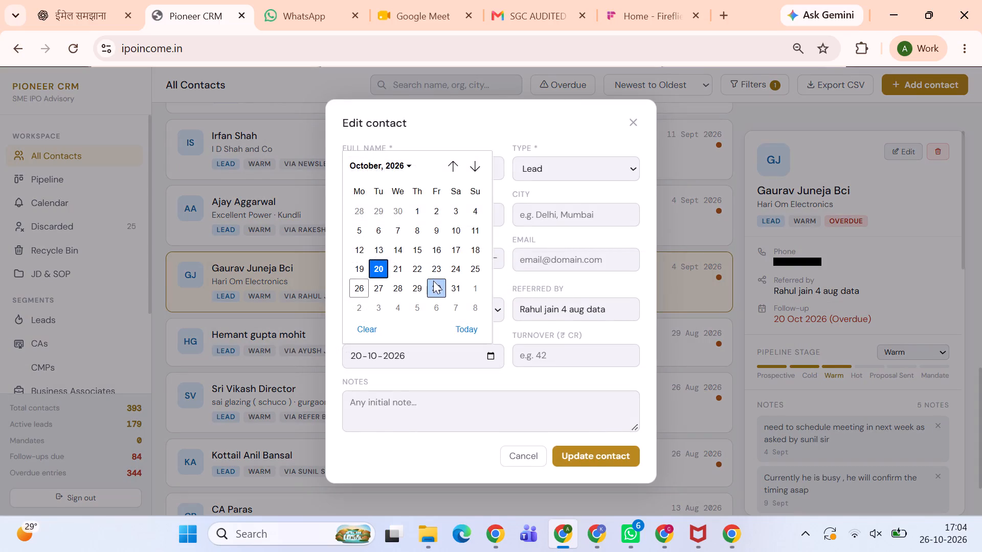
click(434, 280)
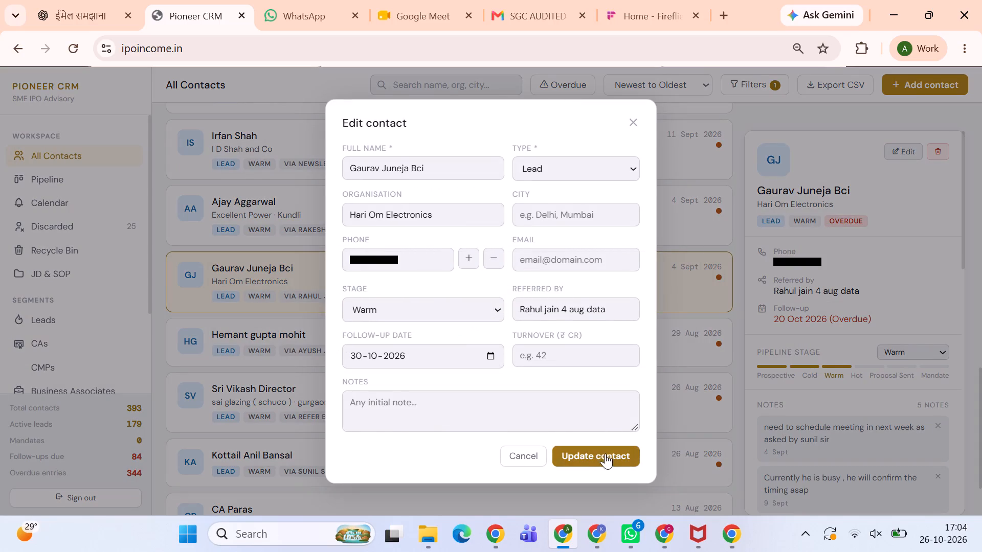
click(606, 452)
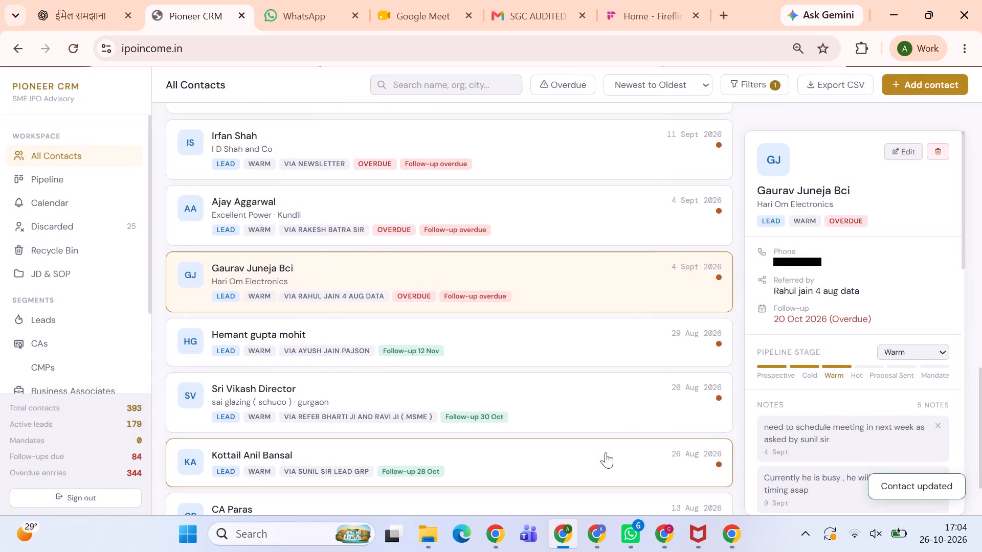
Open the overdue Warm leads for Excellent Power, Kundli and for I D Shah and Co to check their follow-up details.
click(588, 222)
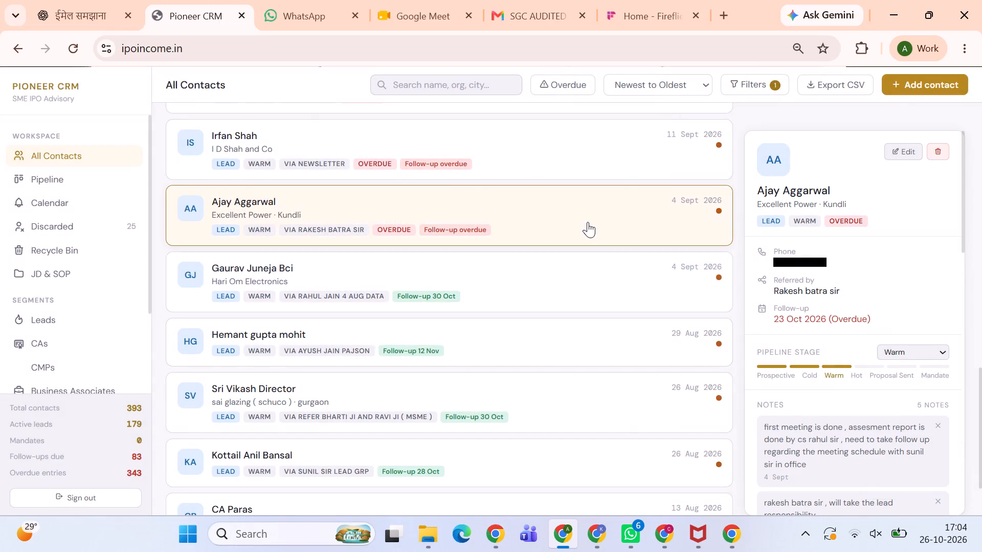
scroll(588, 222, up, 1)
click(574, 182)
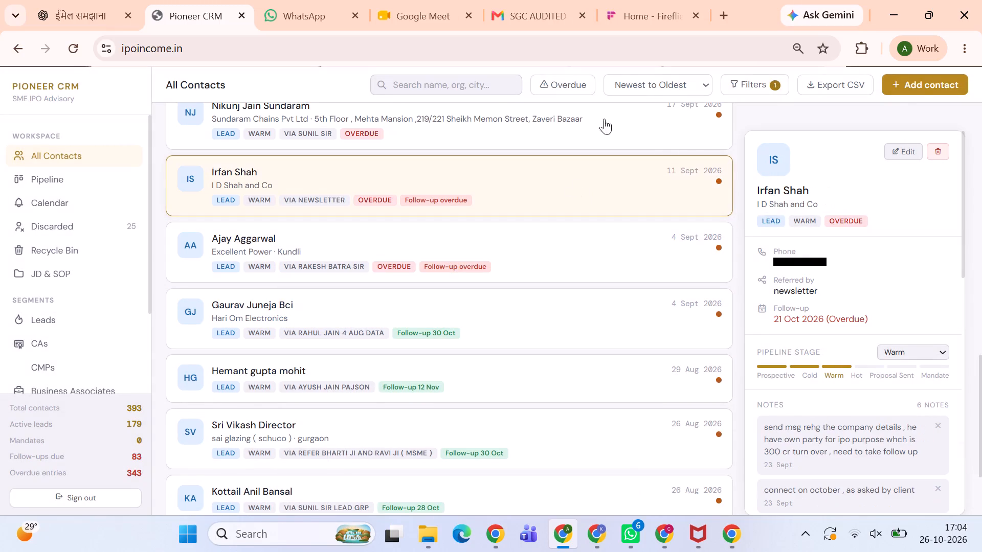
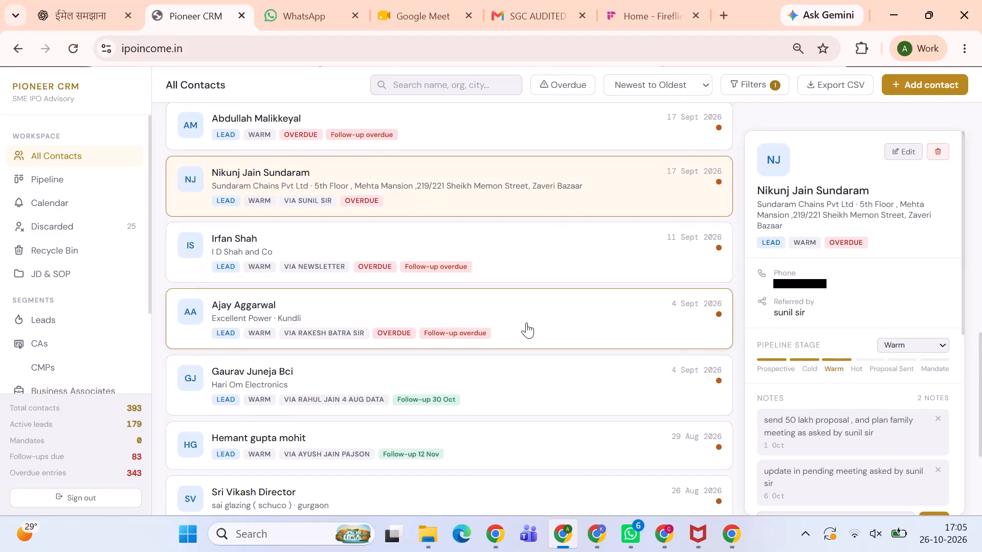
scroll(526, 323, up, 4)
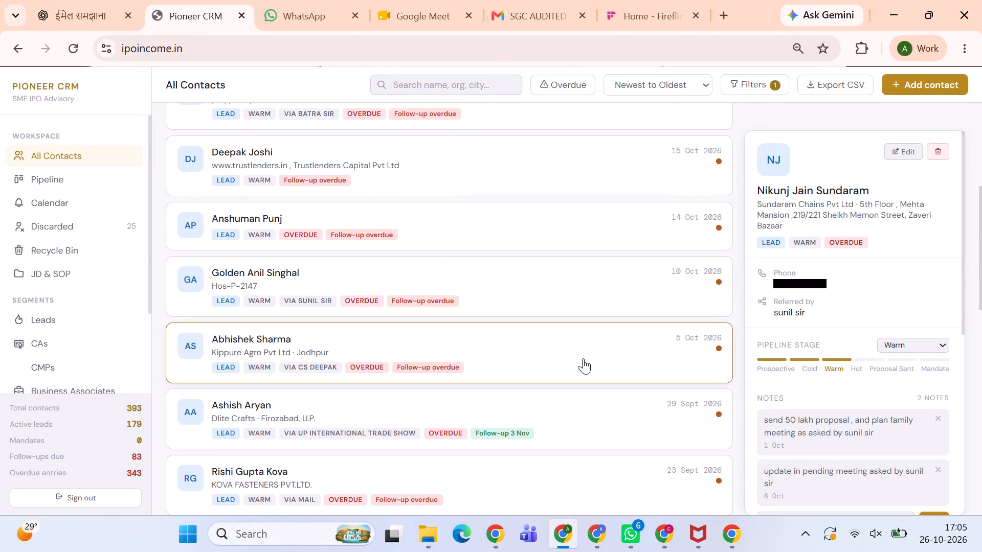
scroll(583, 358, down, 3)
scroll(843, 370, down, 1)
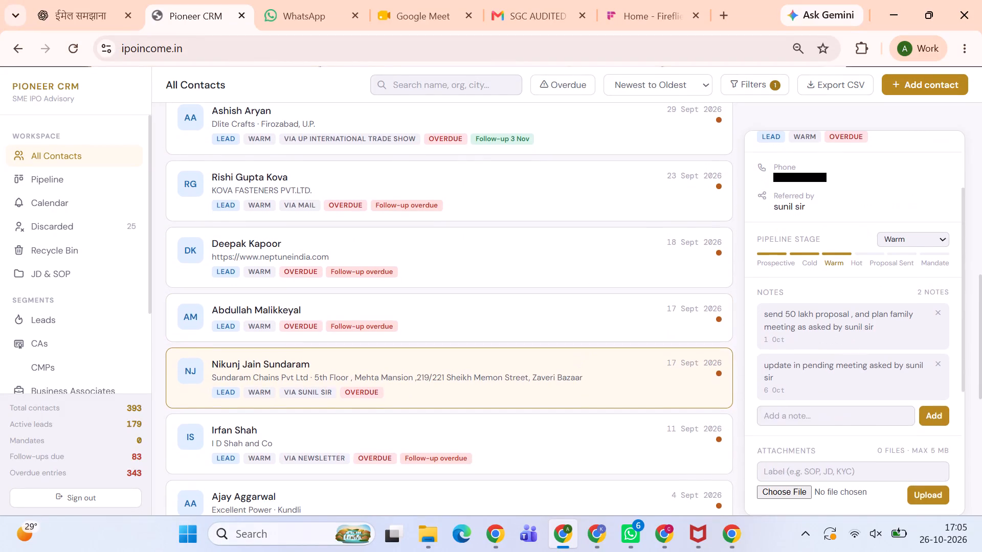
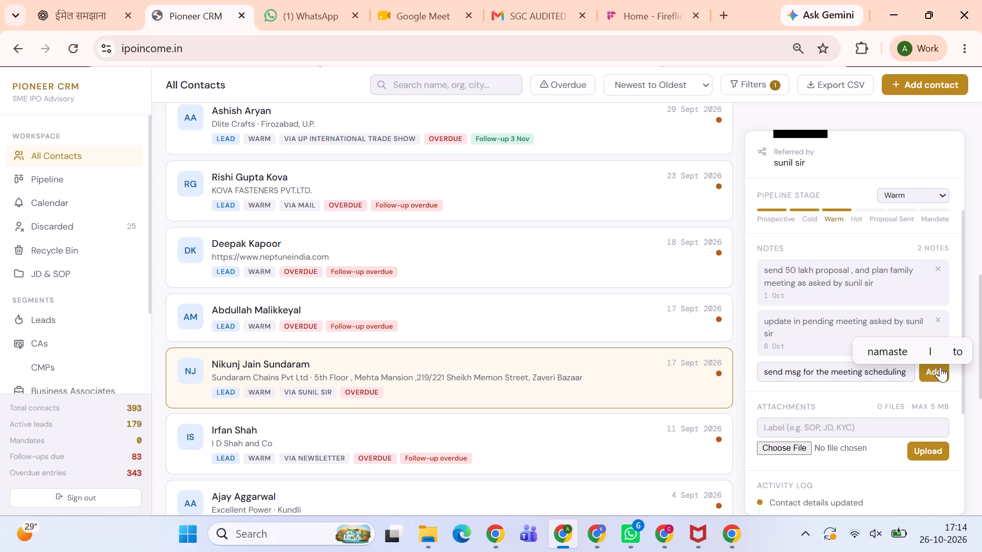
Set the Sundaram Chains Pvt Ltd contact's follow-up date to 29-10-2026 and update the contact.
scroll(842, 340, up, 3)
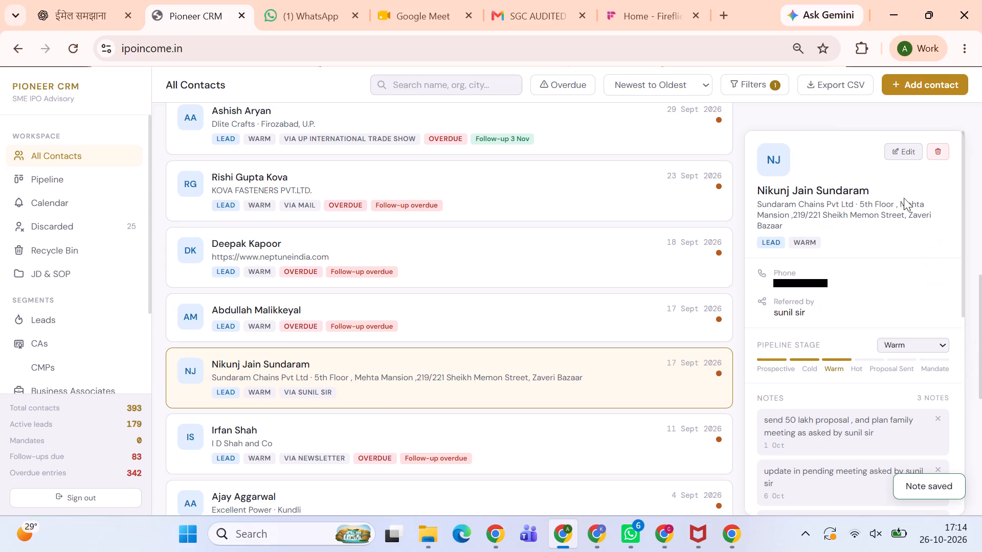
click(913, 149)
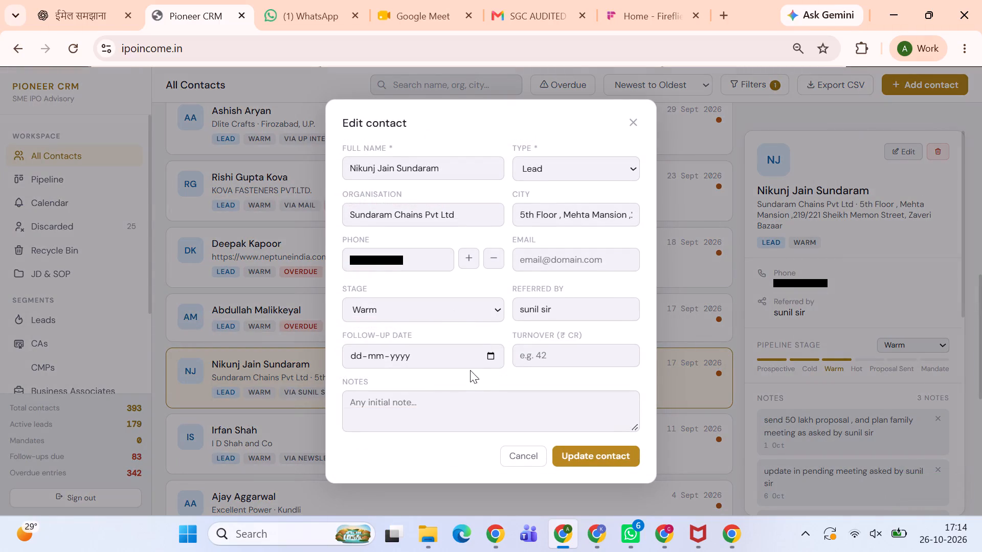
click(476, 354)
click(494, 356)
click(409, 286)
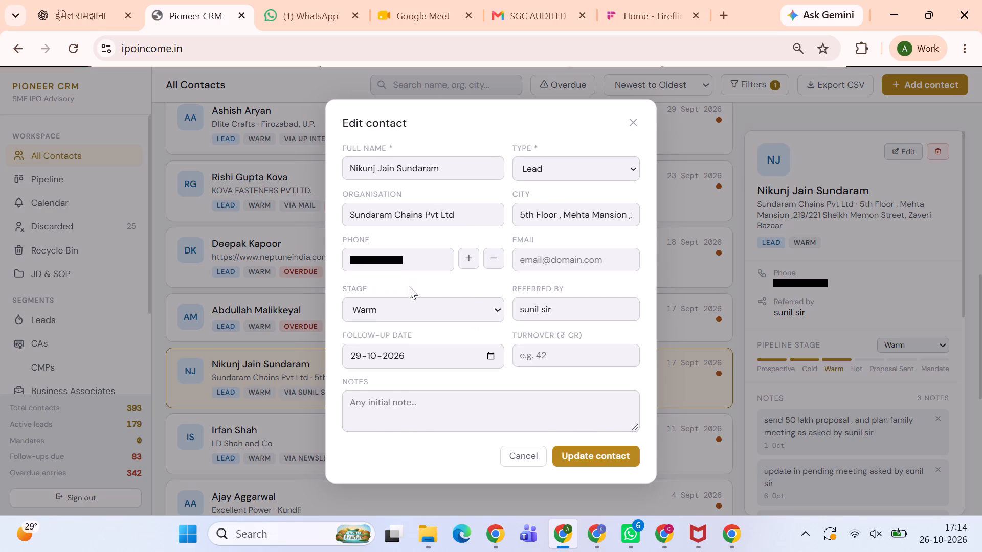
click(593, 451)
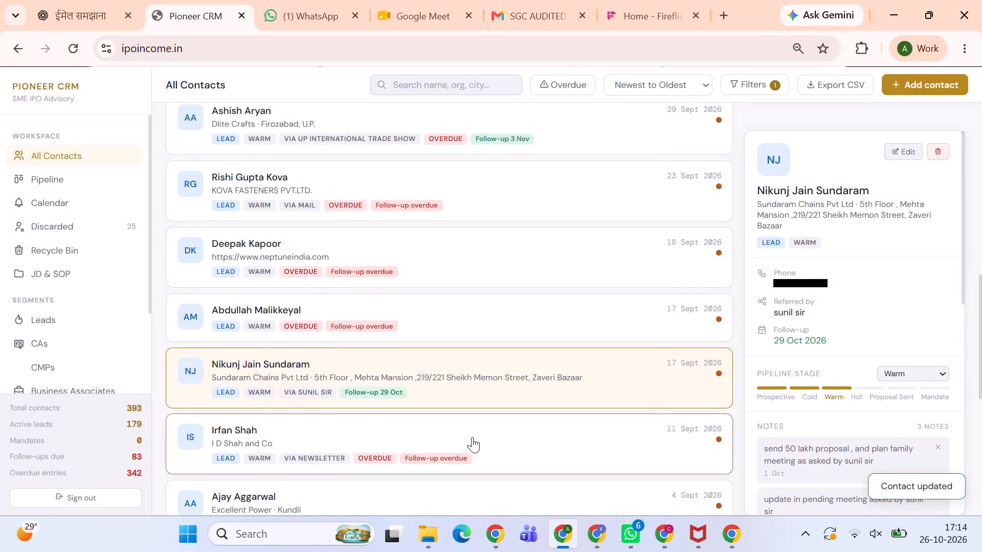
Open the warm lead dated 21 Jul 2026 with the 29 Oct follow-up and review its notes history.
scroll(472, 437, down, 10)
click(493, 480)
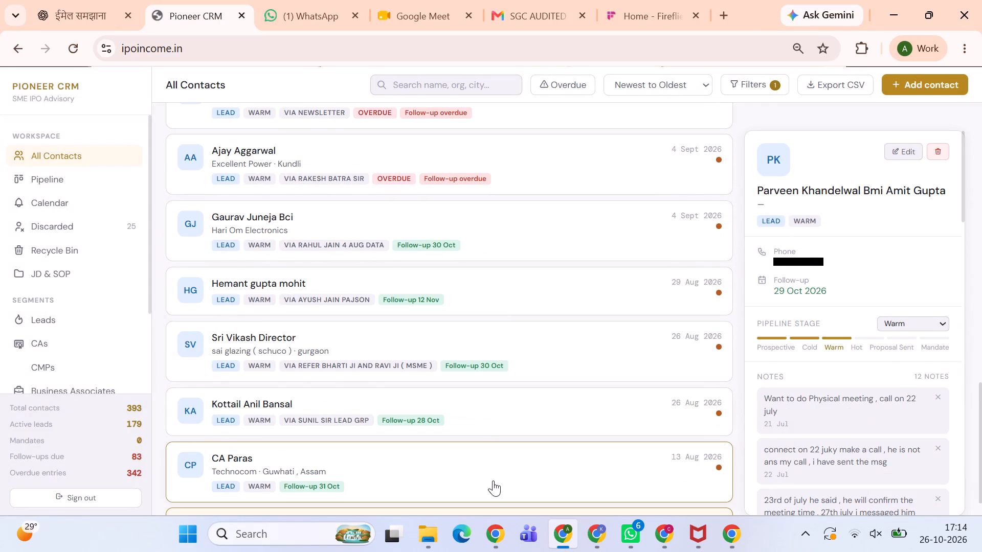
scroll(436, 392, down, 6)
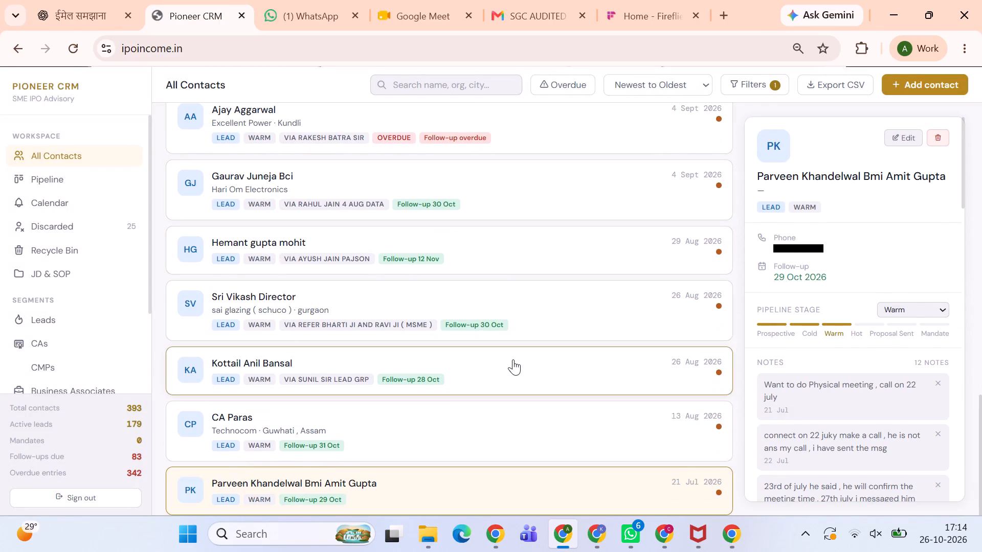
scroll(822, 386, down, 2)
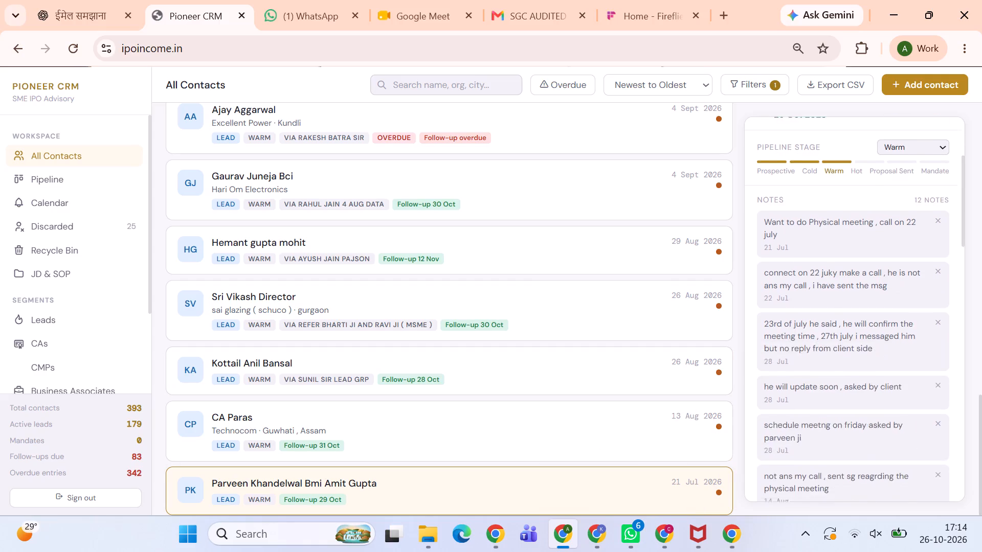
scroll(822, 386, down, 2)
scroll(837, 387, up, 1)
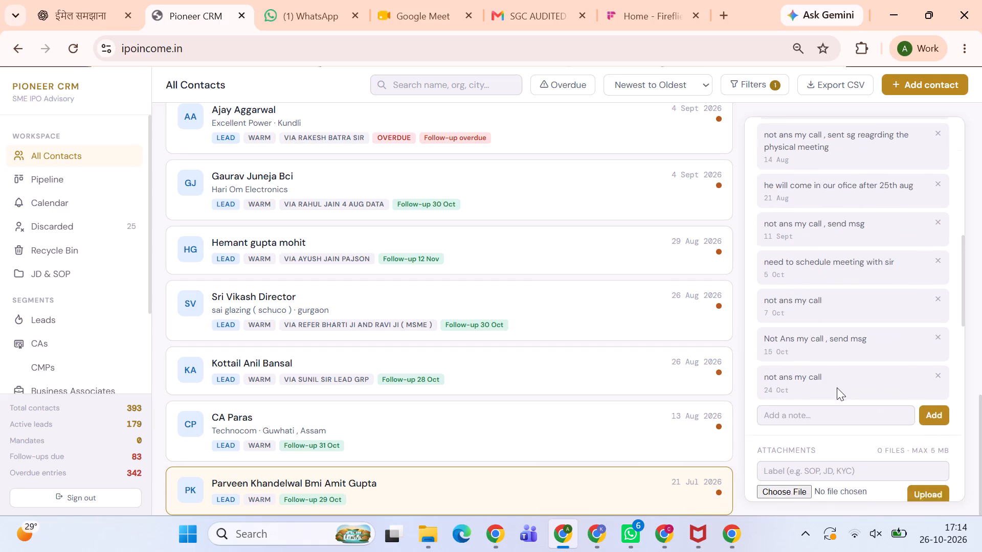
scroll(837, 387, up, 1)
scroll(837, 387, down, 2)
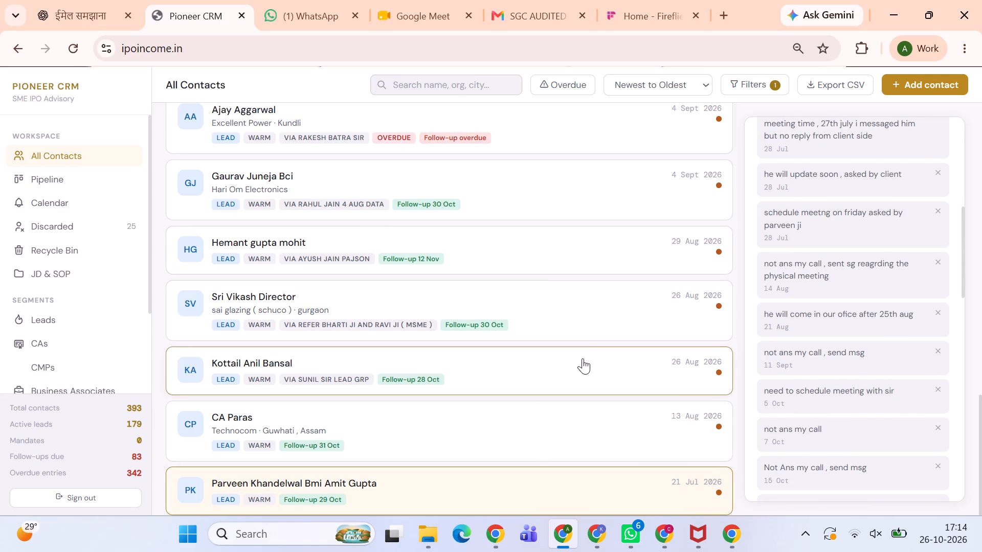
Open the 26 Aug 2026 lead referred via the sunil sir lead grp and review its notes.
click(506, 427)
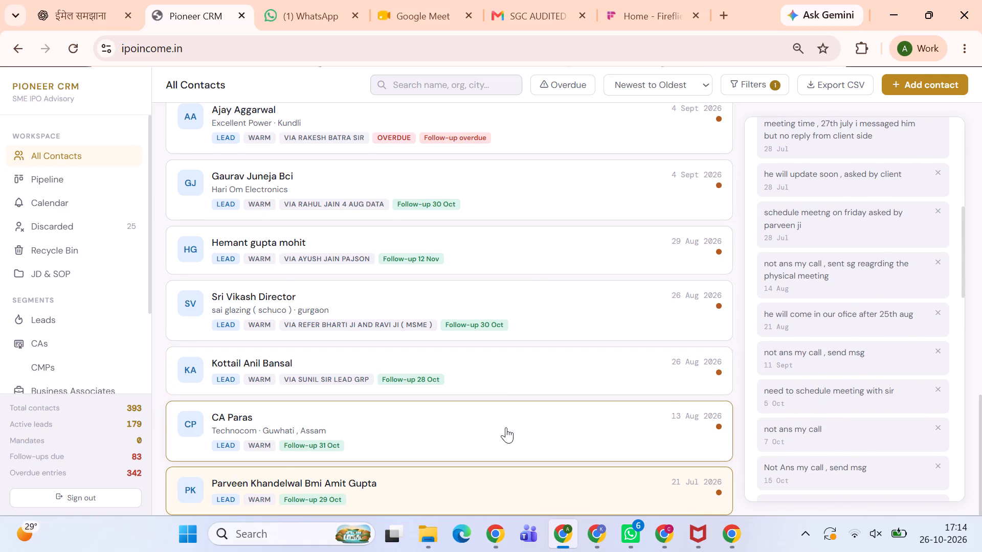
click(567, 395)
scroll(896, 418, down, 1)
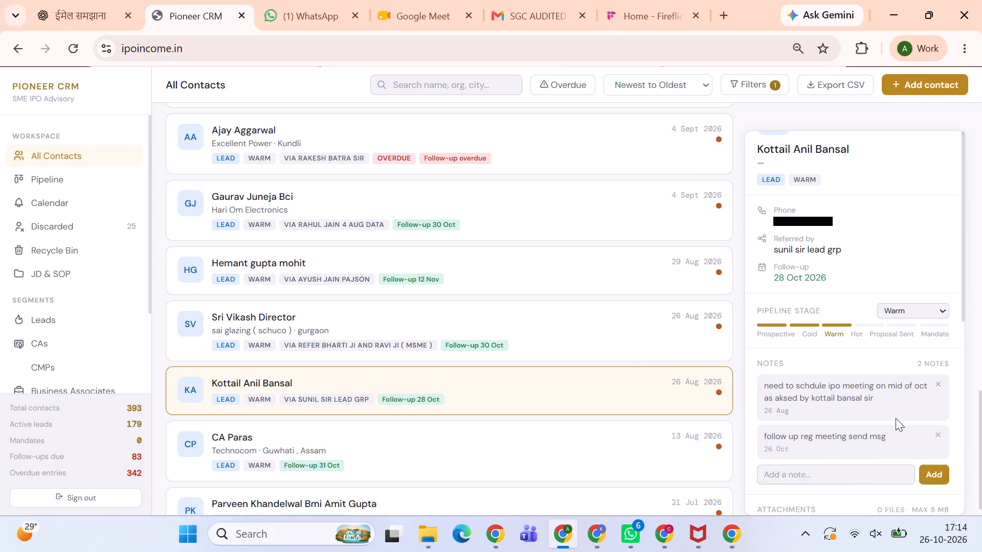
scroll(896, 418, down, 1)
scroll(852, 349, up, 1)
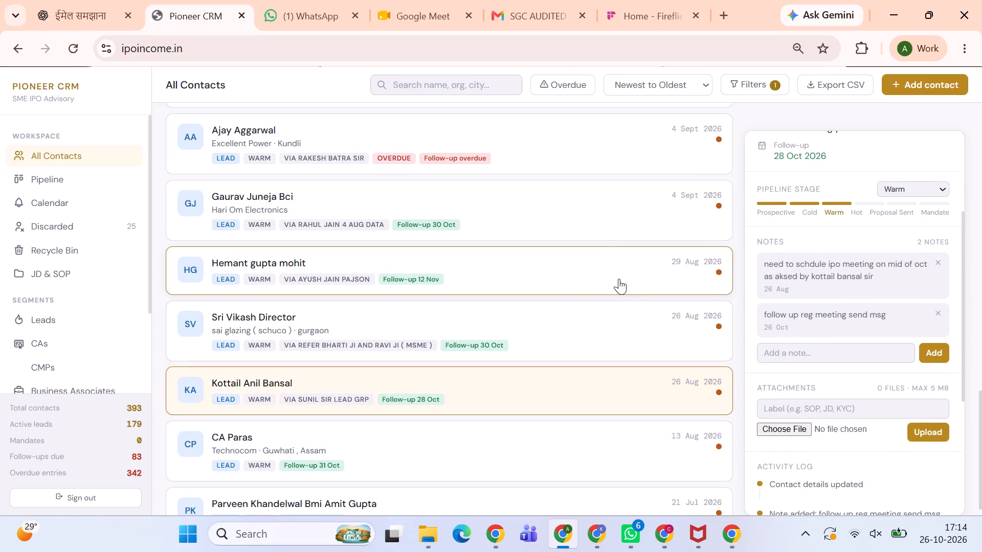
Reopen the Hari Om Electronics lead dated 4 Sept 2026 and view its details.
scroll(619, 279, up, 1)
click(556, 256)
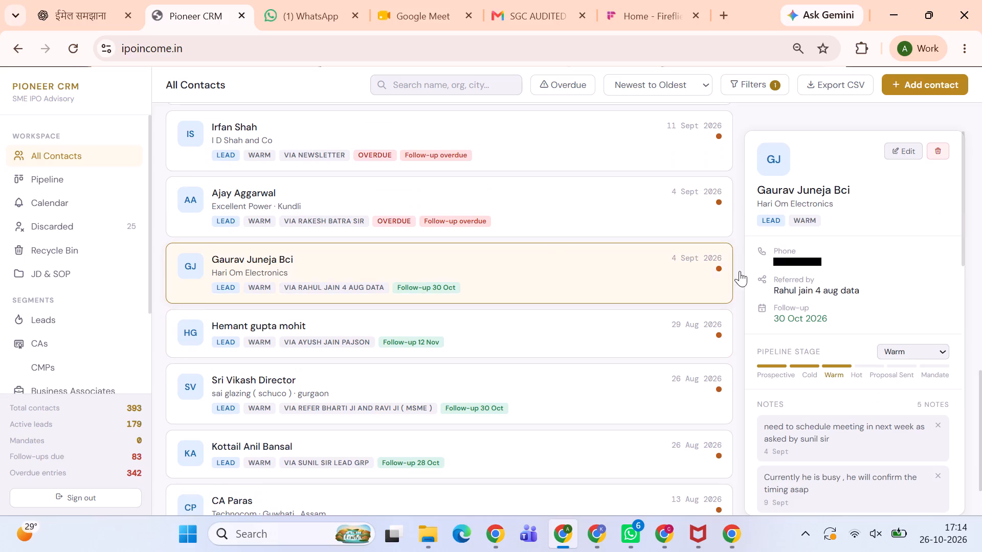
Open the overdue neptuneindia.com lead dated 18 Sept 2026 and review its notes.
scroll(525, 312, up, 1)
scroll(611, 265, up, 1)
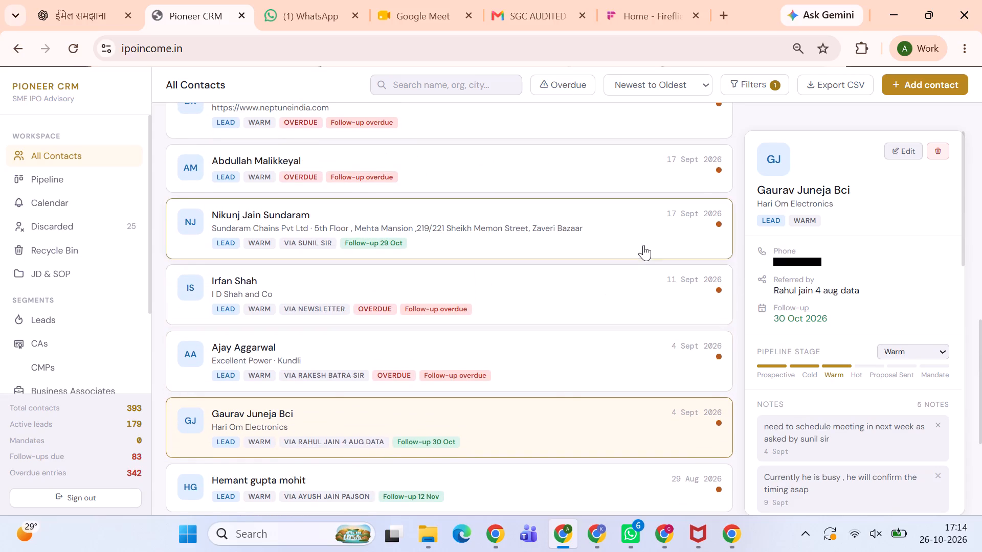
scroll(643, 245, up, 1)
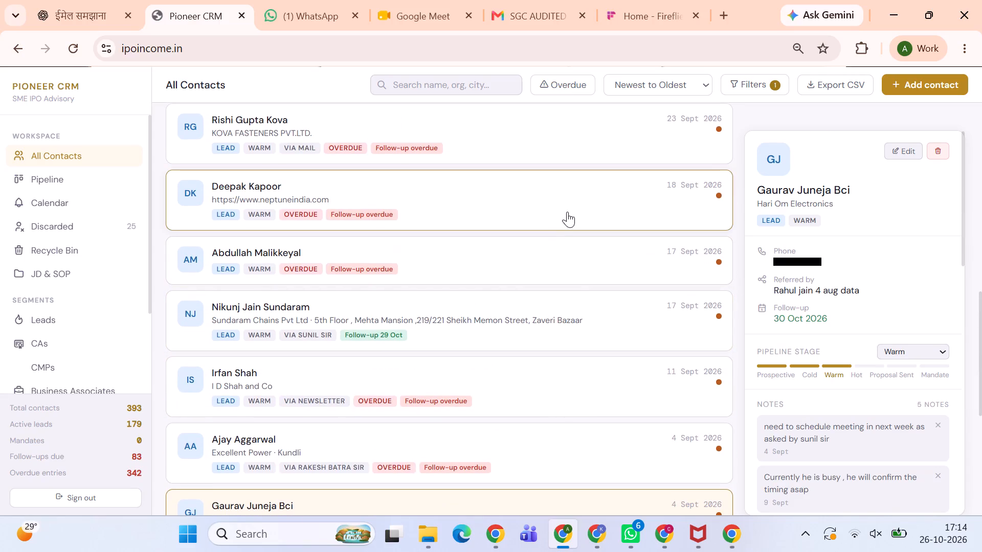
click(567, 212)
scroll(784, 328, down, 1)
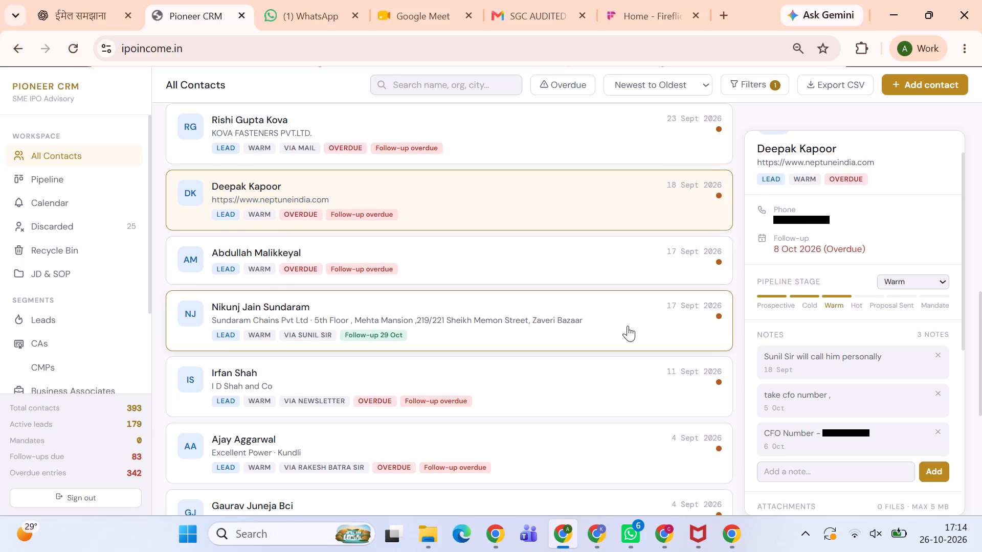
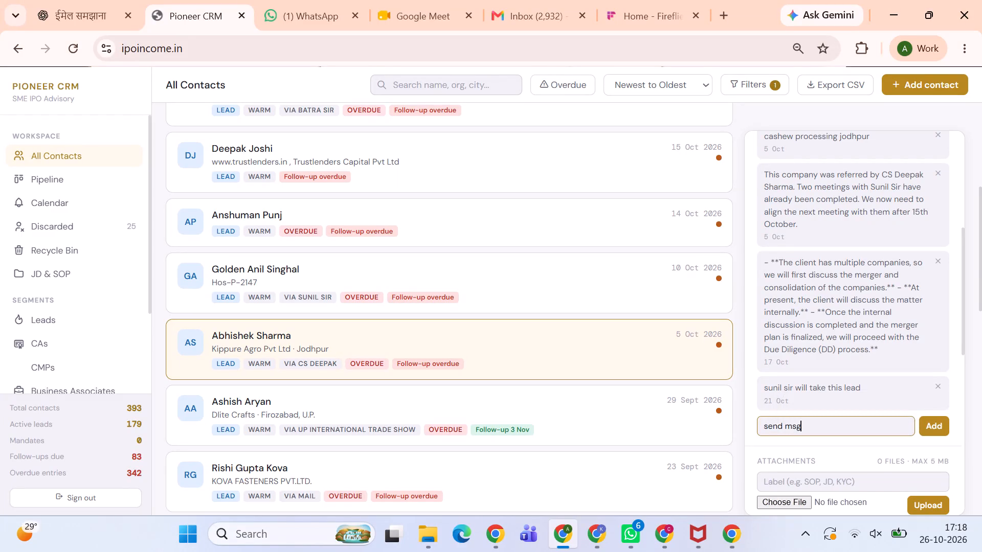
Finish the note "send msg reg the meeting scheduling" and add it to the Kippure Agro Pvt Ltd lead.
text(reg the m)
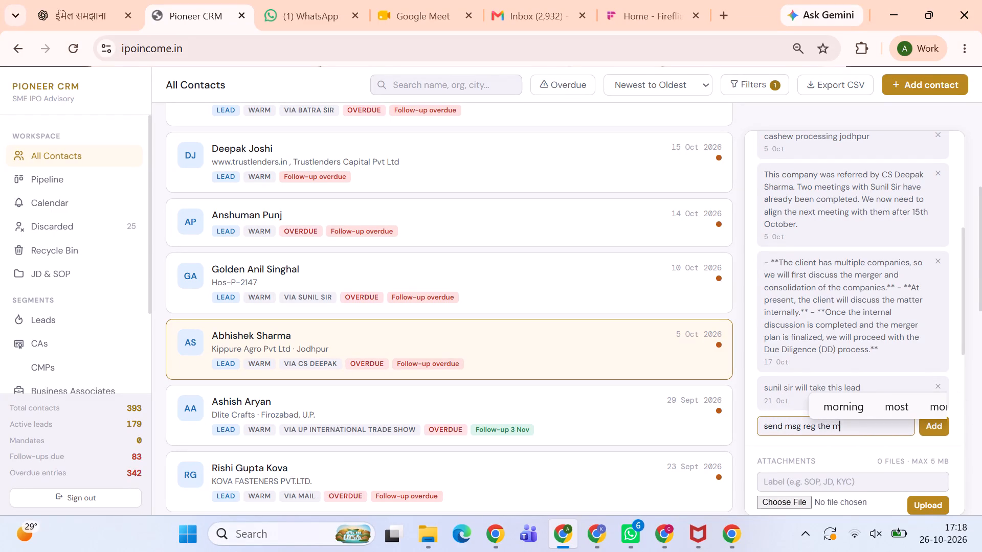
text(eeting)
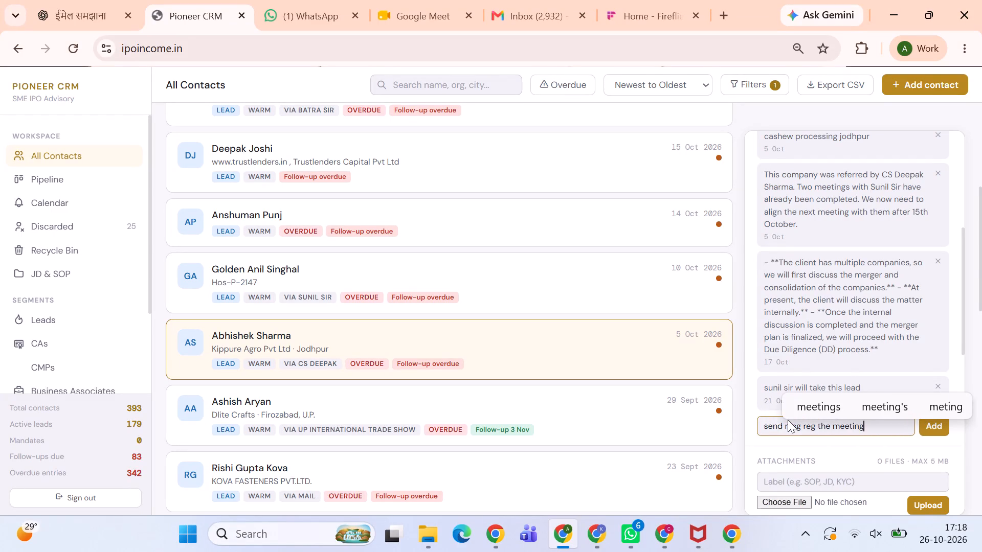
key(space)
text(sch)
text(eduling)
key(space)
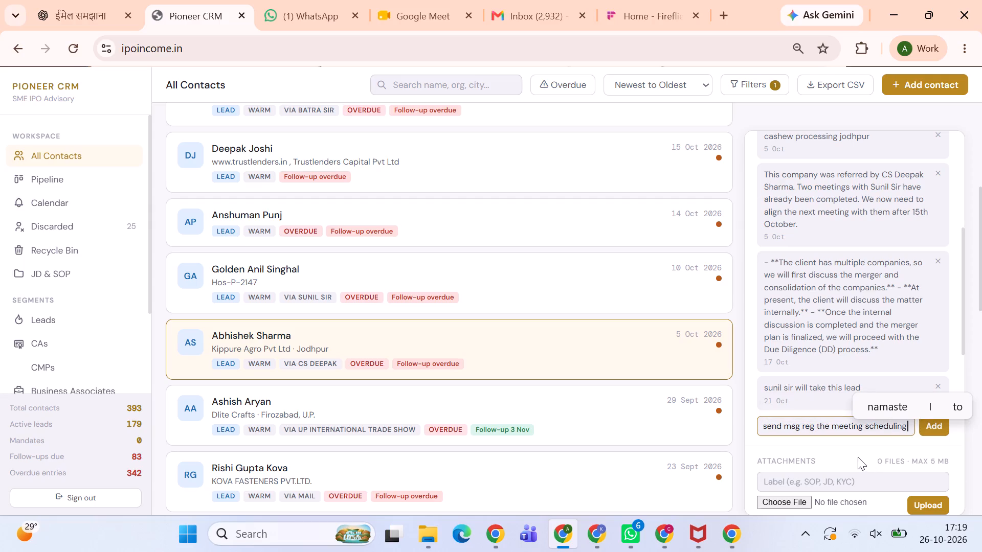
click(857, 457)
click(928, 423)
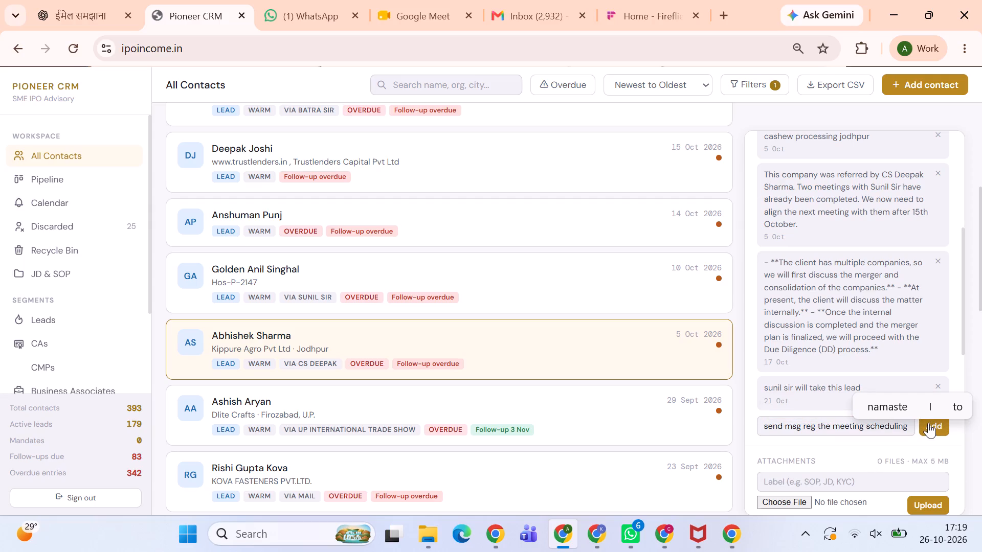
Open the warm lead dated 21 Jul 2026 and review its notes history through the latest entry.
scroll(534, 377, down, 7)
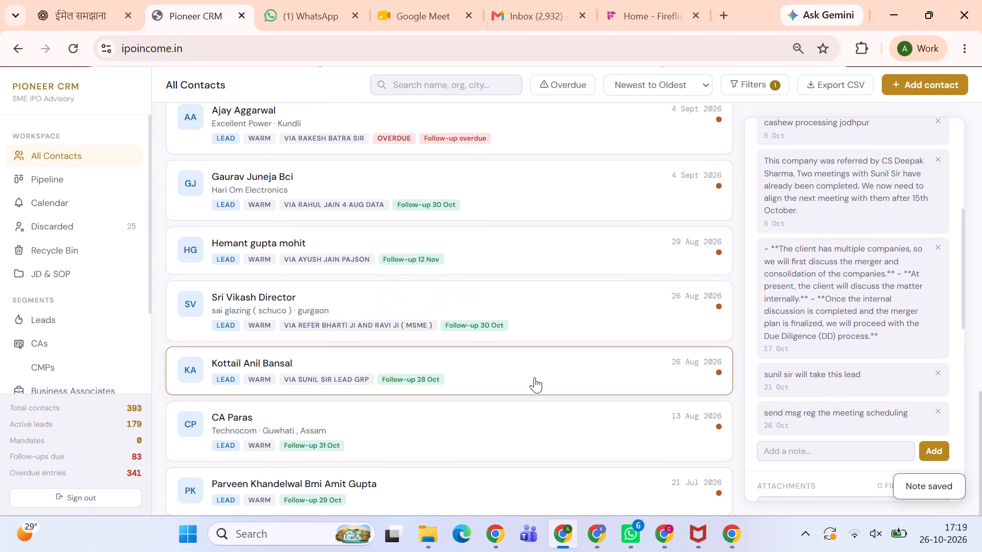
click(496, 486)
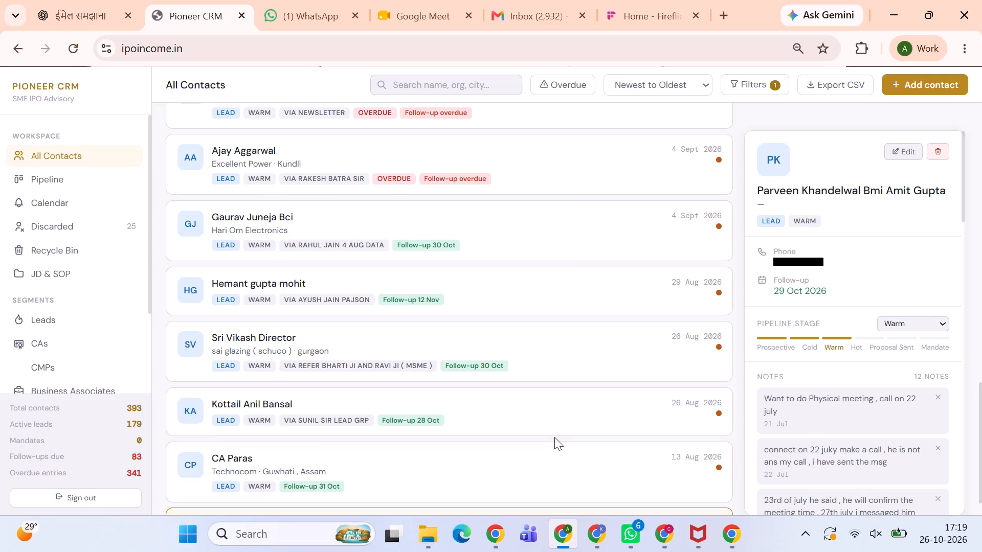
scroll(554, 437, down, 4)
scroll(931, 382, down, 3)
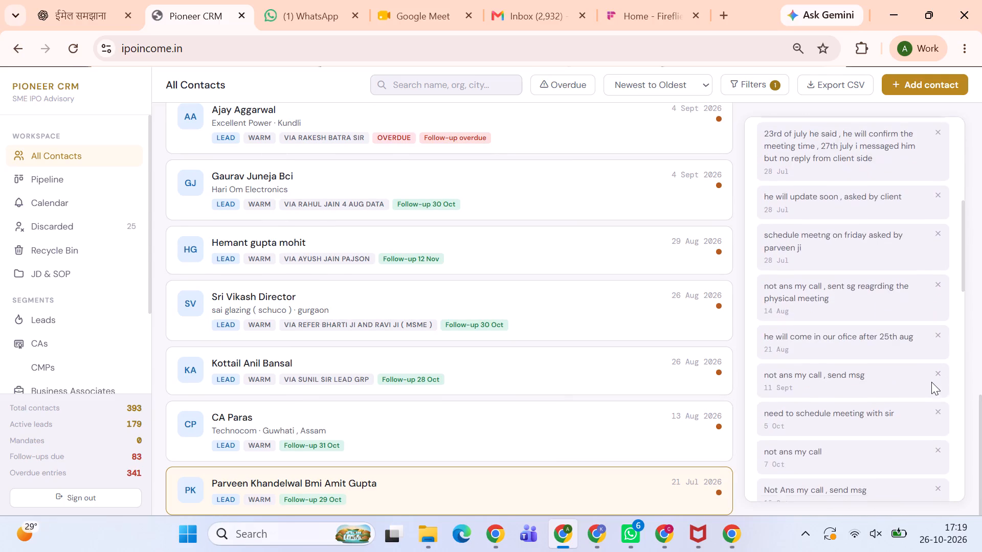
scroll(931, 382, down, 2)
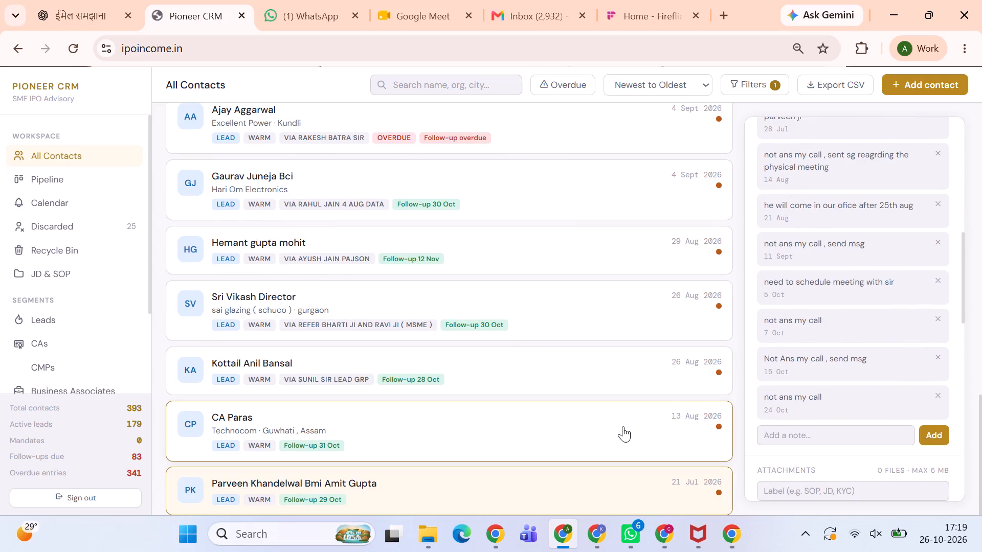
Review the notes of the warm leads dated 26 Aug to 4 Sept 2026, from the sunil sir lead grp referral to Hari Om Electronics.
click(623, 426)
click(622, 374)
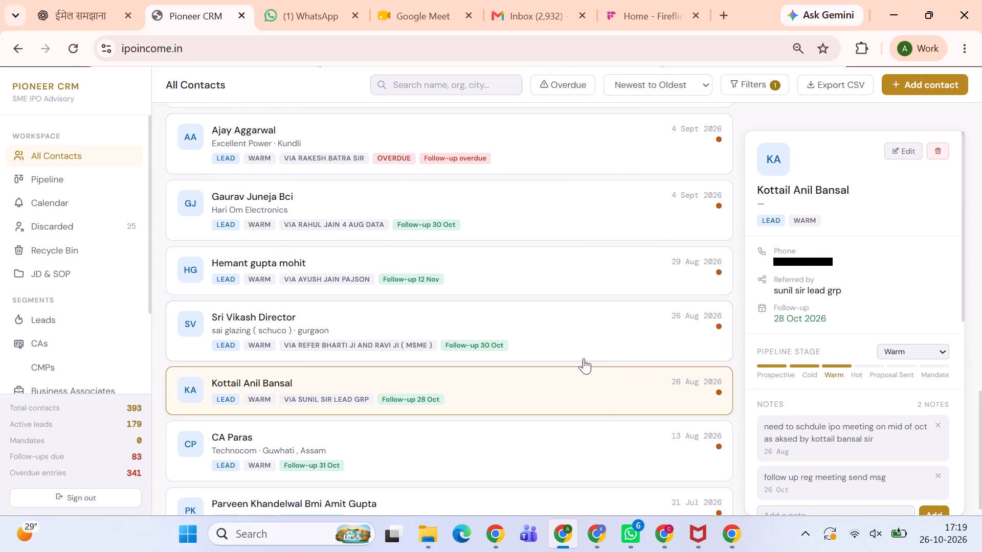
scroll(811, 366, down, 3)
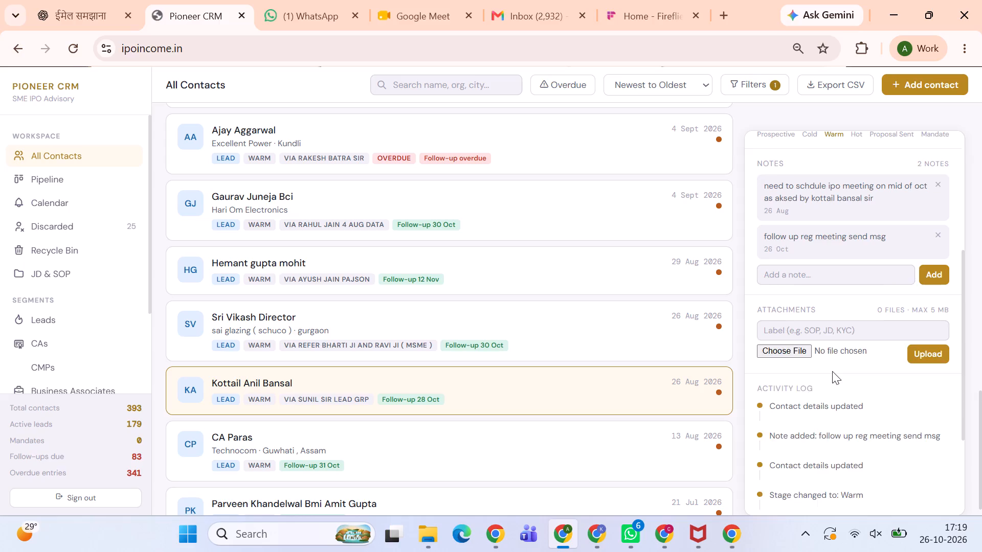
scroll(832, 371, up, 1)
click(643, 342)
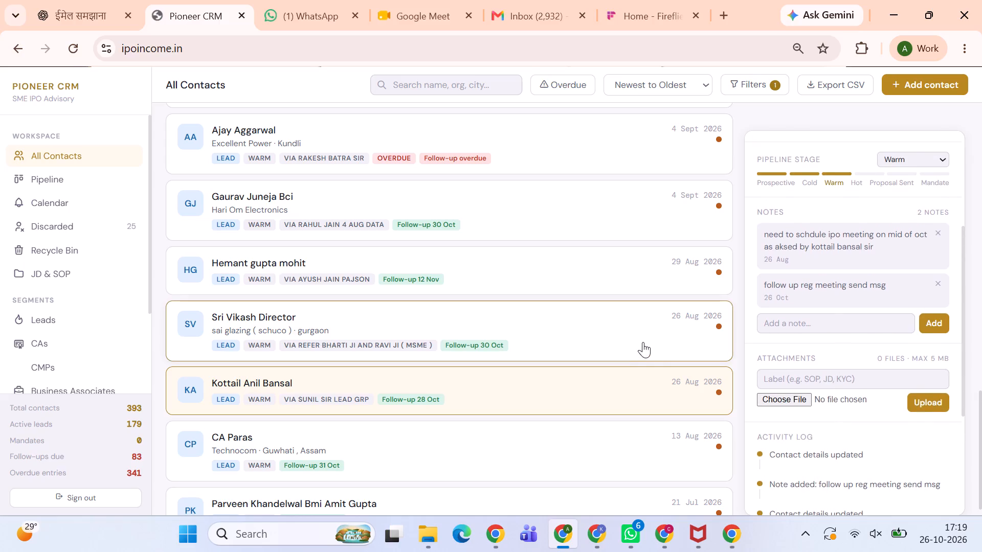
scroll(855, 421, down, 2)
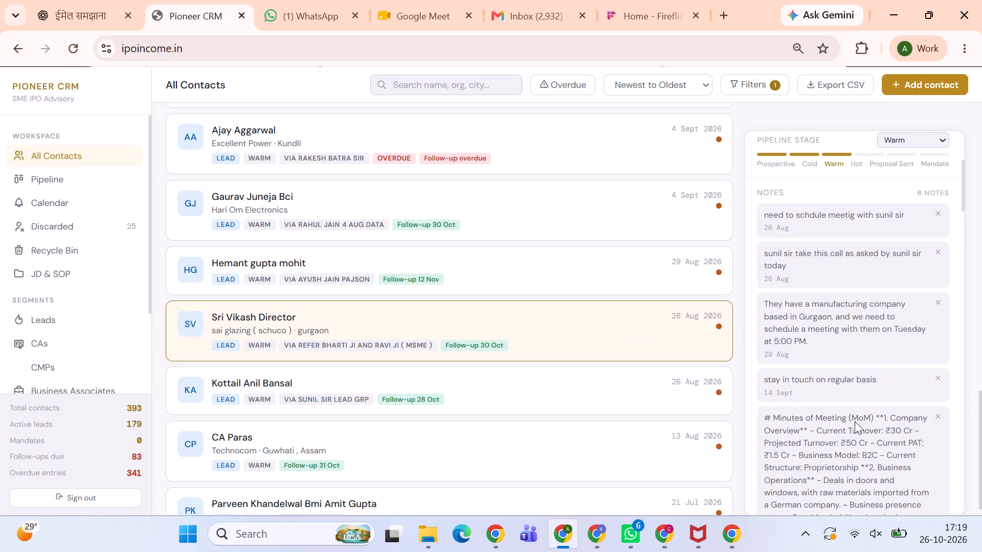
click(671, 271)
click(605, 186)
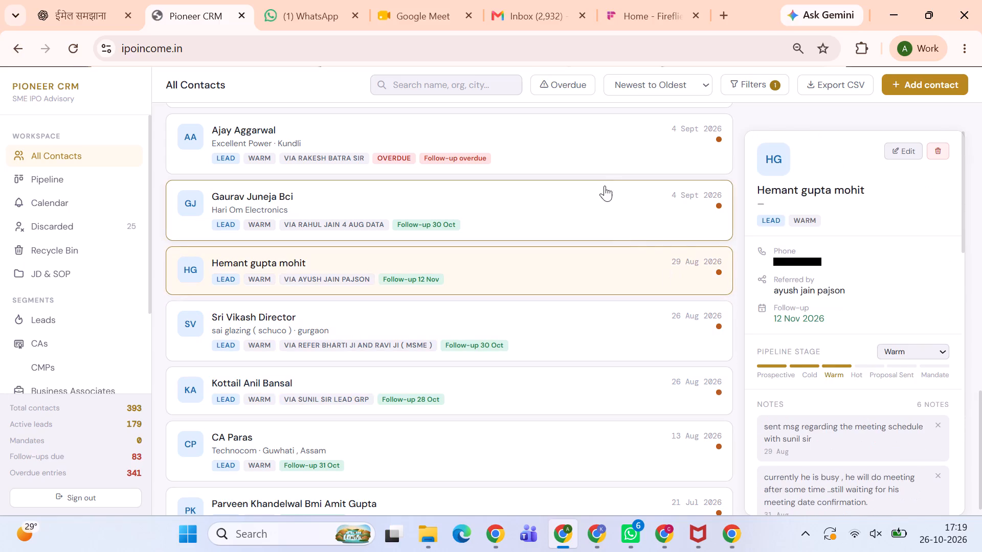
scroll(831, 299, down, 2)
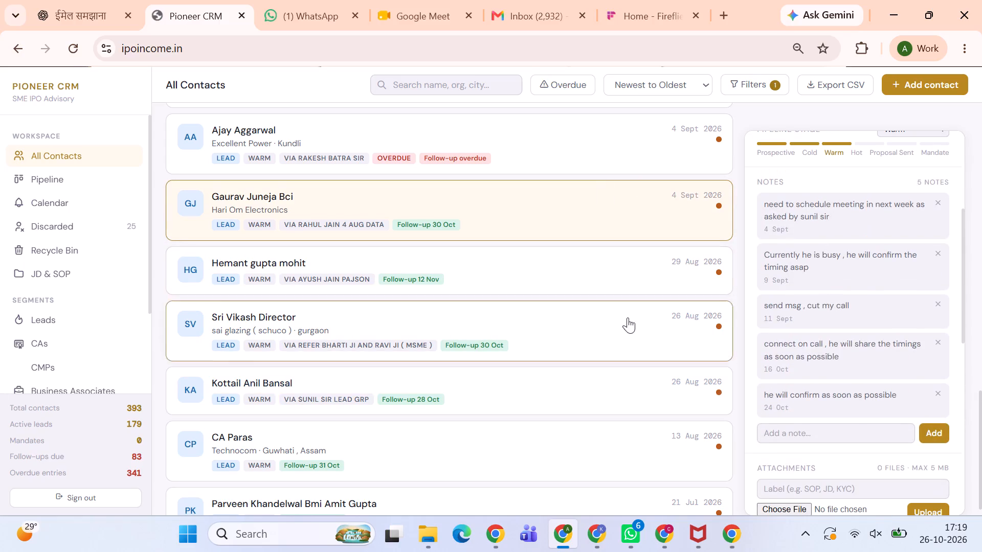
scroll(628, 317, up, 2)
Check the notes and follow-up dates of the I D Shah and Co and Sundaram Chains Pvt Ltd leads.
click(661, 282)
click(620, 195)
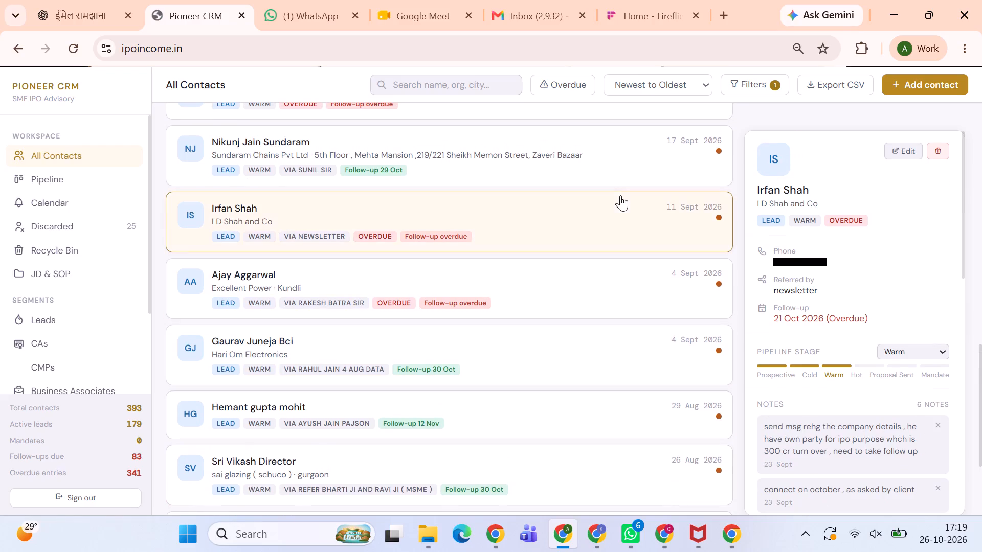
click(649, 162)
scroll(829, 318, down, 1)
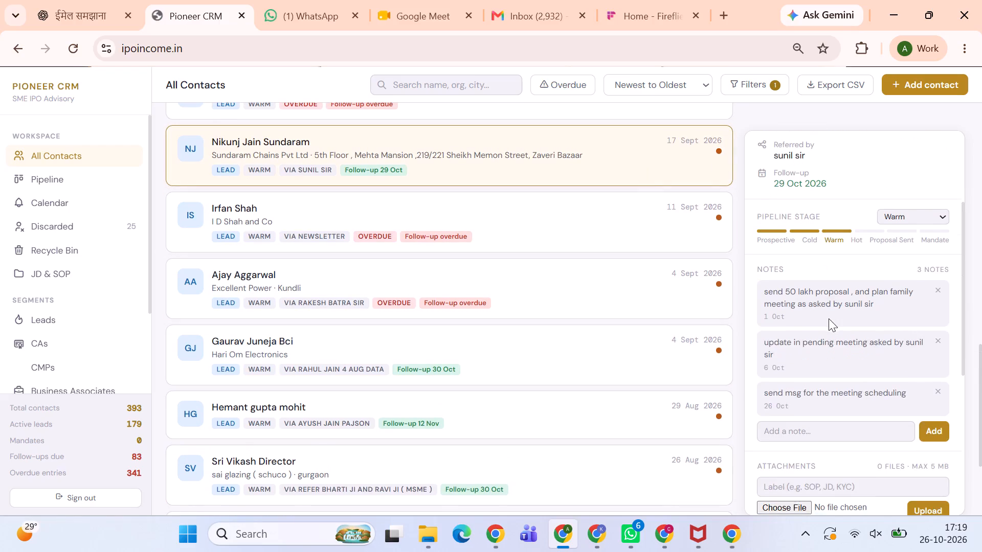
click(946, 356)
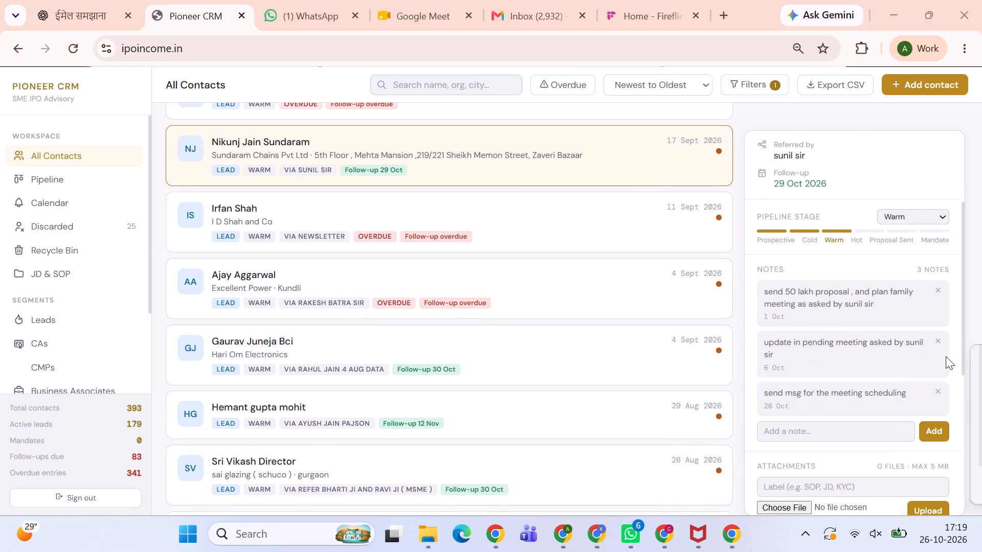
Check the overdue warm leads dated 17 and 18 Sept 2026, including the neptuneindia.com contact's notes.
scroll(623, 360, up, 1)
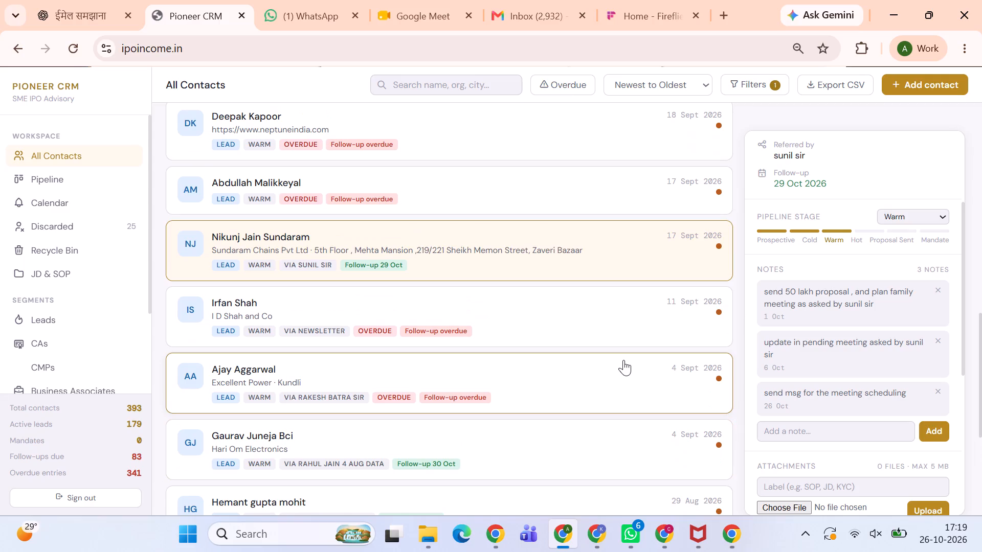
scroll(623, 360, up, 1)
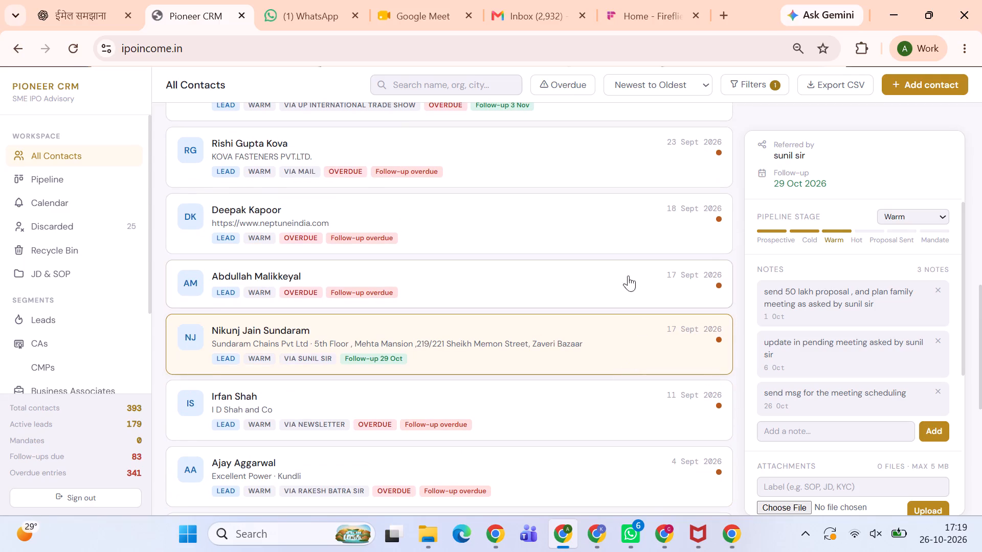
click(600, 282)
click(634, 228)
scroll(634, 228, up, 1)
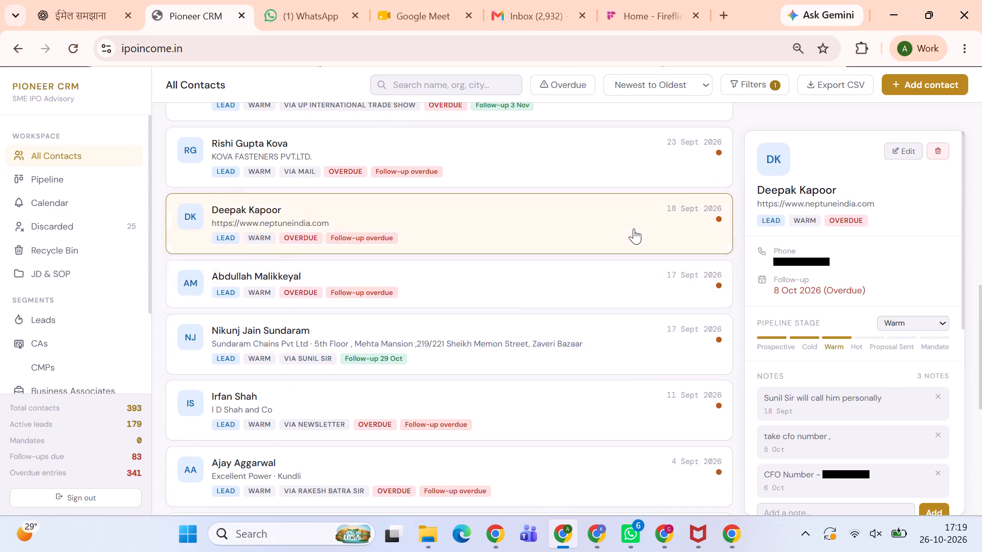
Open the KOVA FASTENERS PVT.LTD. lead and add the note "currently no response from her side".
scroll(634, 228, up, 1)
click(578, 251)
scroll(801, 390, down, 2)
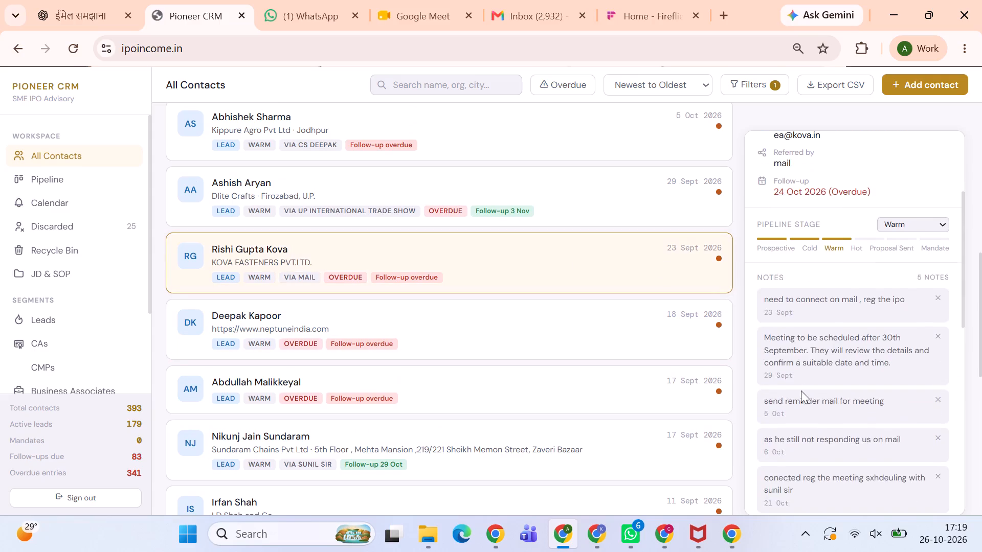
scroll(820, 406, down, 2)
click(800, 347)
text(currently no response from)
key(space)
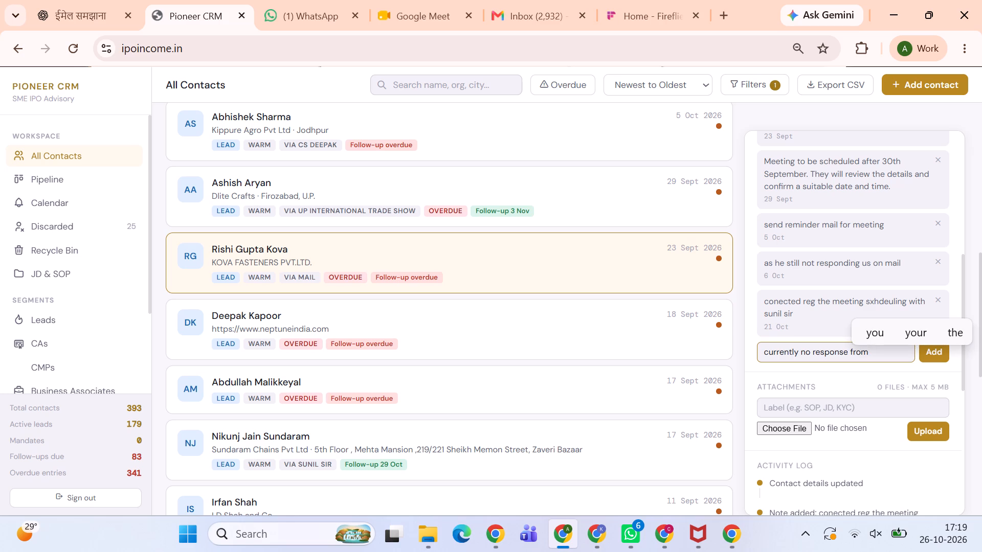
text(this)
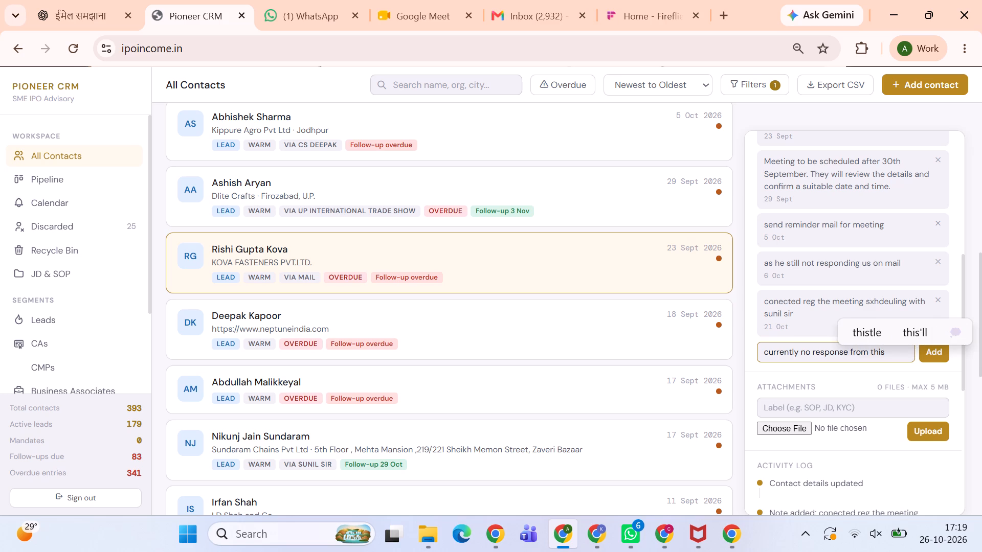
key(BackSpace)
key(BackSpace)
key(BackSpace)
key(BackSpace)
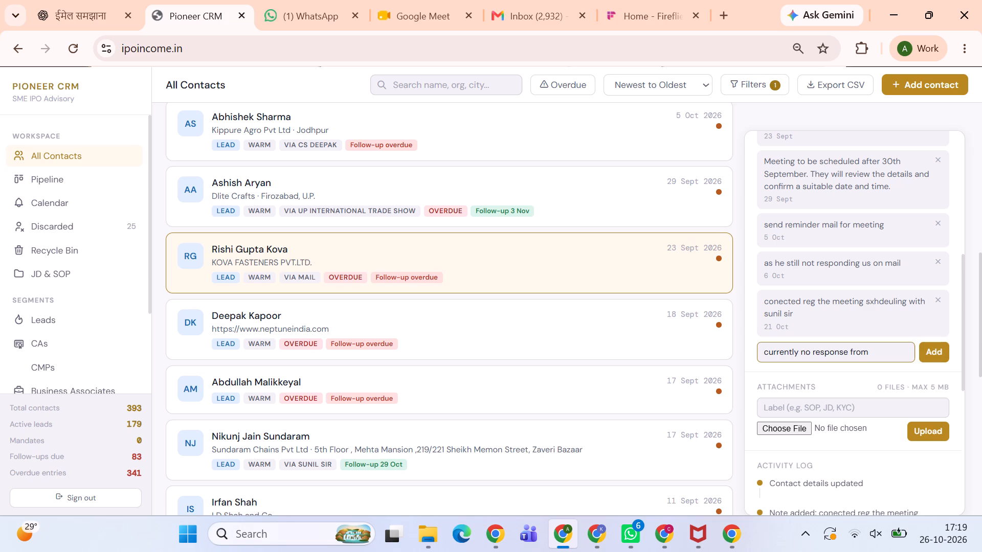
text(her side)
click(833, 389)
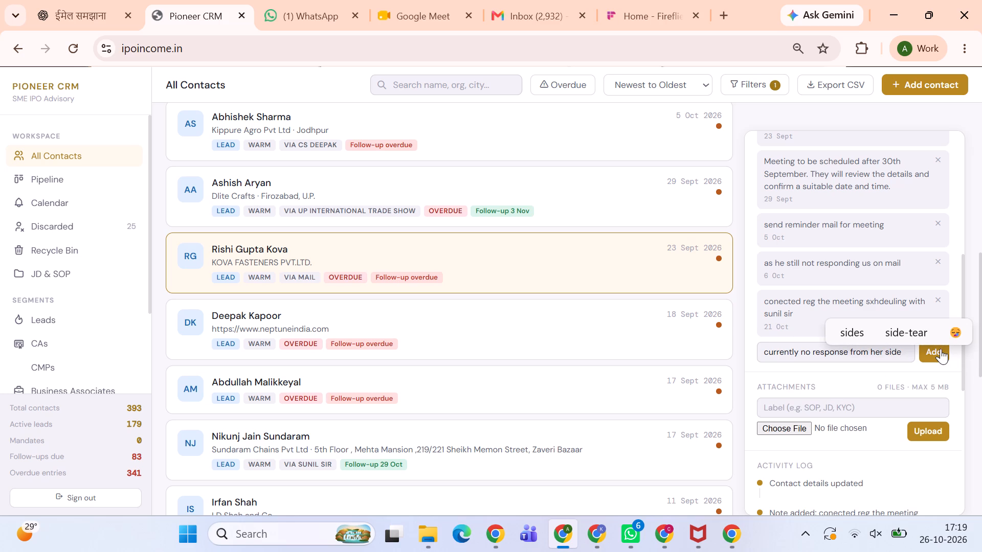
click(941, 349)
Edit the KOVA FASTENERS PVT.LTD. contact and set its follow-up date to 30-10-2026.
scroll(857, 295, up, 2)
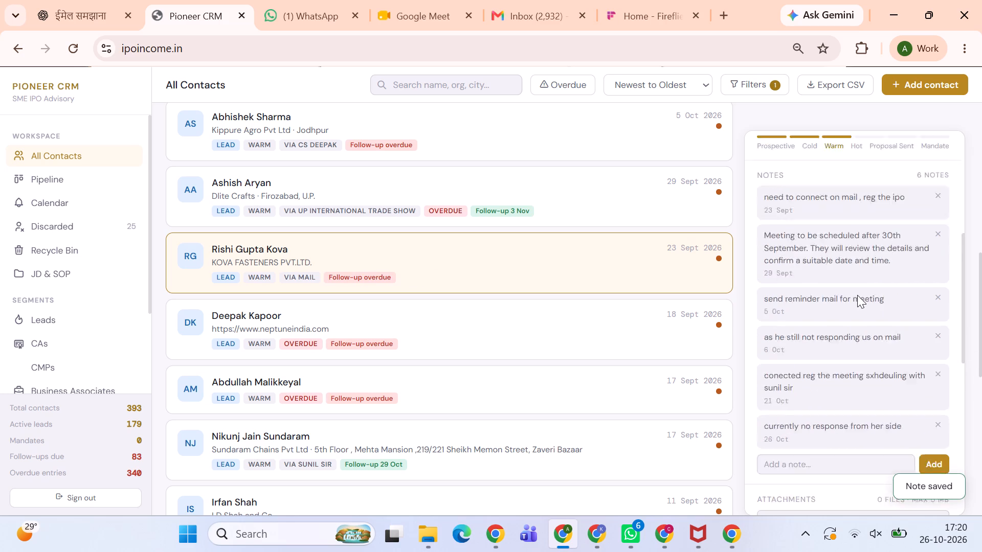
click(900, 150)
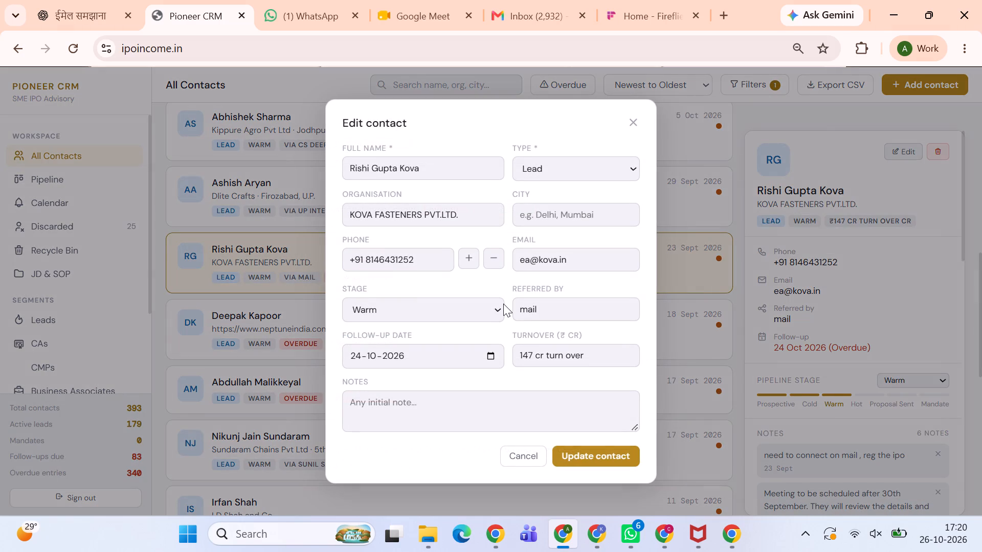
click(489, 351)
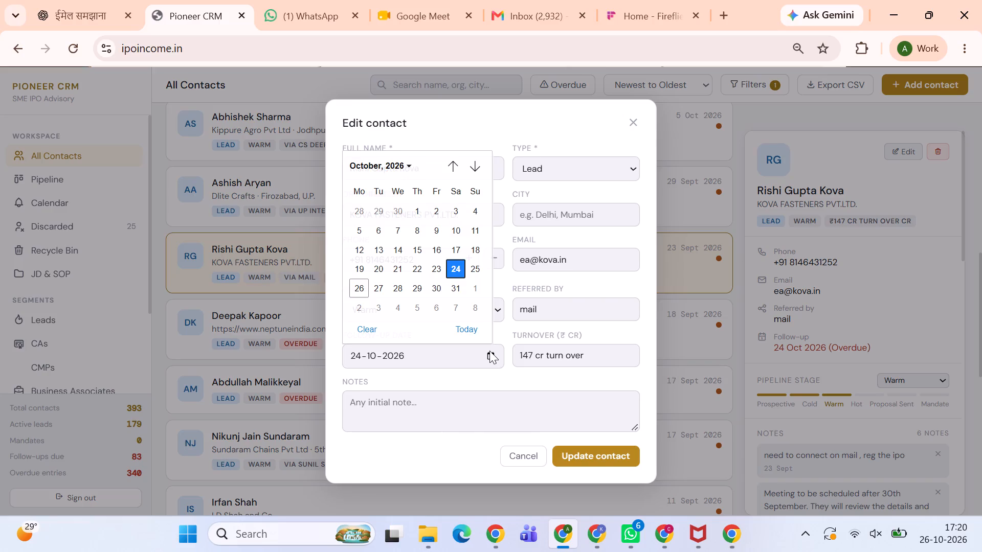
click(435, 286)
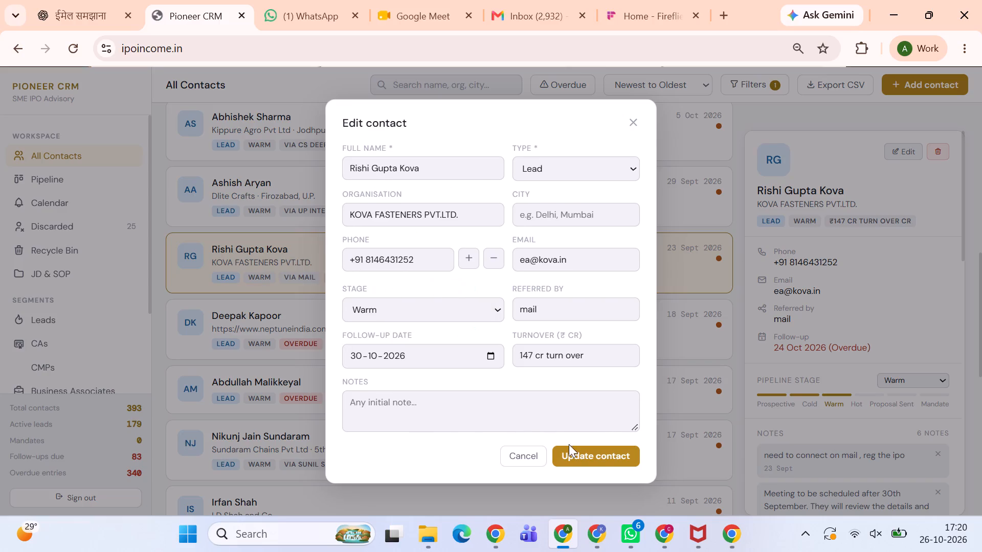
Save the edited KOVA FASTENERS PVT.LTD. contact with the 30-10-2026 follow-up date.
click(571, 451)
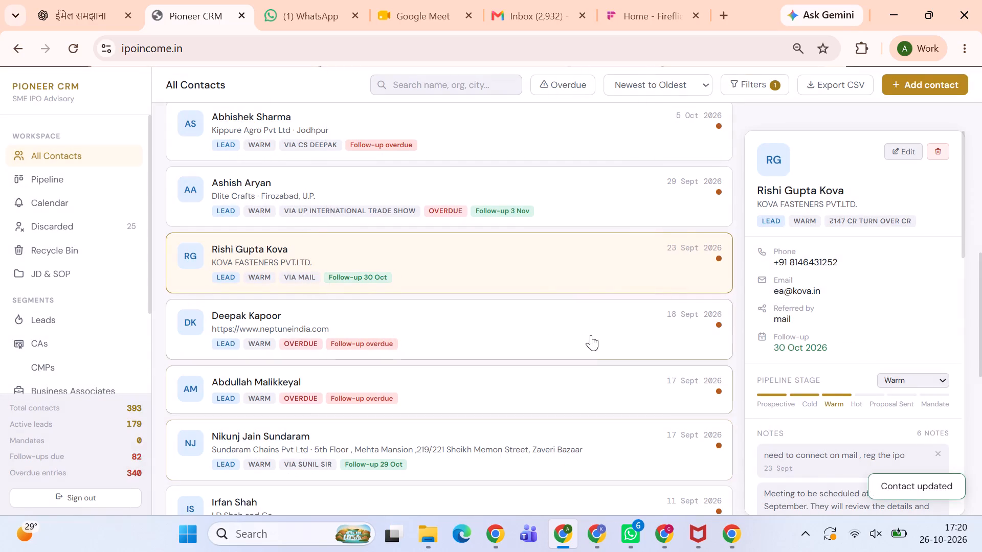
Open the Dlite Crafts lead from Firozabad and review its notes.
scroll(596, 338, up, 1)
click(619, 243)
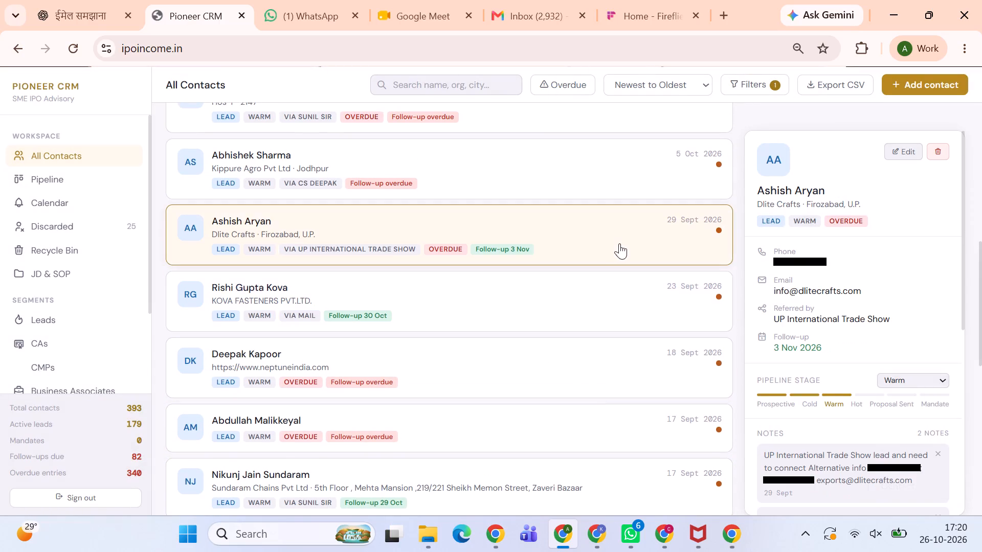
scroll(825, 317, down, 1)
scroll(637, 357, up, 1)
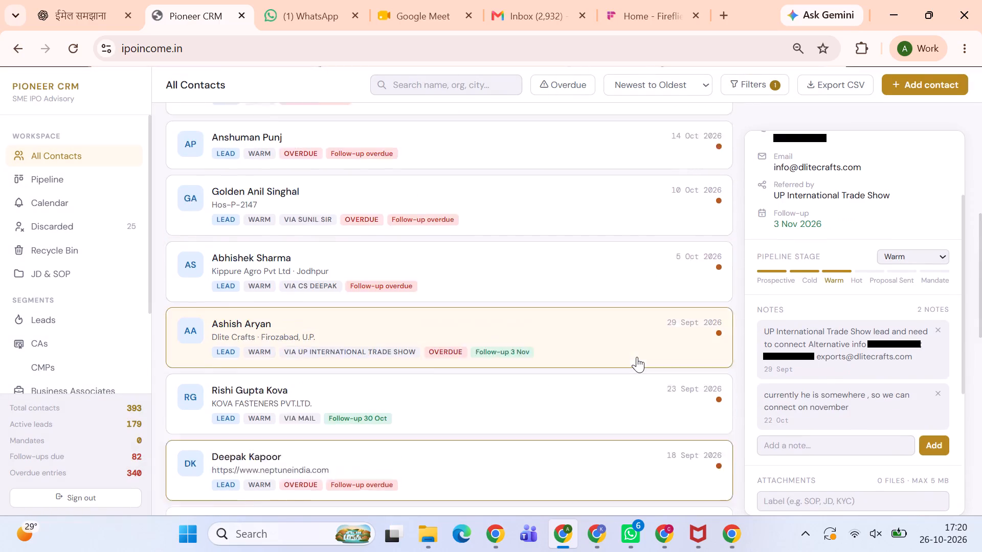
scroll(637, 357, up, 1)
click(646, 324)
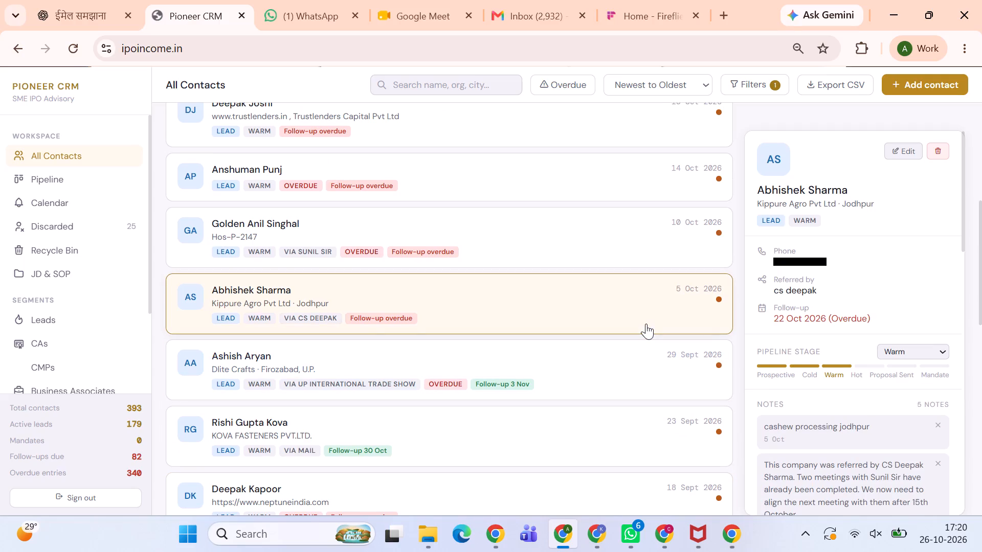
scroll(863, 301, up, 1)
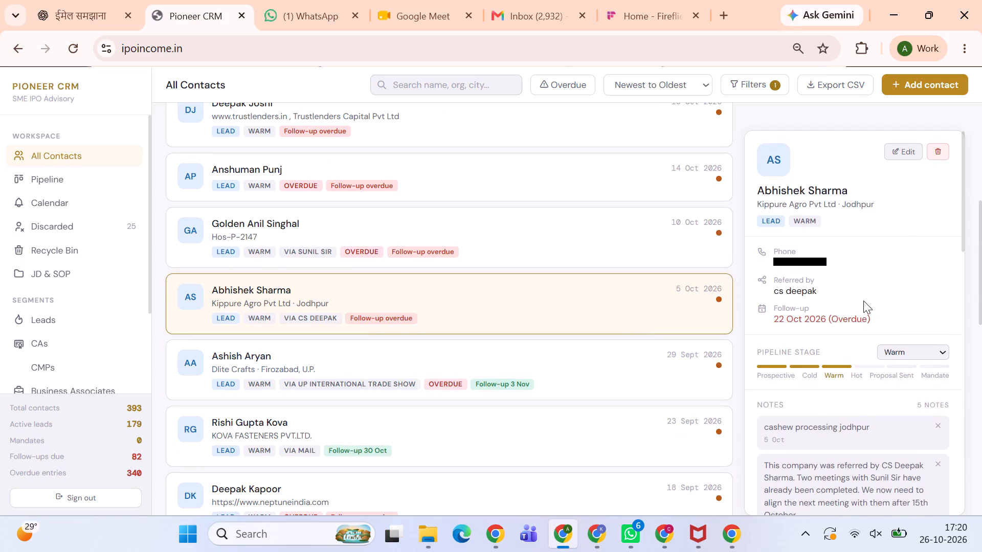
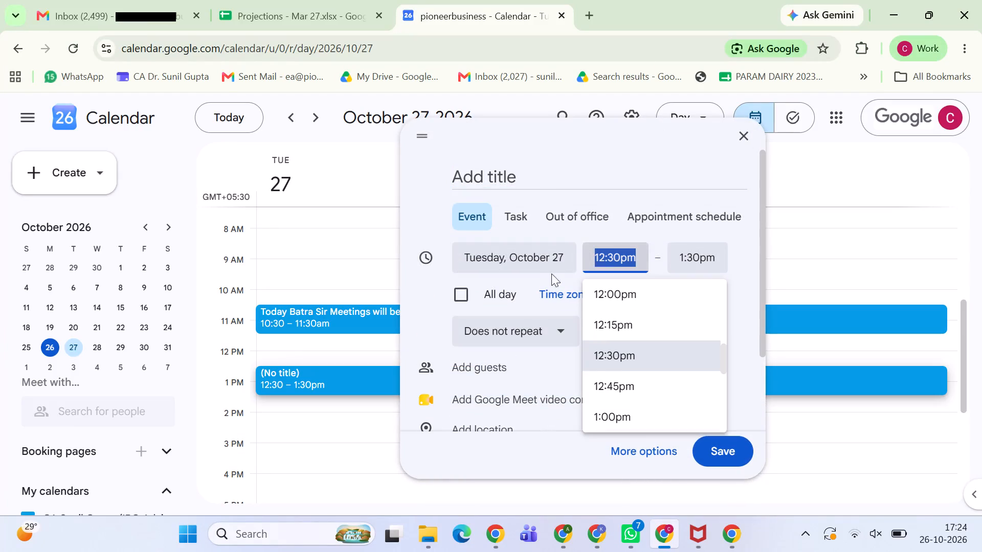
Set the new Tuesday, October 27 calendar event to start at 1:00pm and title it "Arrange call with" plus the contact's name.
click(630, 409)
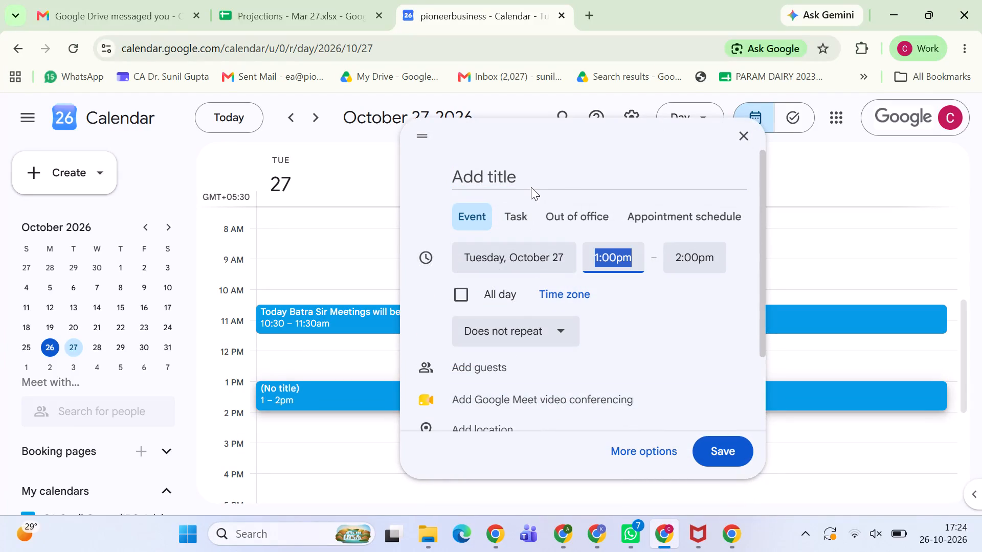
click(534, 180)
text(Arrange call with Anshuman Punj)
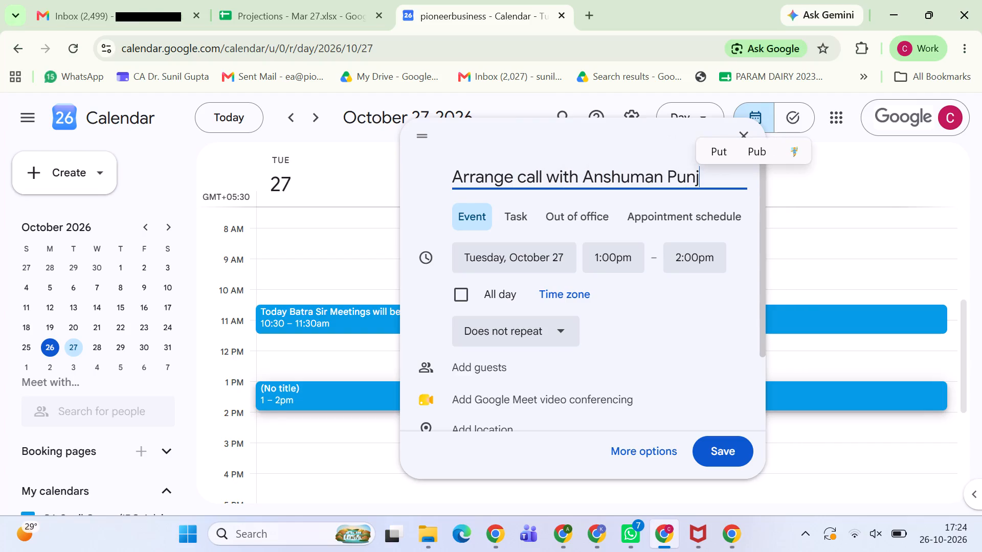
Save the drafted call-arrangement event for Tuesday, October 27, 1:00pm to 2:00pm.
click(714, 435)
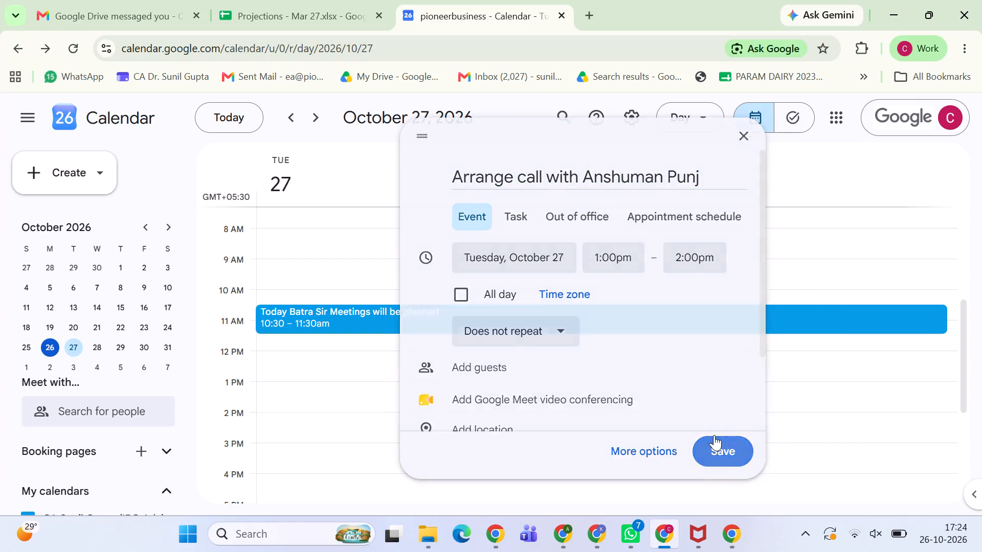
Delete the 10:30 – 11:30am meetings-planning event from the October 27 calendar.
right_click(652, 318)
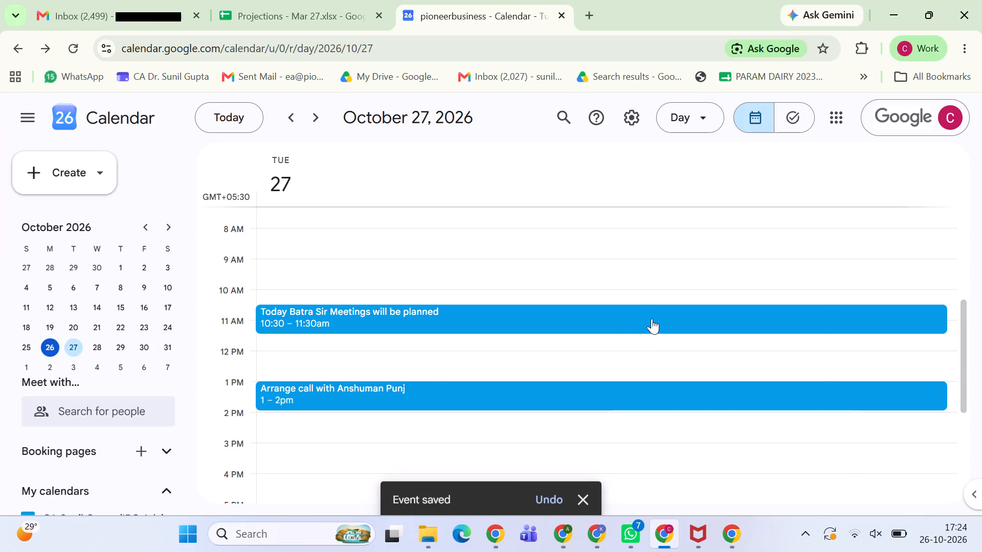
click(697, 320)
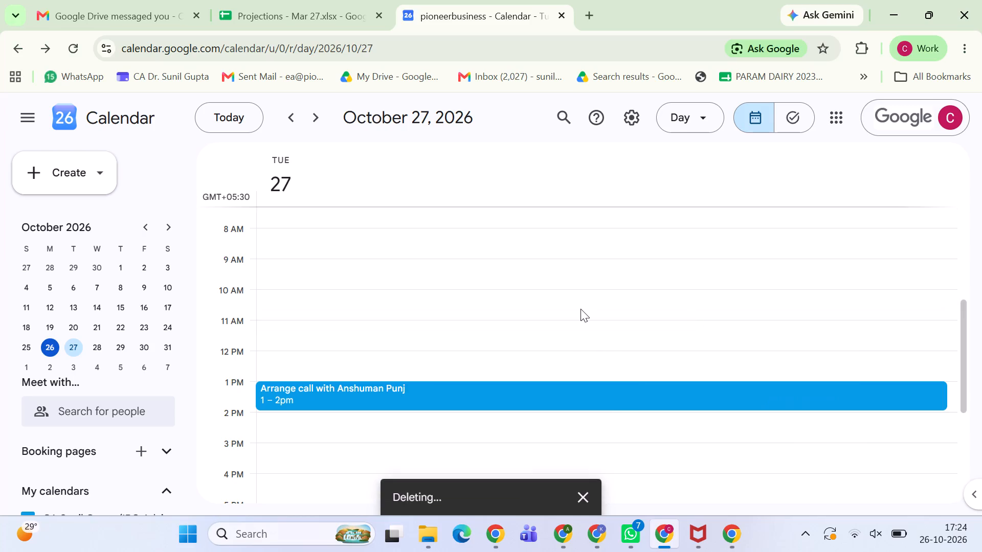
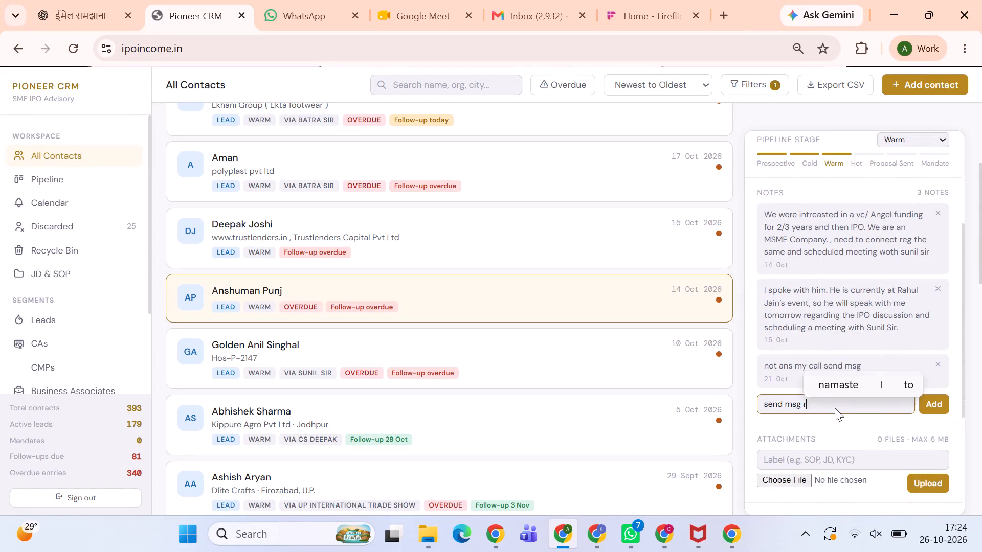
Add the note "send msg reg the call align with sunil sir" to the selected warm lead dated 14 Oct 2026.
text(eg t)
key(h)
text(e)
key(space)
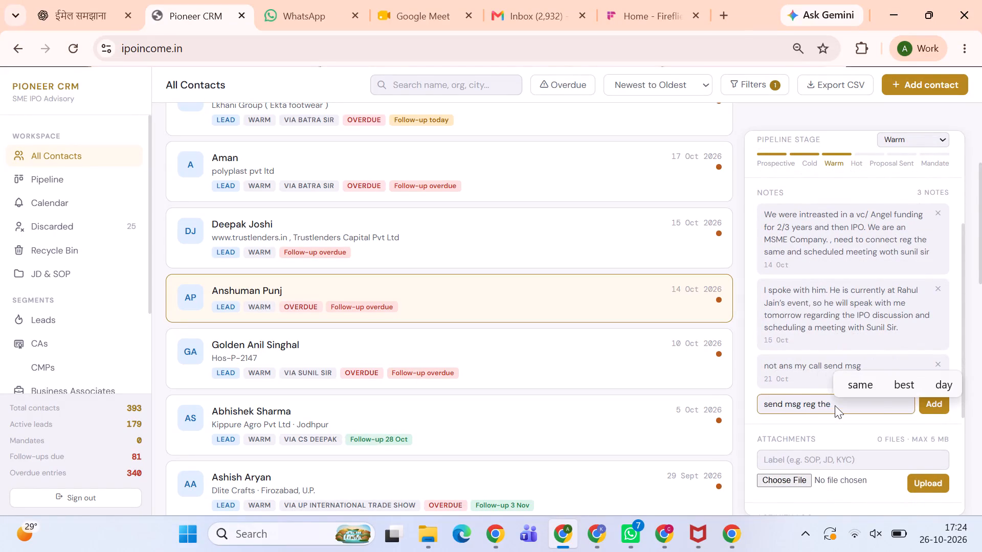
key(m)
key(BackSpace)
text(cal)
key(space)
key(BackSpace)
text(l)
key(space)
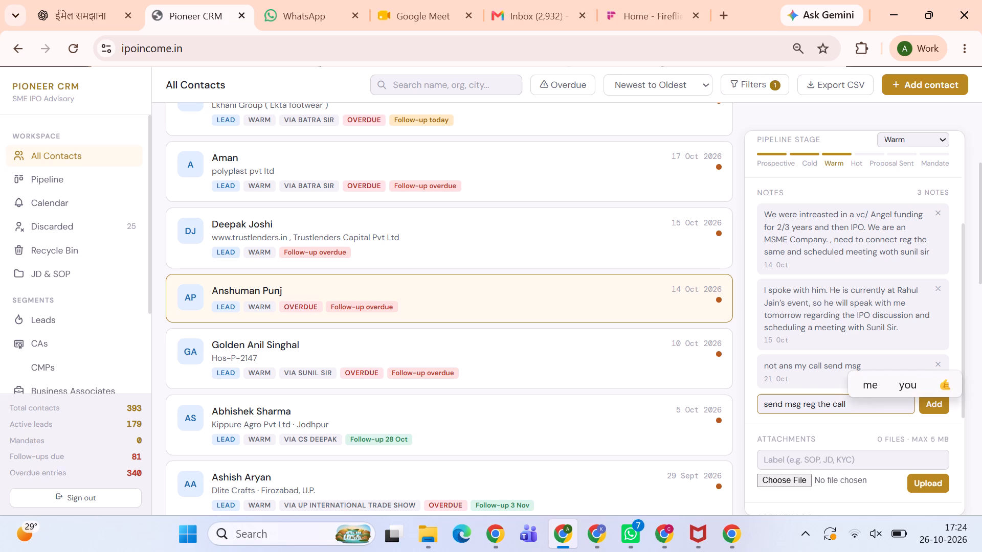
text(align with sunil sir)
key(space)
click(859, 441)
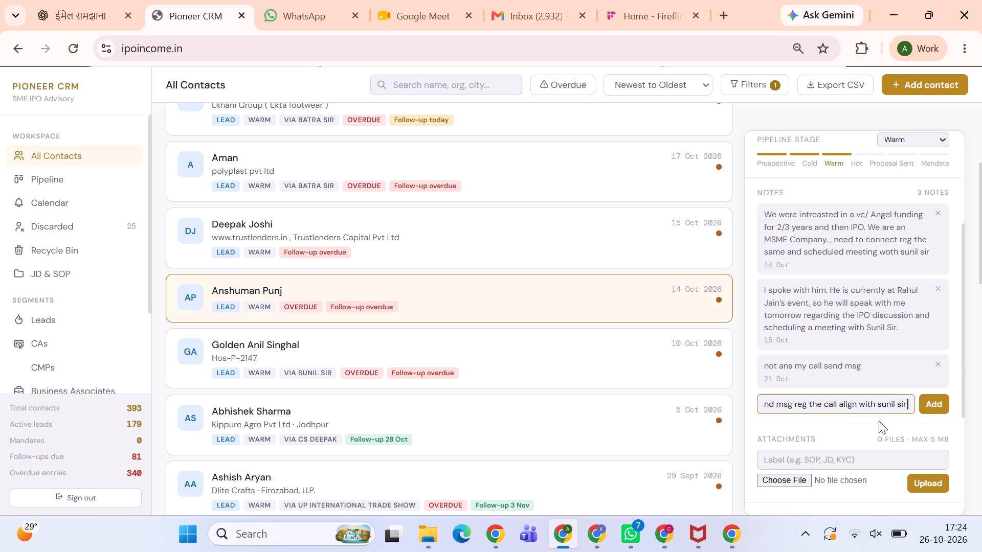
click(935, 396)
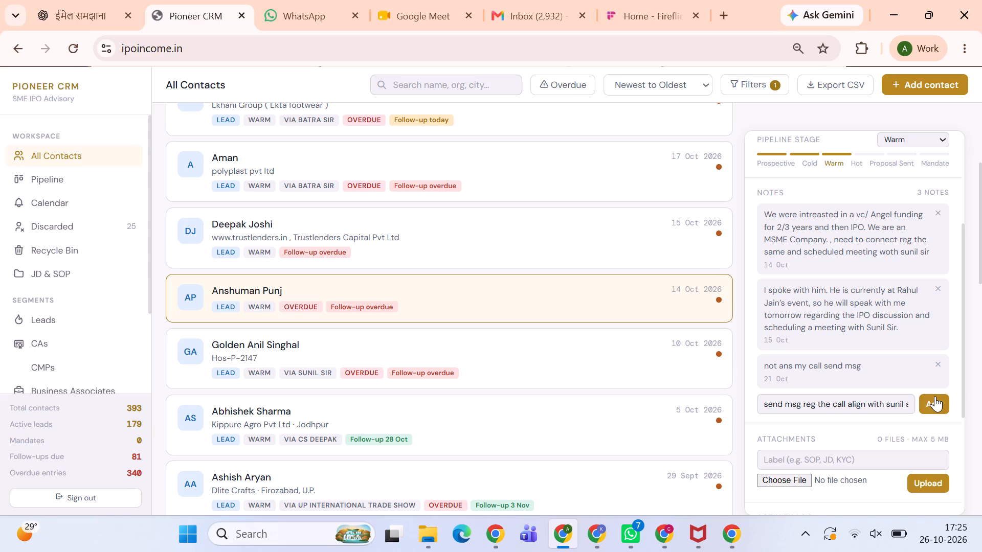
Set the same lead's follow-up date to 28-10-2026 and update the contact.
scroll(885, 314, up, 2)
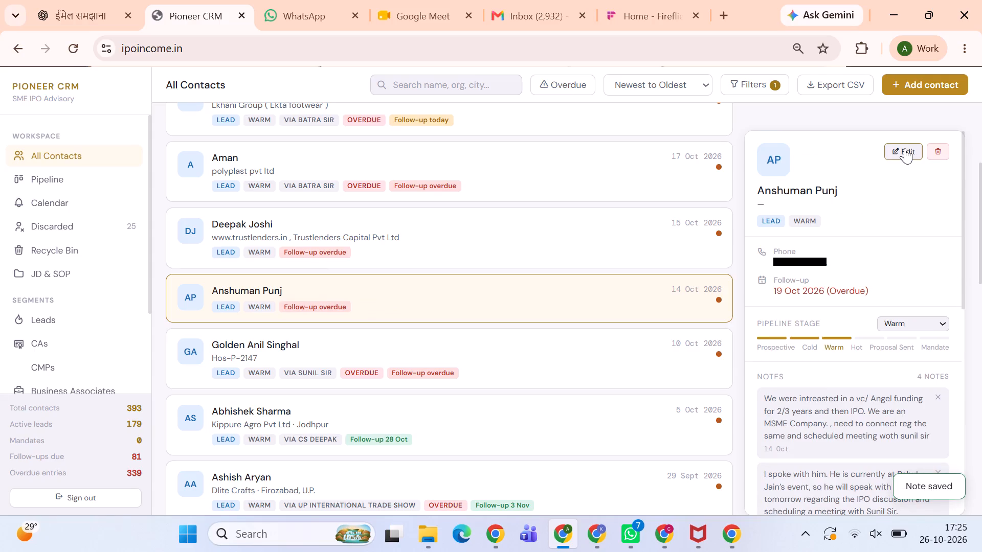
click(905, 148)
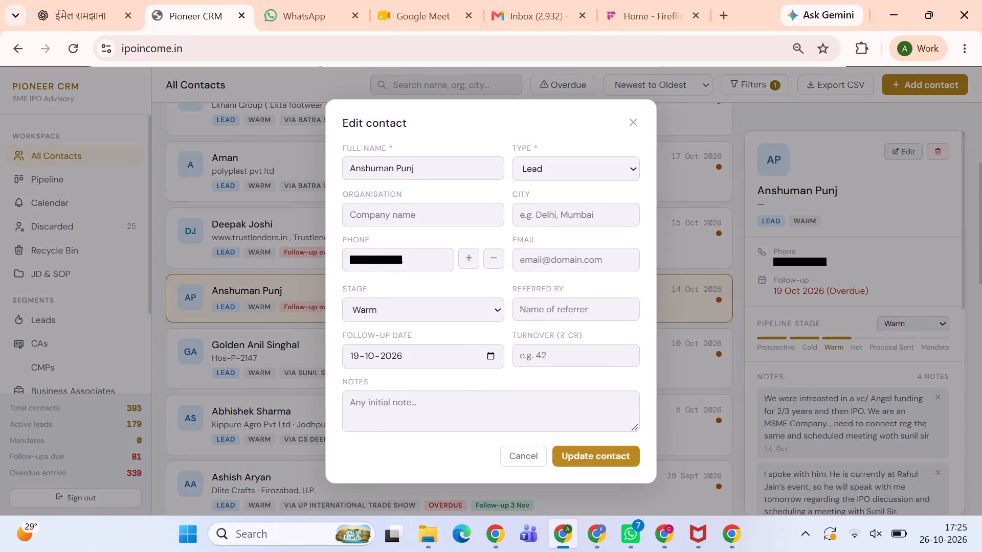
click(453, 355)
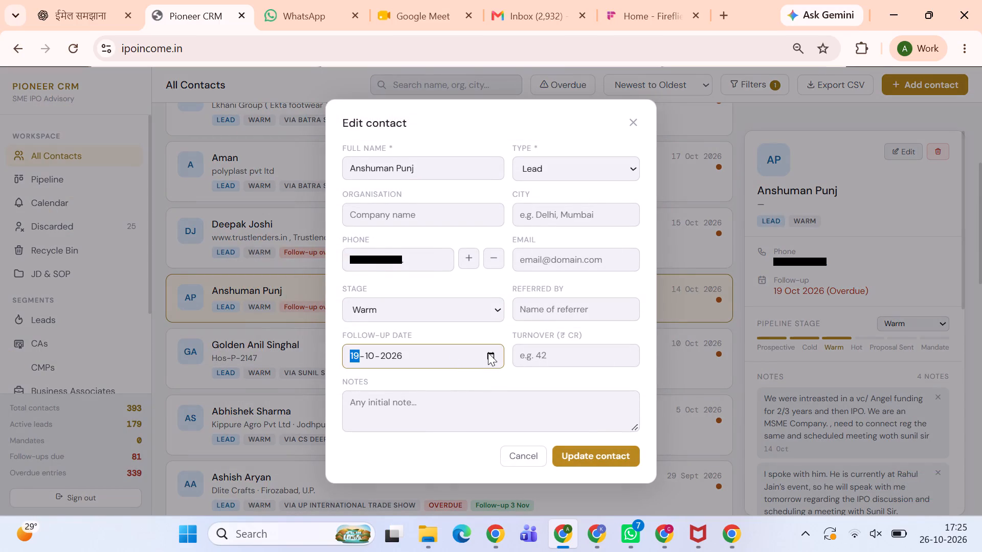
click(488, 353)
click(399, 287)
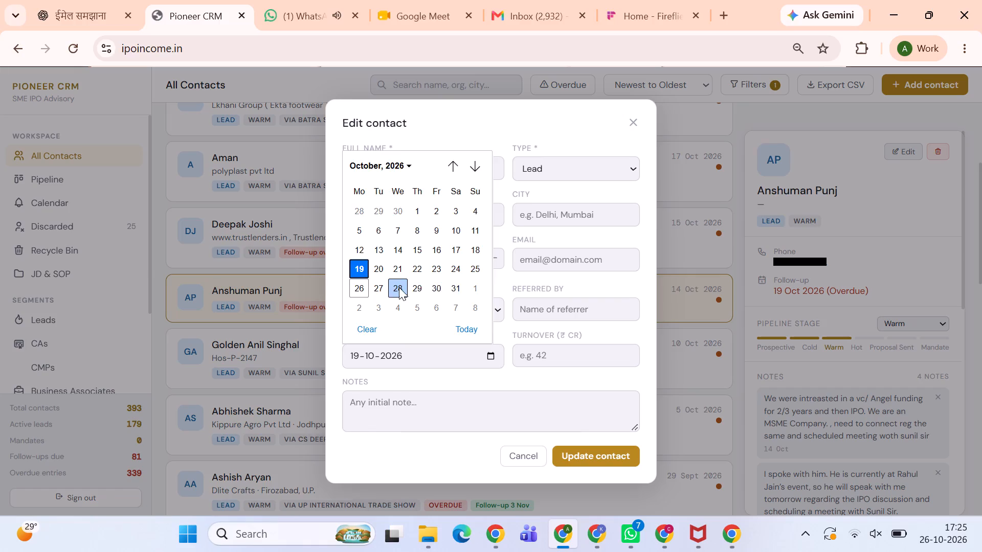
click(578, 449)
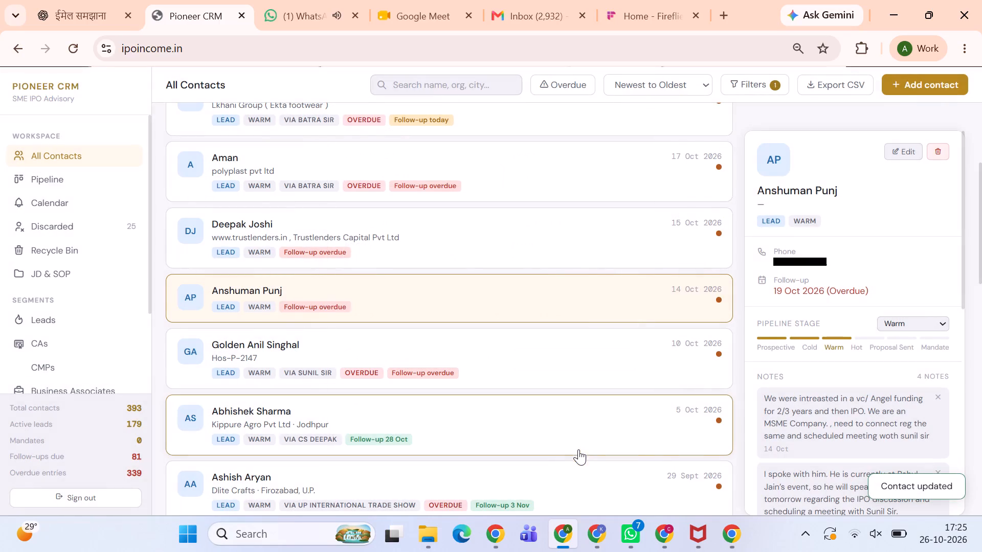
Review the Trustlenders Capital Pvt Ltd lead's notes, set its follow-up date to 28-10-2026 and update the contact.
scroll(524, 371, up, 1)
click(541, 313)
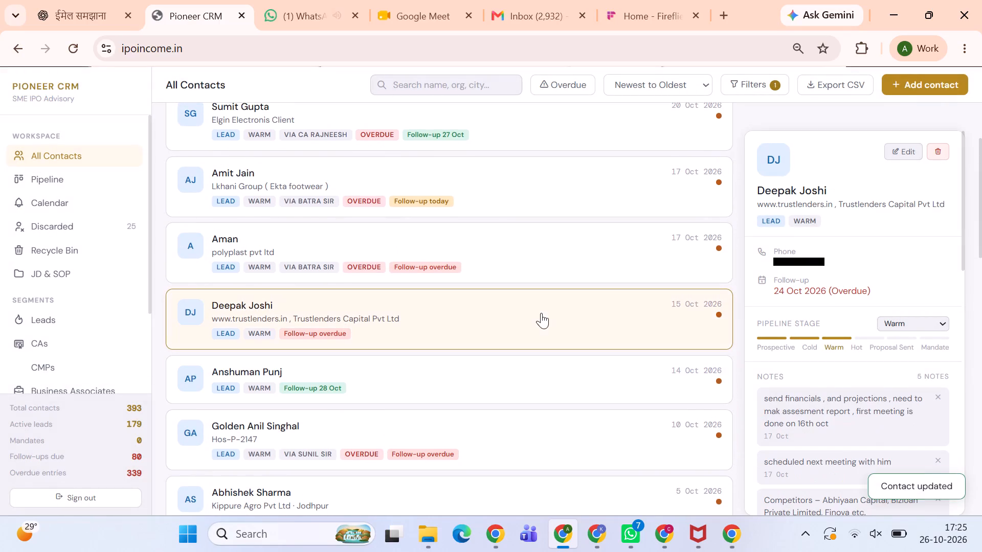
scroll(879, 374, down, 3)
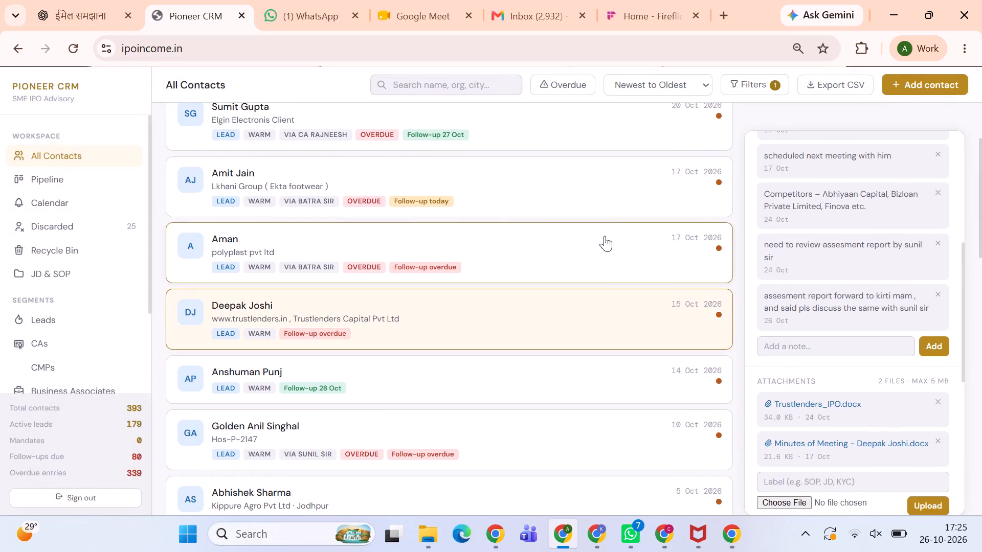
scroll(863, 318, up, 2)
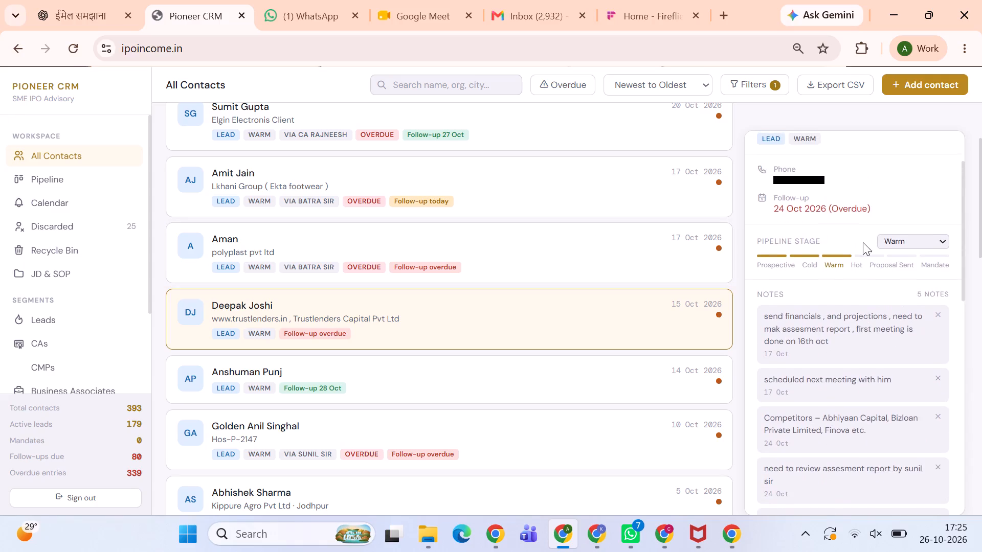
scroll(866, 245, up, 1)
click(910, 148)
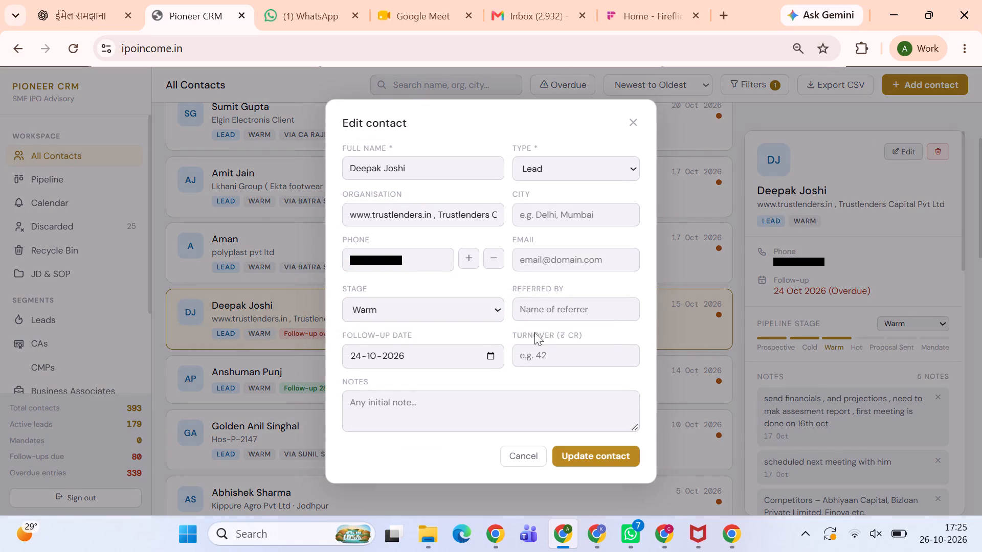
click(489, 350)
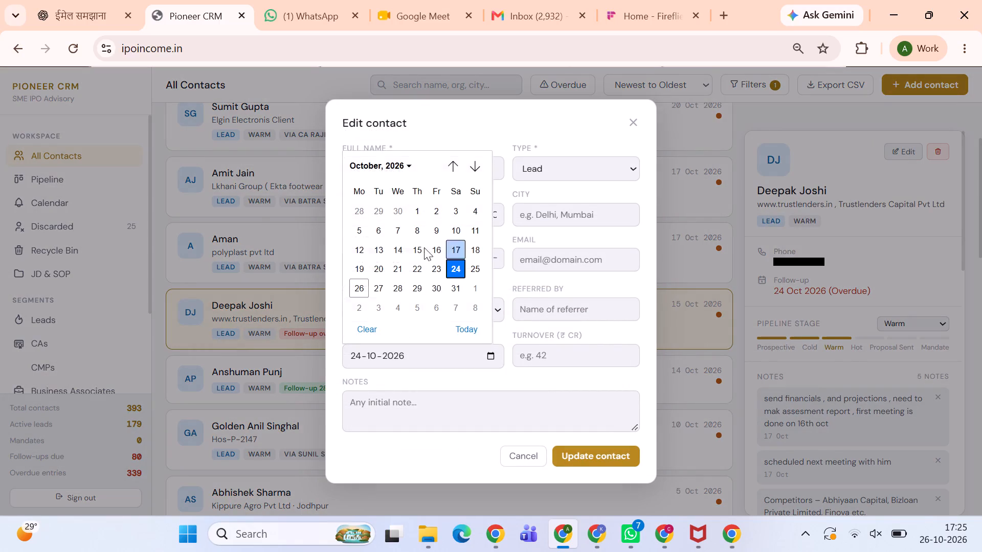
click(395, 286)
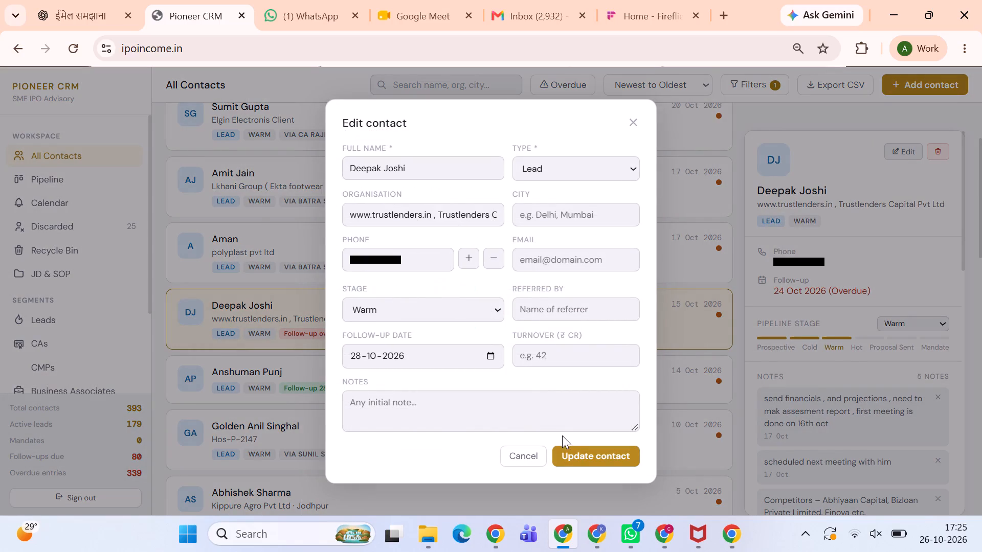
click(567, 447)
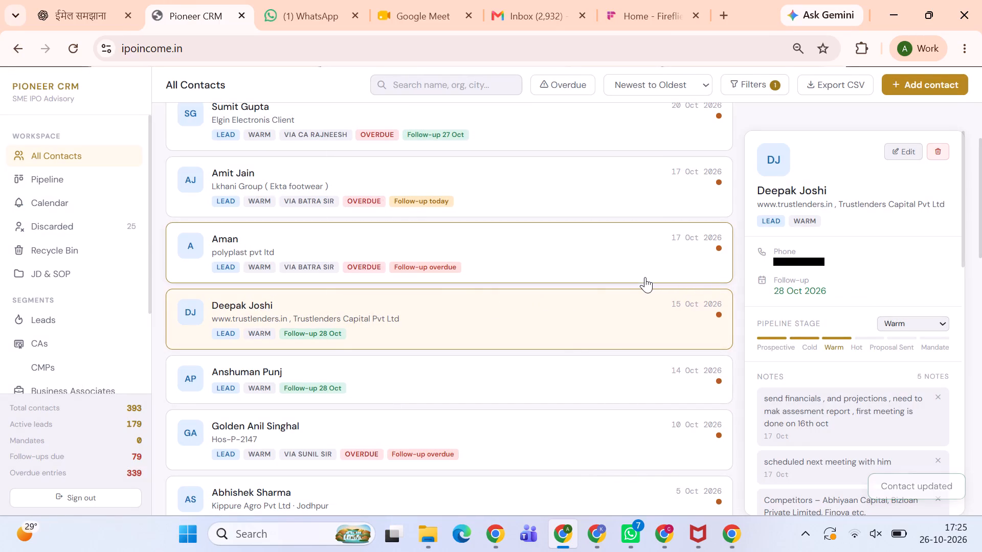
Examine the contact details of the polyplast pvt ltd, Lkhani Group and Elgin Electronis Client leads.
click(623, 245)
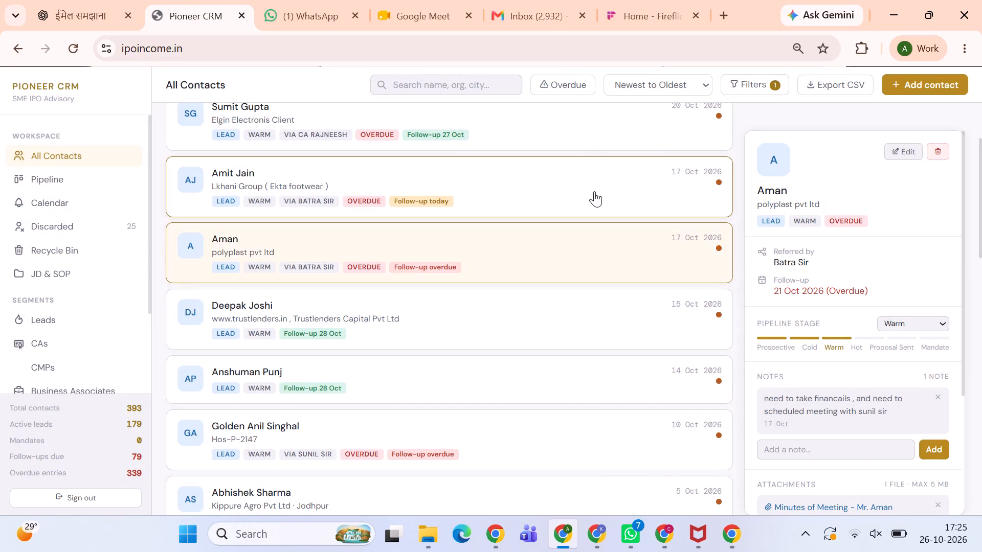
click(594, 191)
scroll(594, 191, up, 1)
click(533, 195)
scroll(533, 195, up, 1)
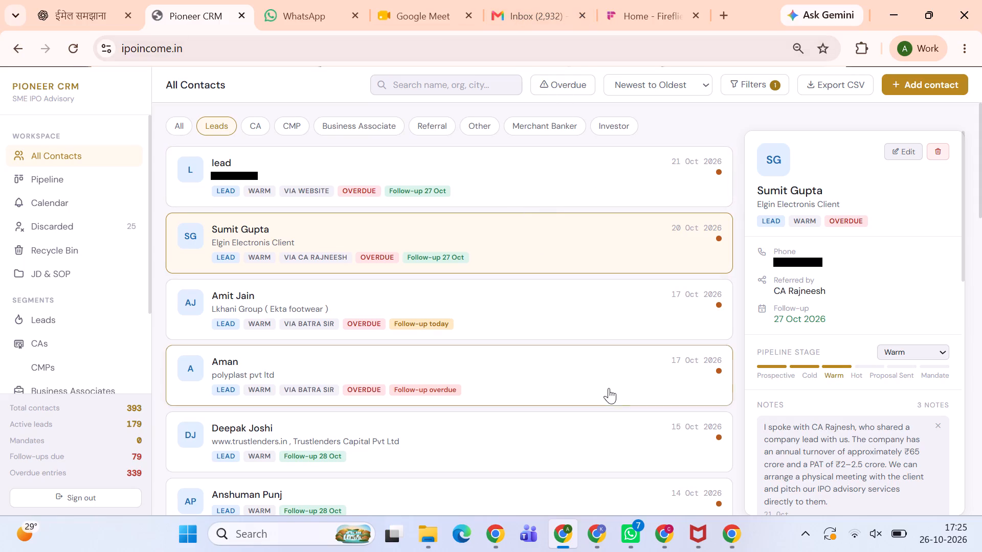
Switch to Google Calendar, move the "Arrange call" event on October 27, 2026 to 11:00am–12:00pm, and save it.
click(675, 538)
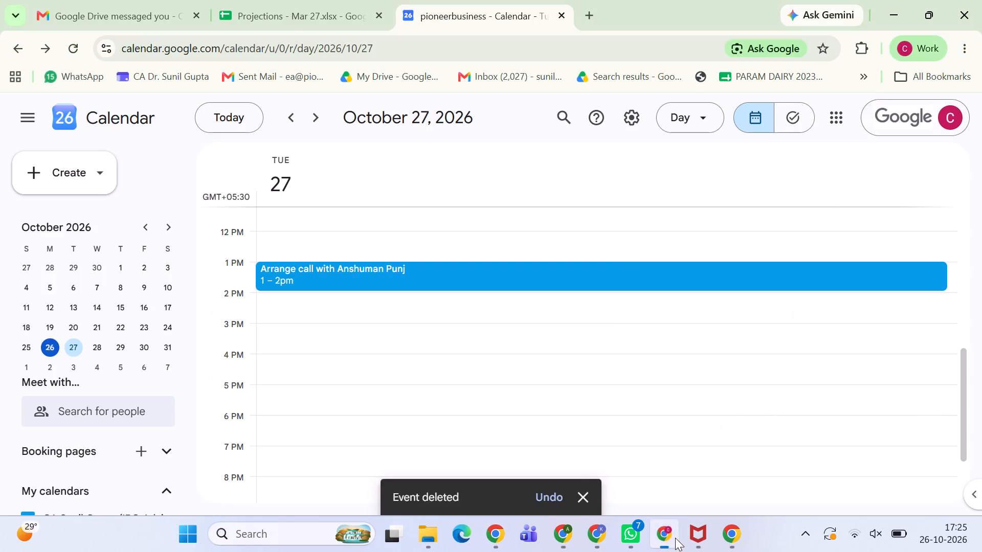
double_click(561, 269)
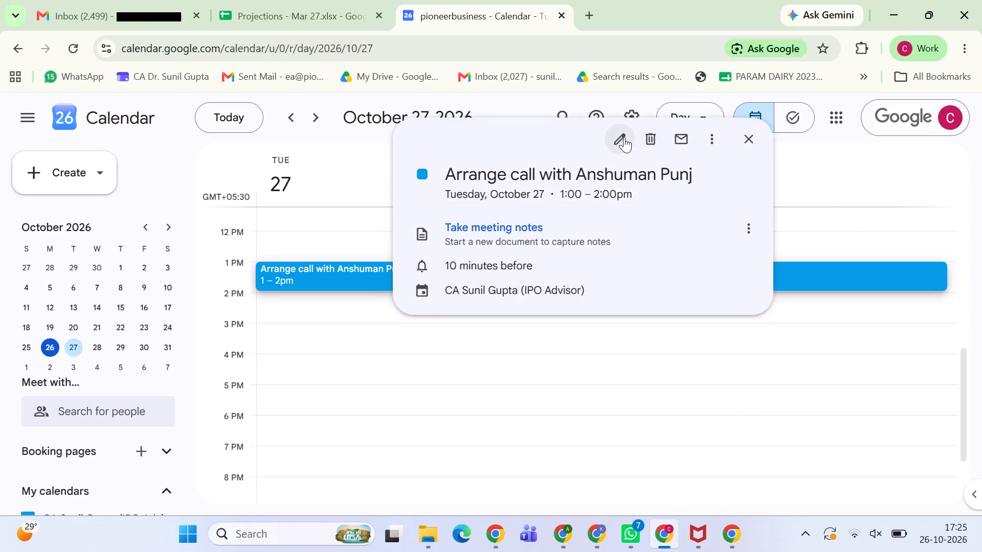
click(624, 137)
click(185, 170)
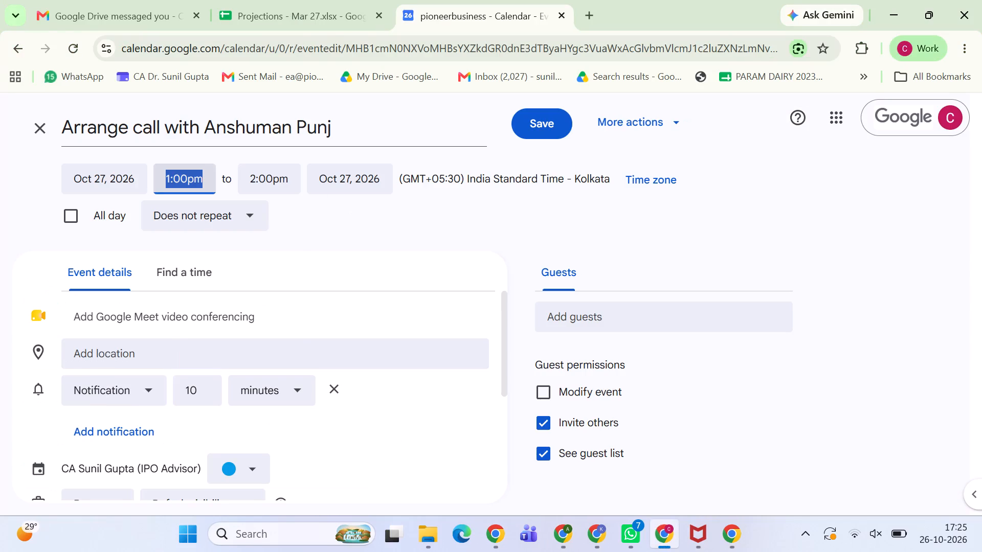
scroll(204, 292, up, 2)
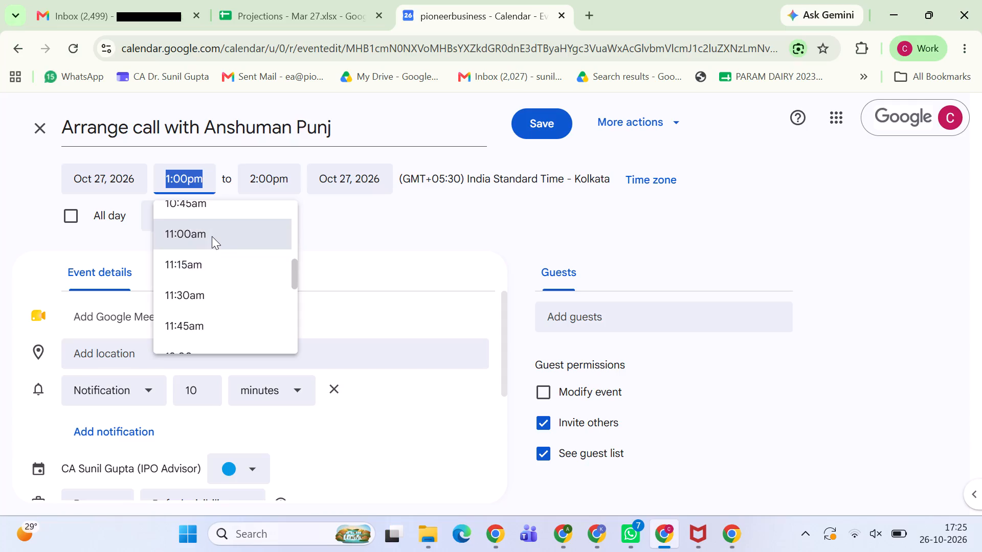
click(212, 236)
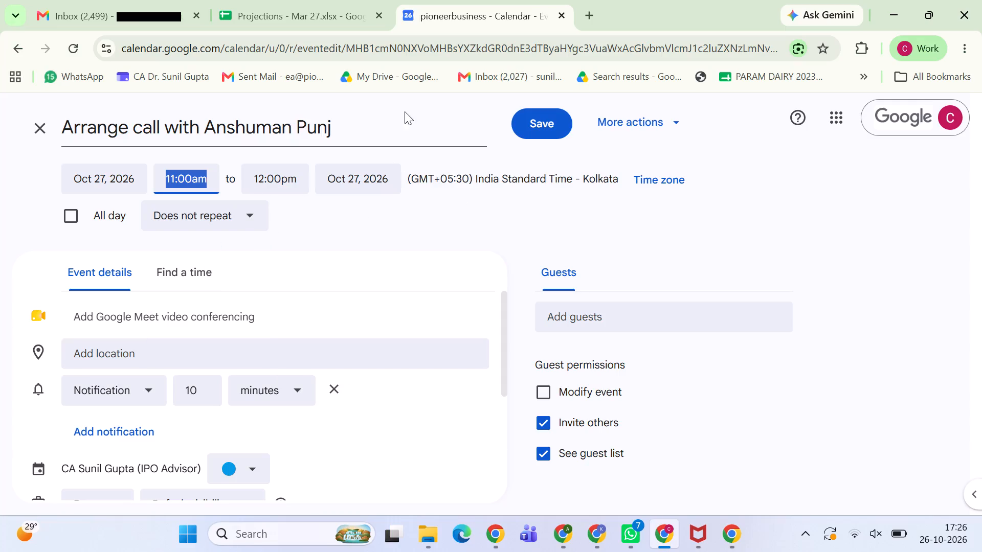
click(400, 128)
click(549, 111)
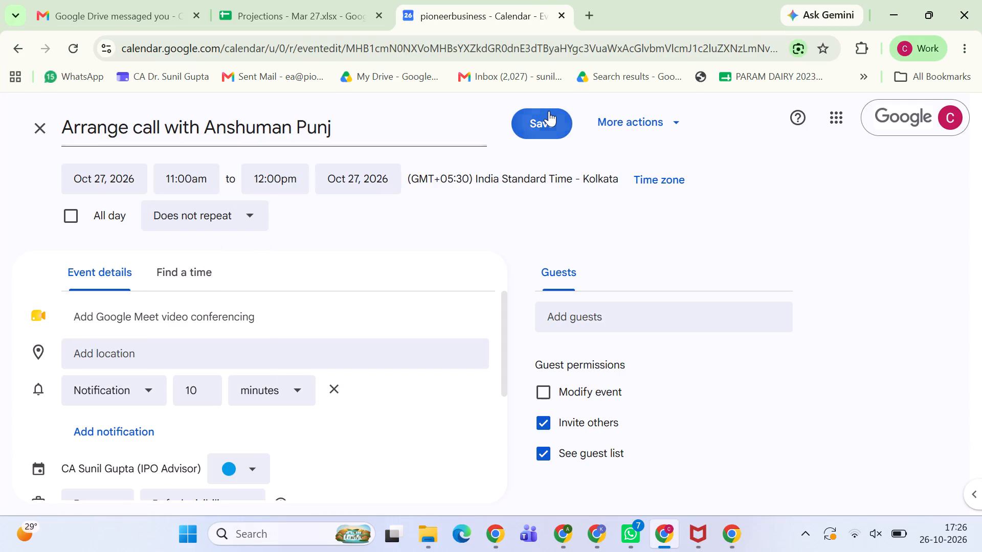
scroll(570, 350, up, 1)
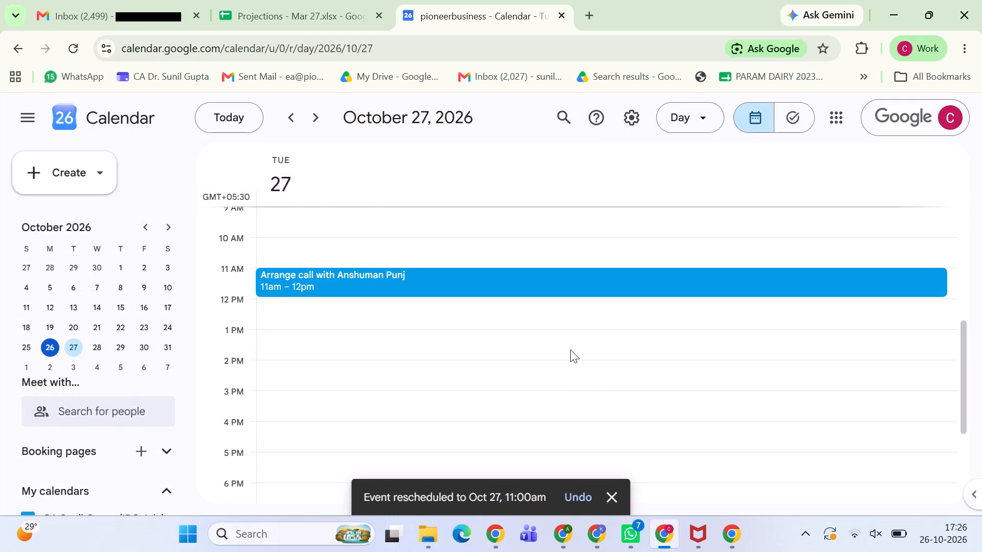
scroll(570, 350, up, 1)
Switch back to the leads list in Pioneer CRM.
click(568, 536)
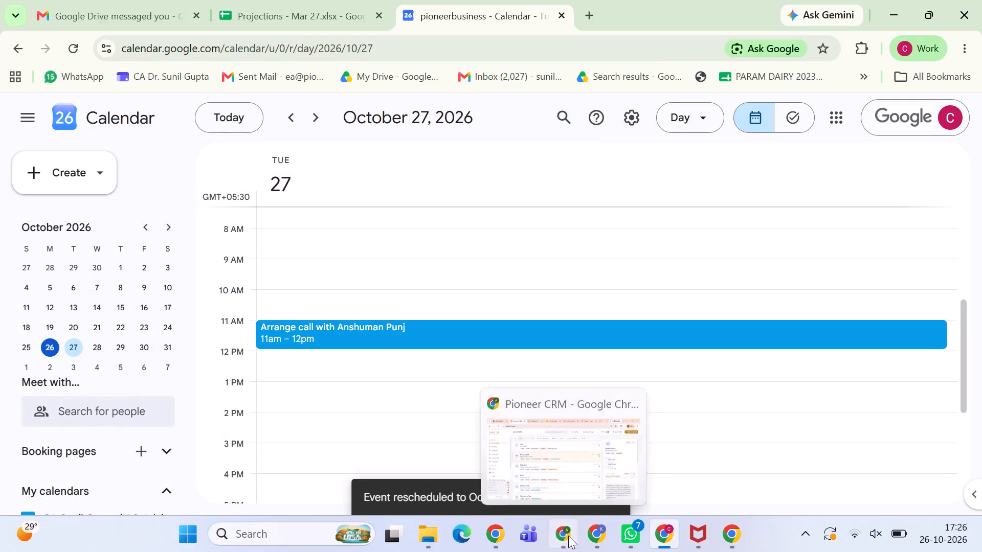
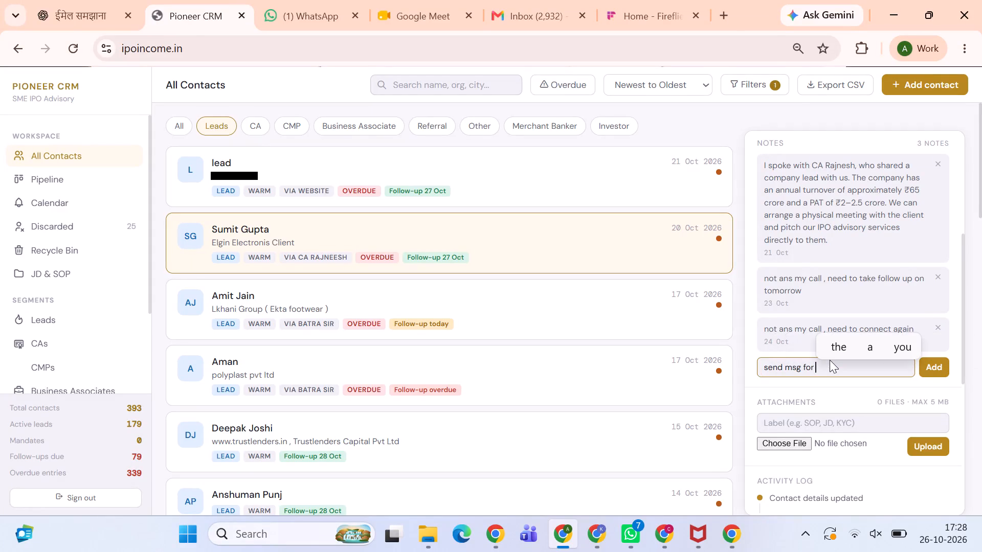
Shorten the draft note on the Elgin Electronis Client lead to "send msg" and add it to the lead's notes.
key(BackSpace)
key(BackSpace)
key(BackSpace)
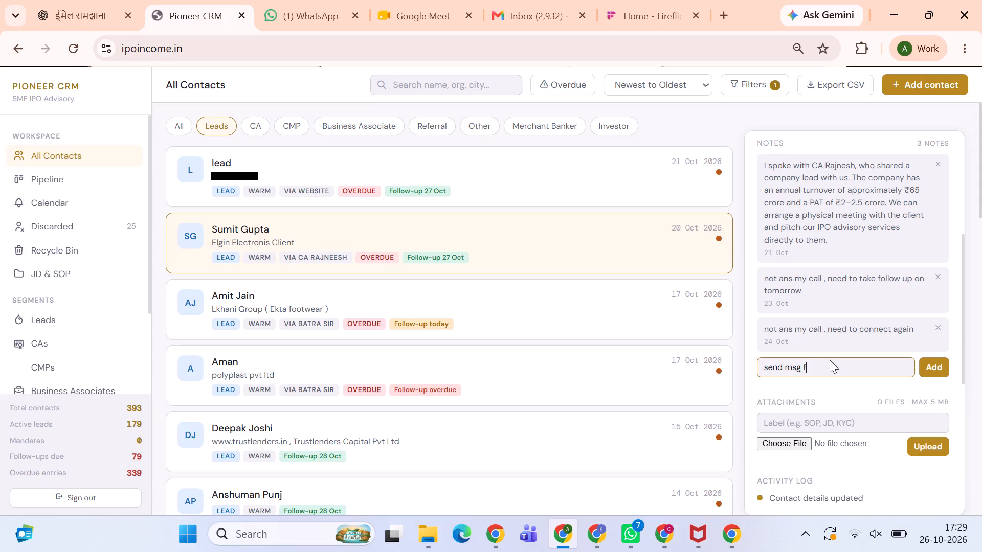
key(BackSpace)
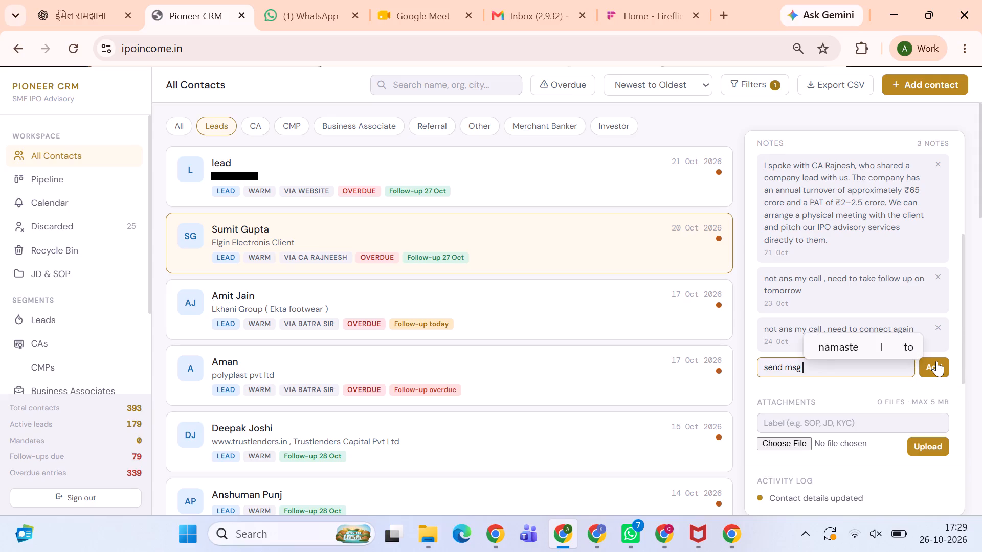
click(936, 361)
scroll(850, 260, up, 3)
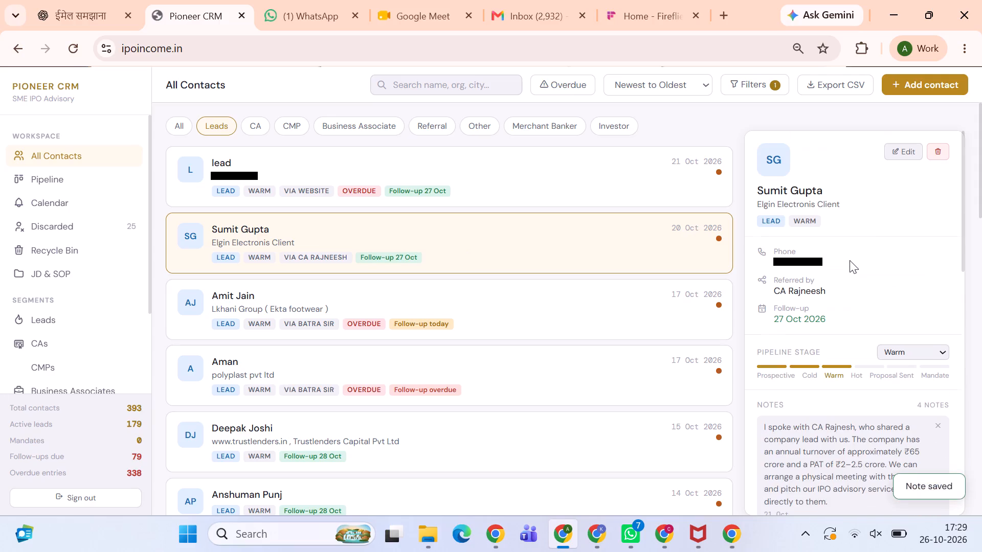
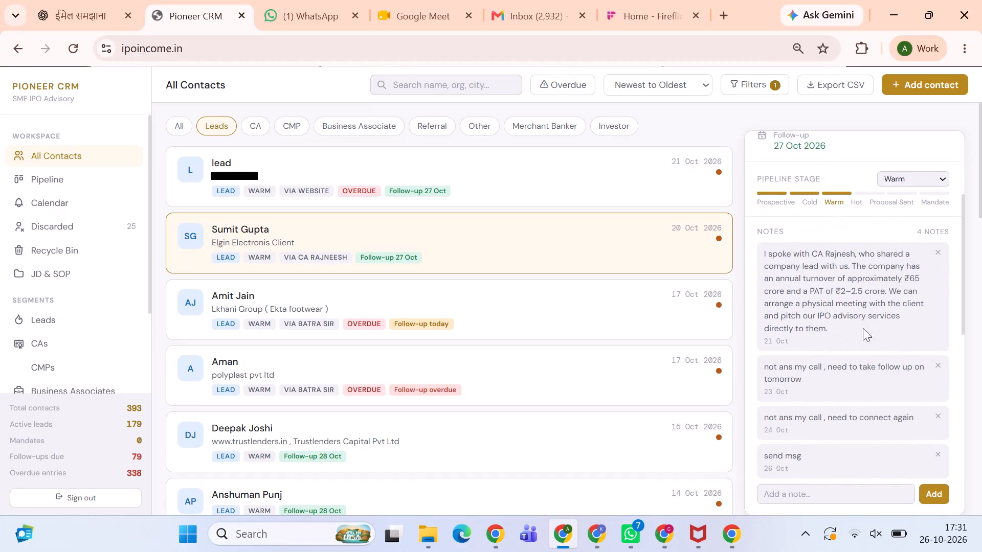
Open the details of the website-referred lead dated 21 Oct 2026 to review its follow-up and notes.
click(646, 185)
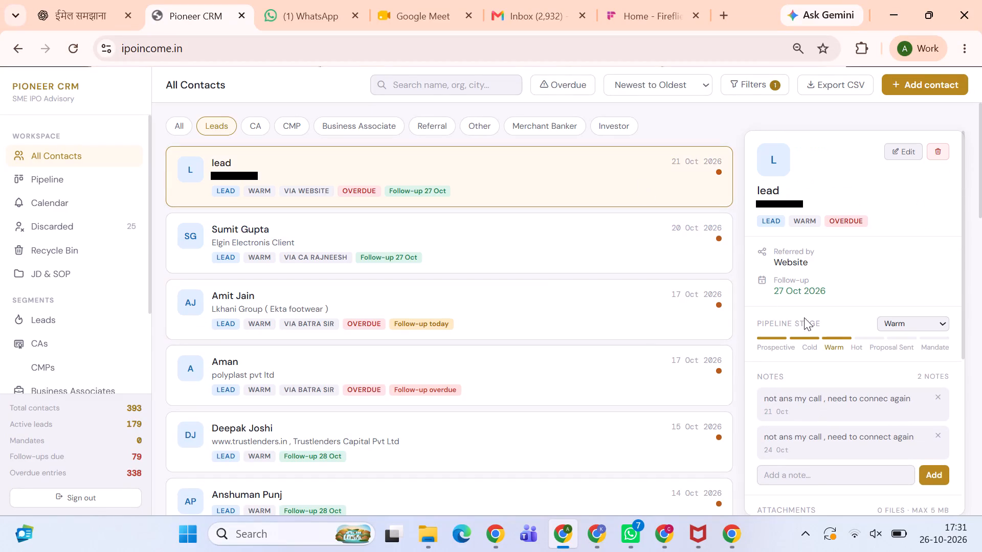
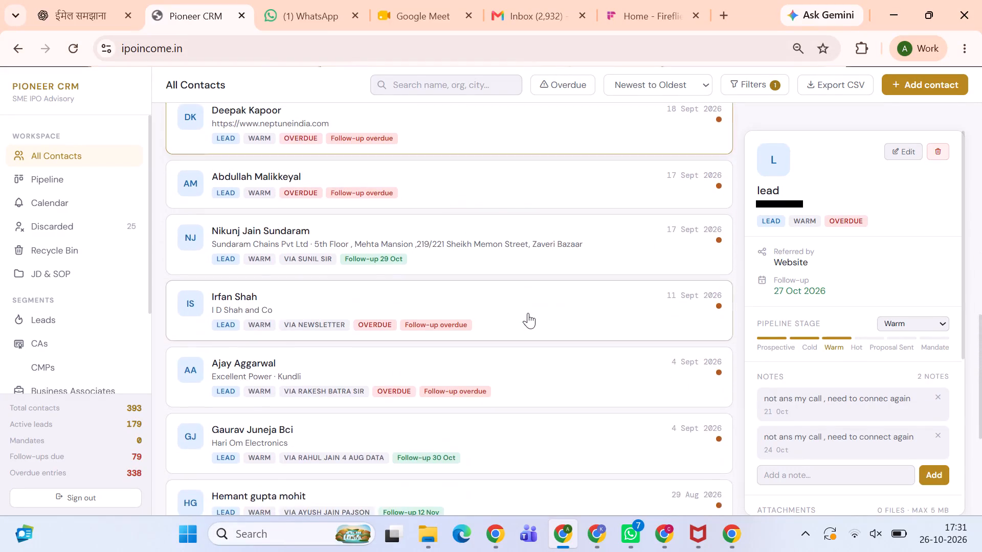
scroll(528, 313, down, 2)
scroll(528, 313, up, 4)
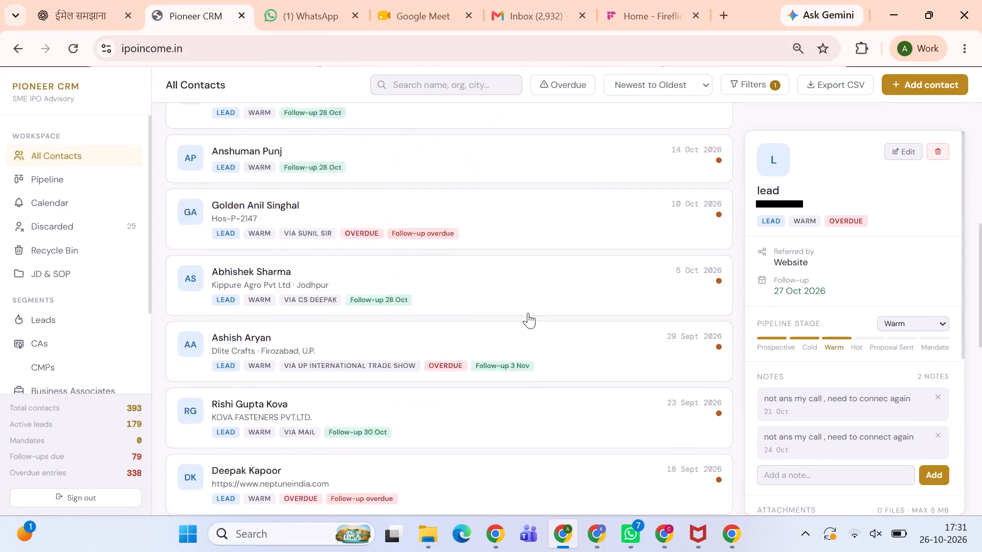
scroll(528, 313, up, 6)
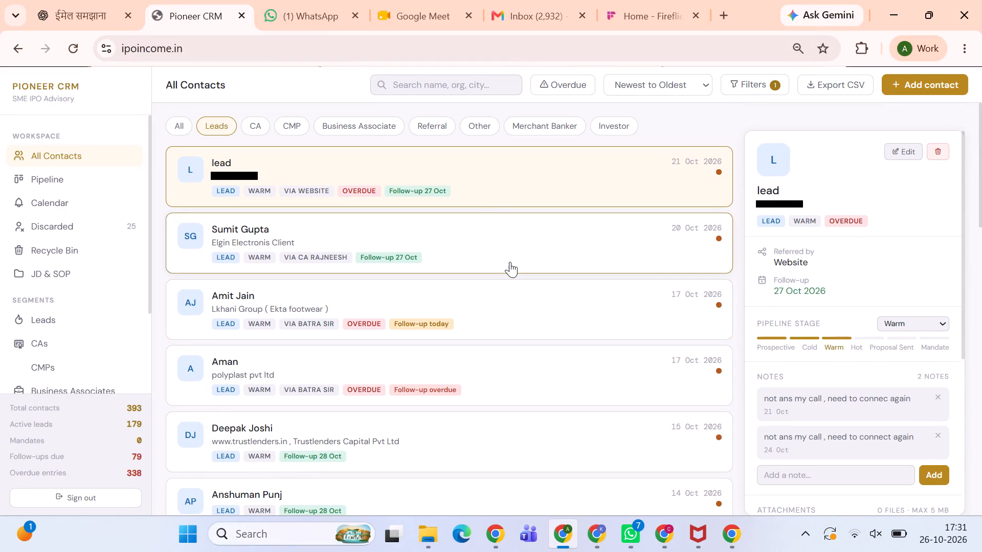
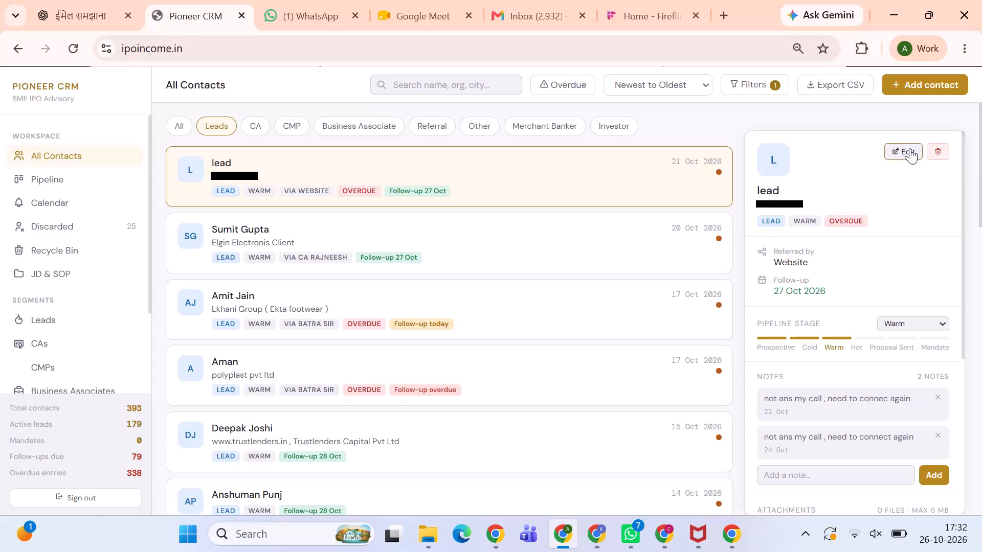
Edit the website-referred contact named "lead", replacing the placeholder in the full name field with the person's actual name.
click(910, 148)
click(470, 165)
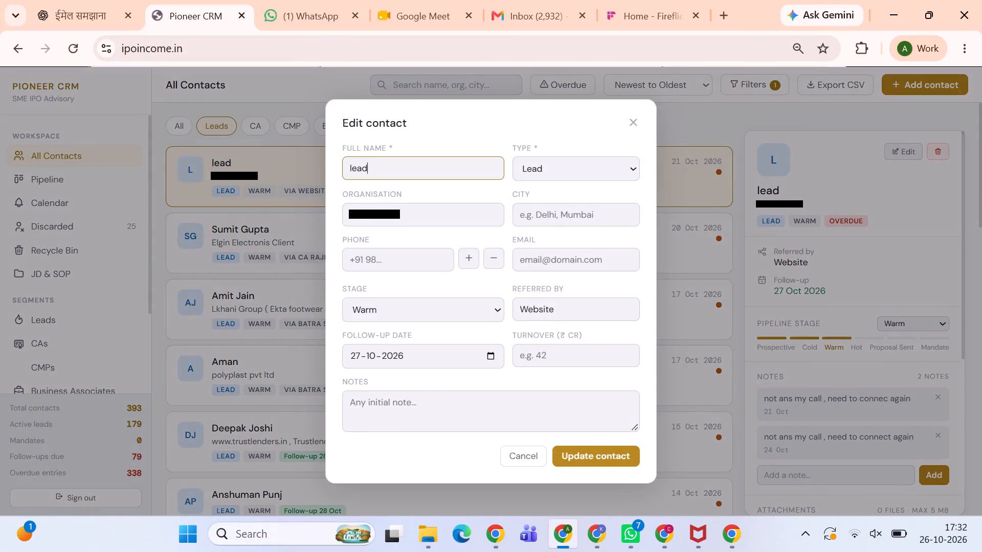
key(BackSpace)
key(BackSpace)
key(BackSpace)
key(BackSpace)
key(BackSpace)
key(BackSpace)
key(BackSpace)
key(BackSpace)
key(BackSpace)
key(BackSpace)
key(BackSpace)
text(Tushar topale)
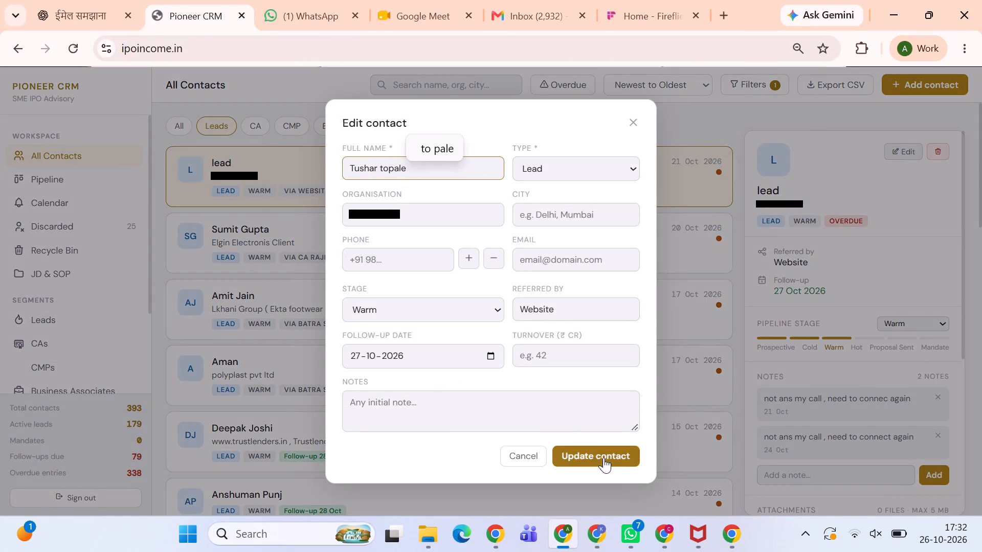
Save the edited full name on the website-referred lead's contact record.
click(604, 457)
Add the note "not ans my call , send msg" to the website-referred lead dated 21 Oct 2026.
scroll(835, 366, down, 1)
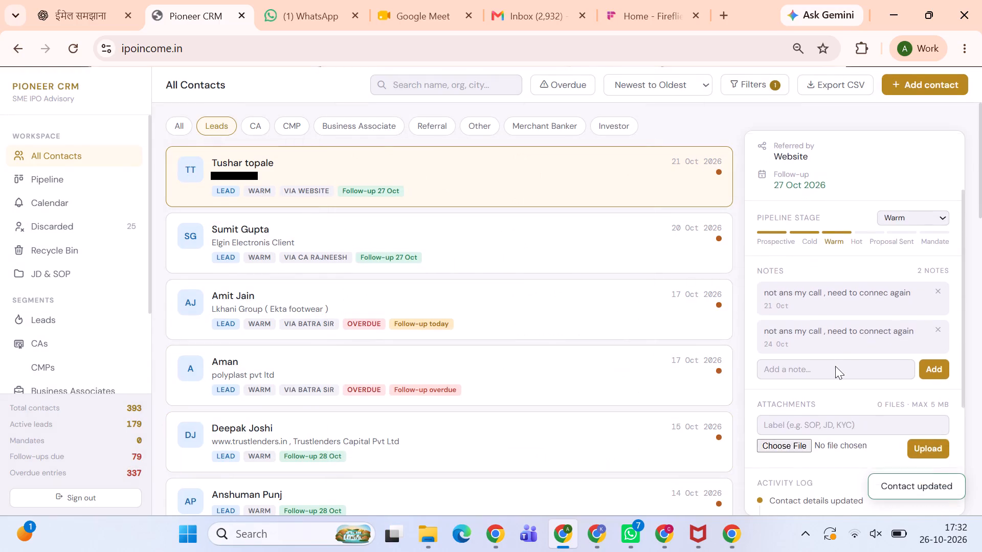
click(842, 373)
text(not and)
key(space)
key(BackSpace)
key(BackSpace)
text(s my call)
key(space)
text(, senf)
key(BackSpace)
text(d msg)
click(844, 389)
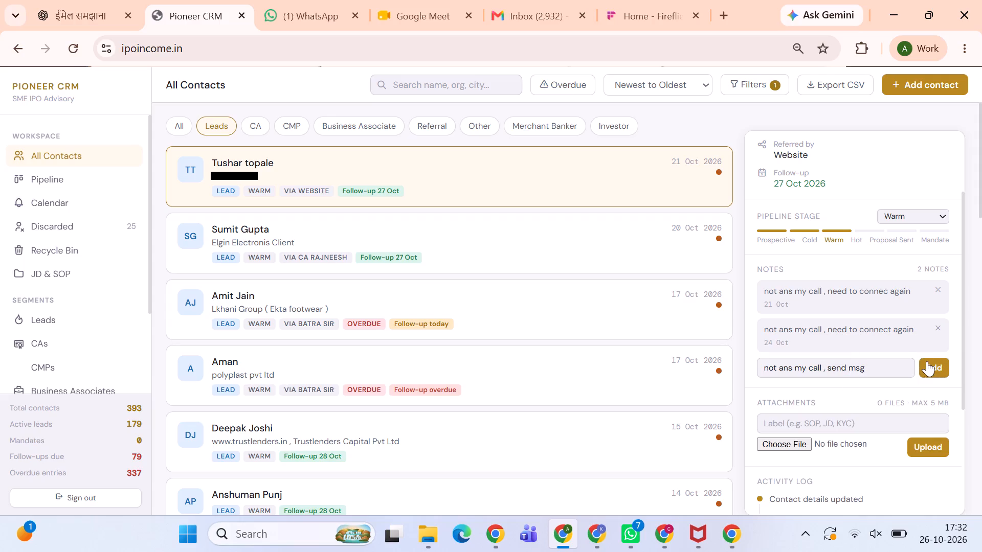
click(927, 361)
Select the organisation text beneath the lead's name in the website-referred lead's contact details.
scroll(859, 369, up, 2)
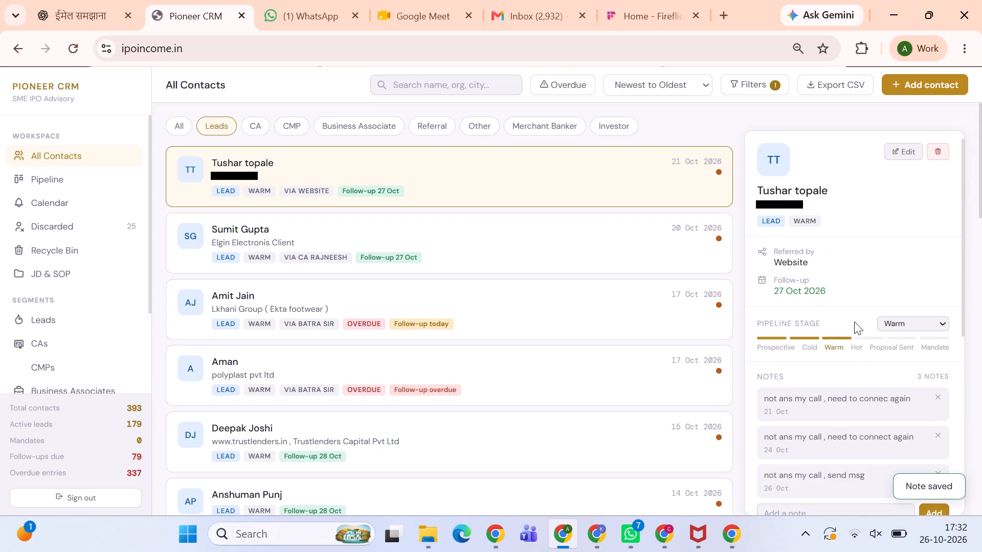
drag(802, 200, 739, 203)
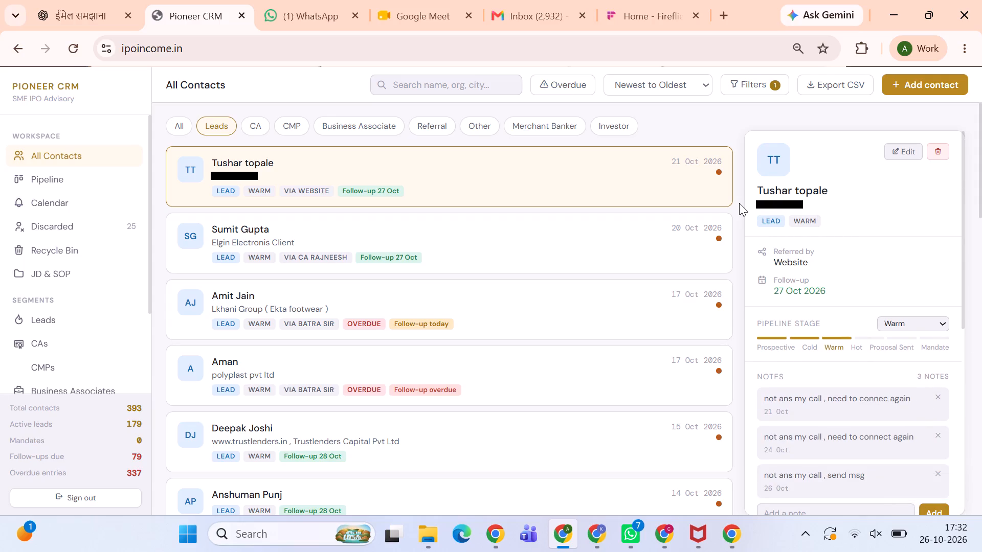
drag(808, 199, 766, 205)
drag(760, 201, 816, 199)
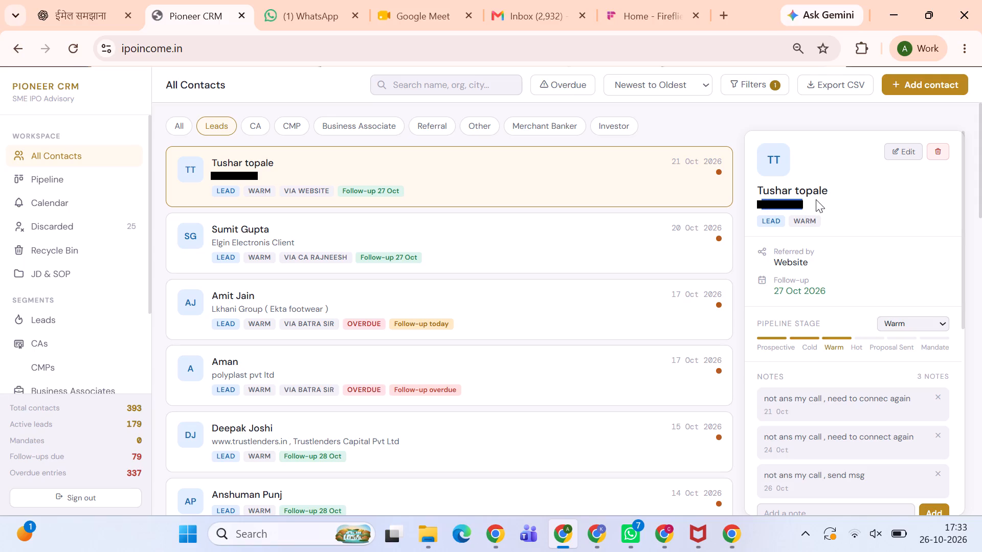
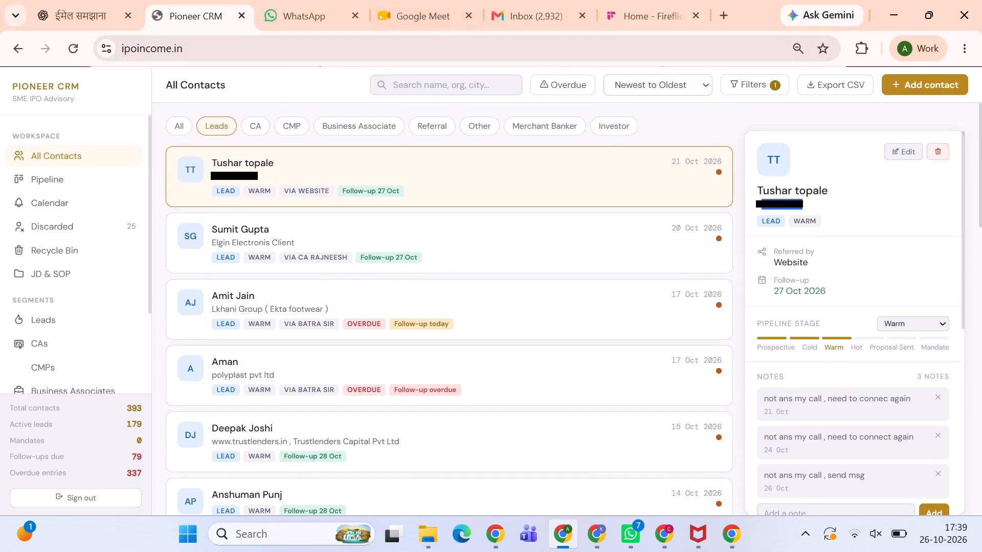
Change the leads list's stage filter to Cold and apply it.
click(737, 79)
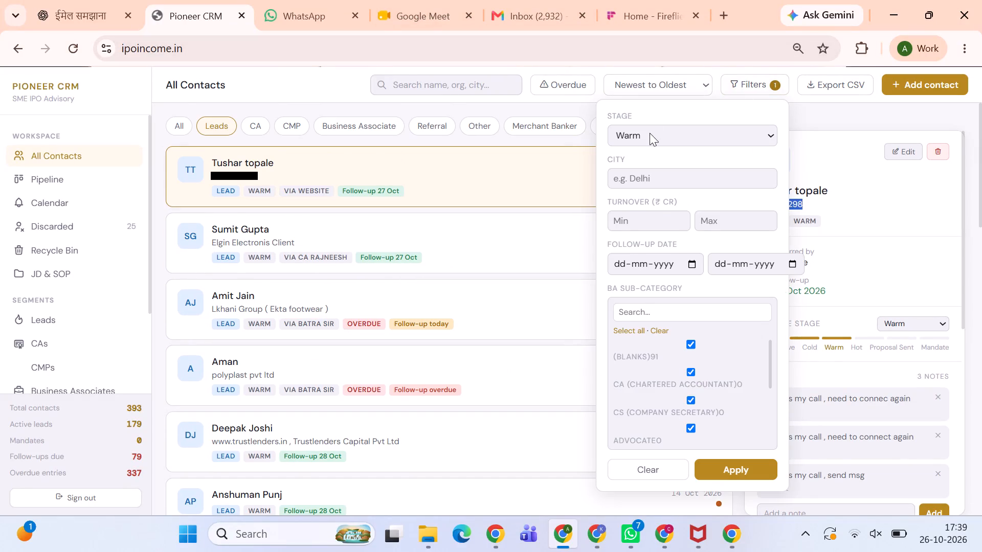
click(650, 133)
click(647, 191)
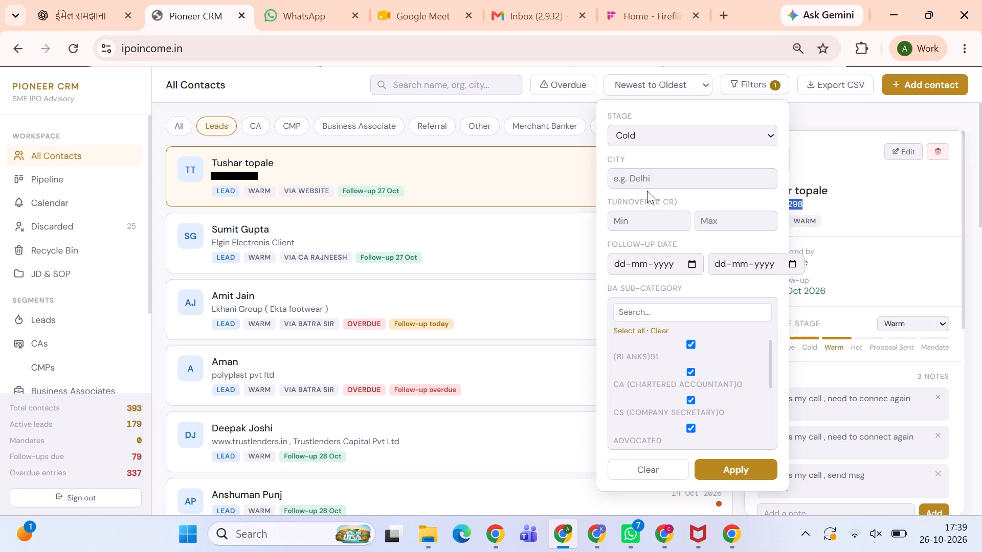
click(735, 468)
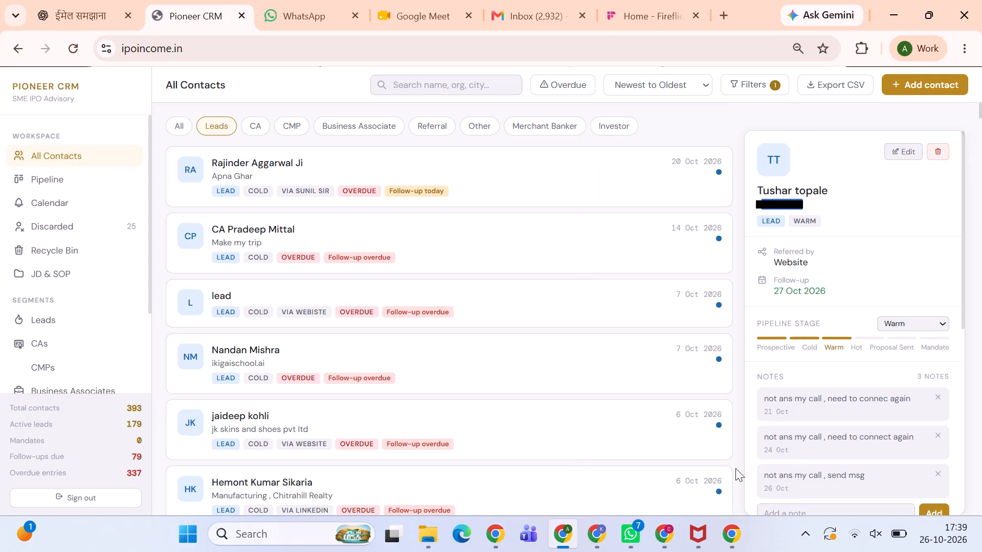
Look through the Cold leads from newest to oldest, examining their referral sources and follow-up status.
scroll(601, 300, down, 17)
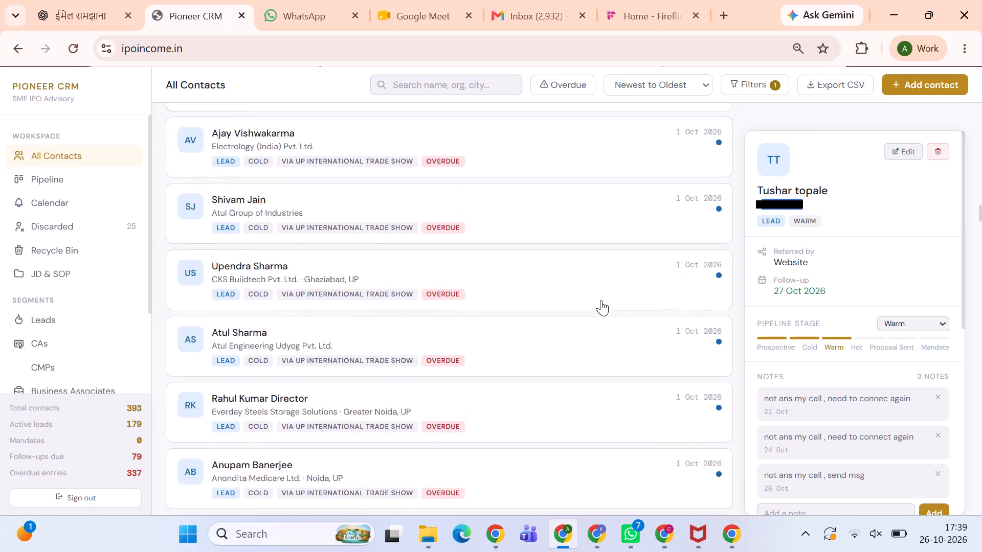
scroll(601, 300, down, 14)
scroll(601, 300, down, 7)
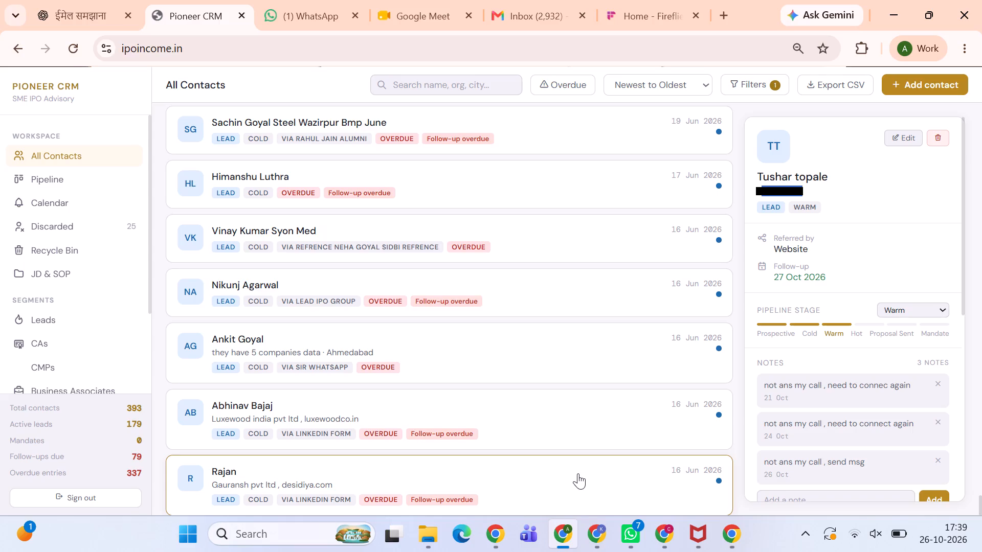
scroll(653, 444, up, 7)
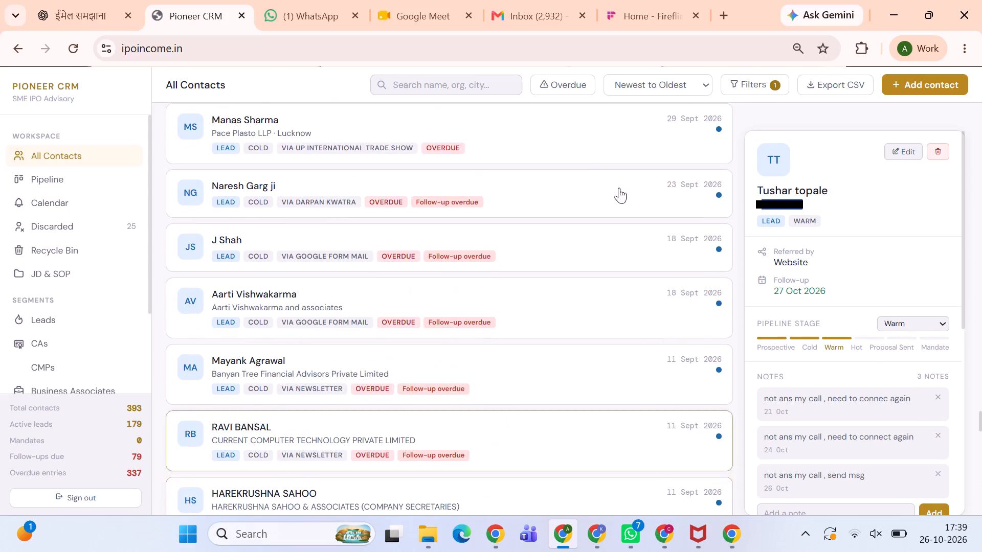
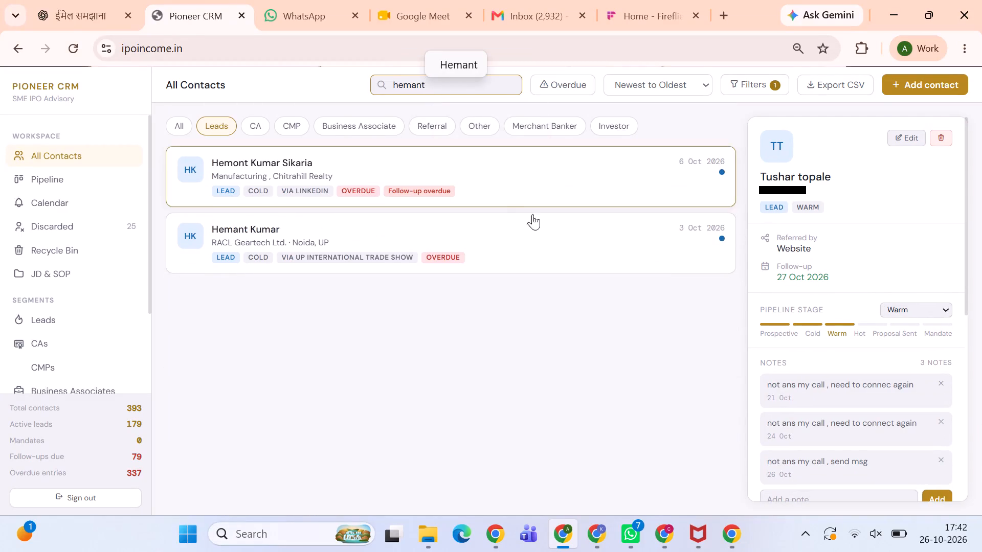
Widen the contact list filter by setting its stage to Any stage for the "hemant" lead search.
click(756, 84)
click(708, 132)
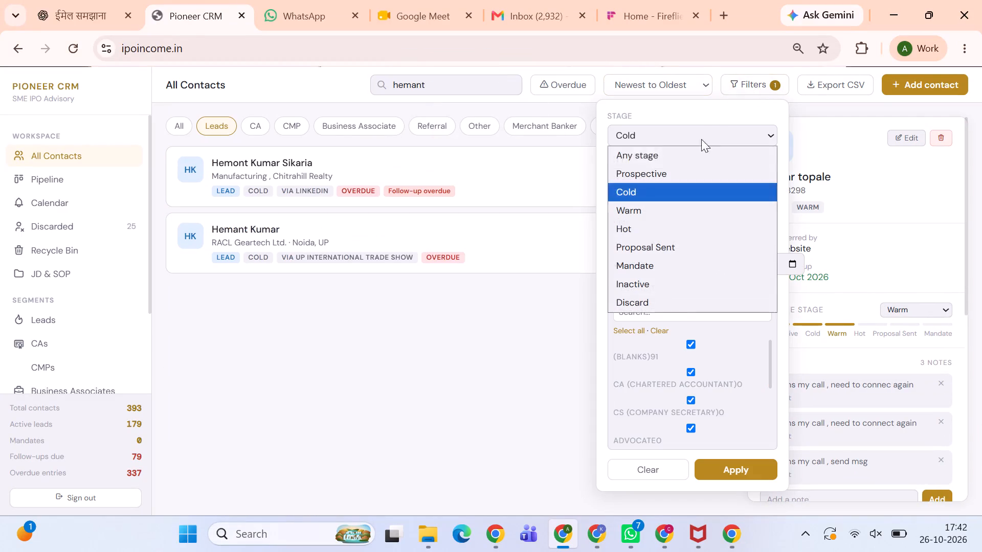
click(682, 162)
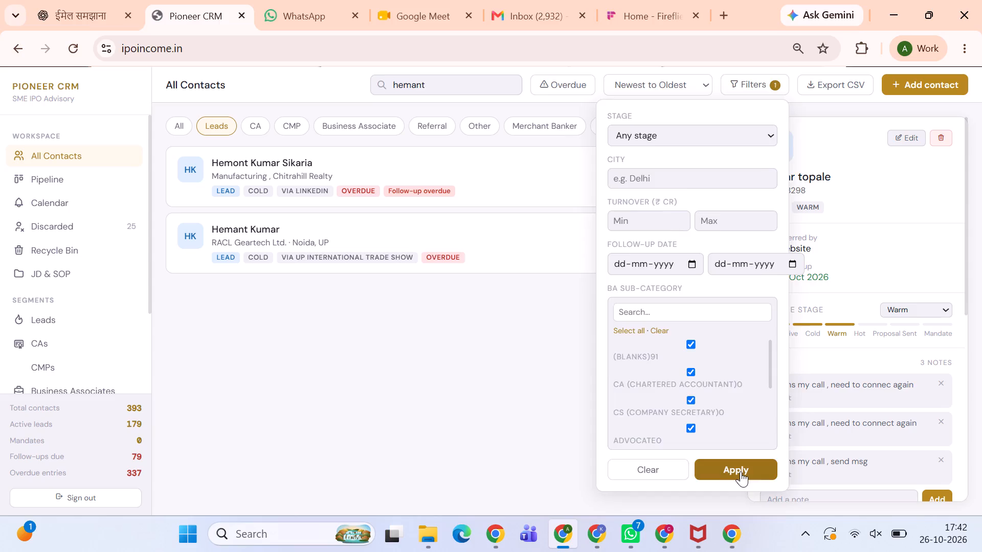
Apply the Any stage filter to the "hemant" lead search.
click(741, 471)
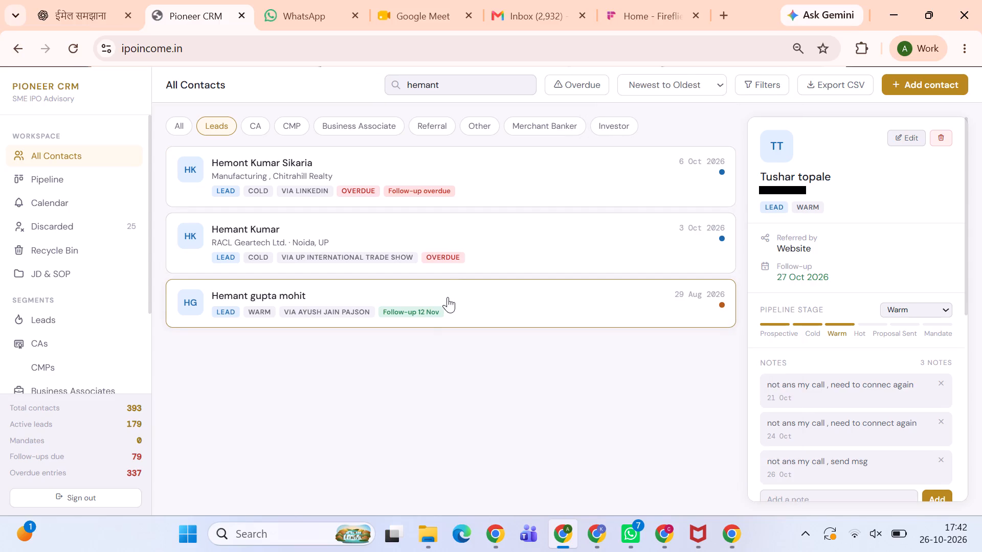
click(448, 297)
scroll(853, 350, down, 2)
scroll(801, 341, down, 2)
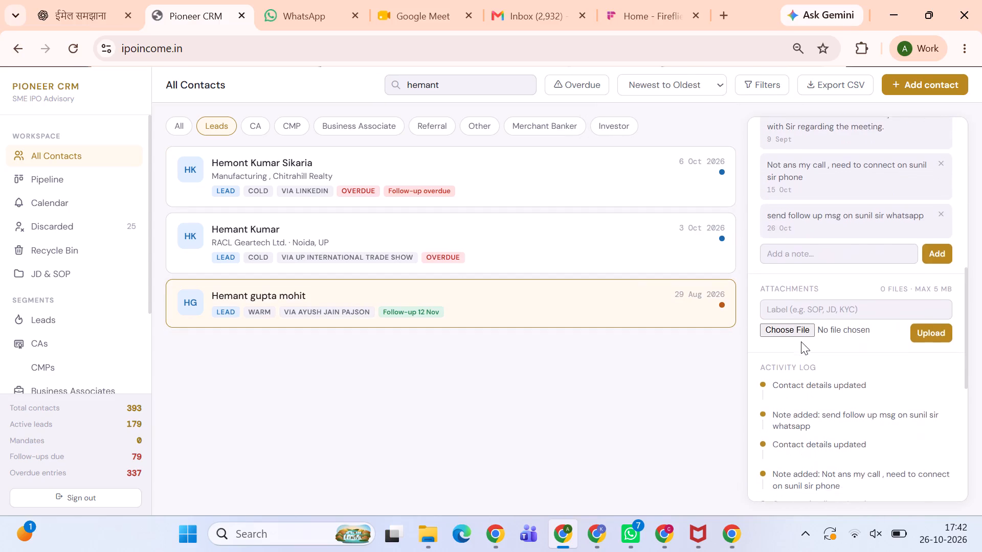
click(808, 249)
key(ctrl+v)
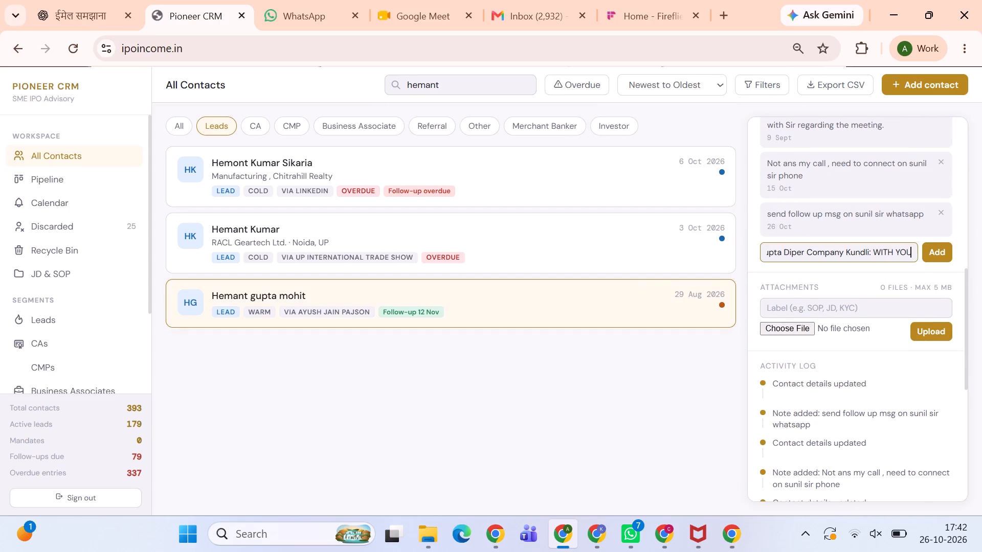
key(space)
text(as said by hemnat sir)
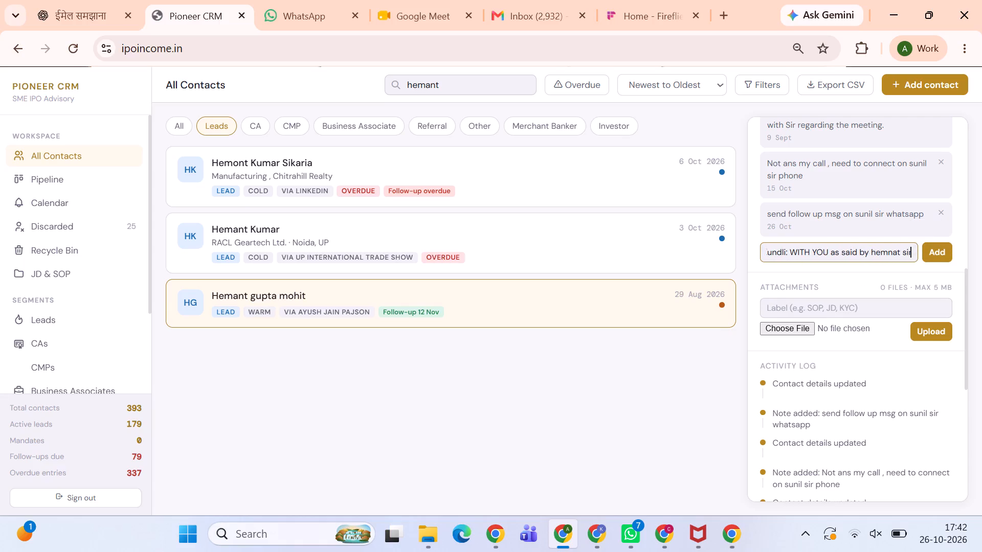
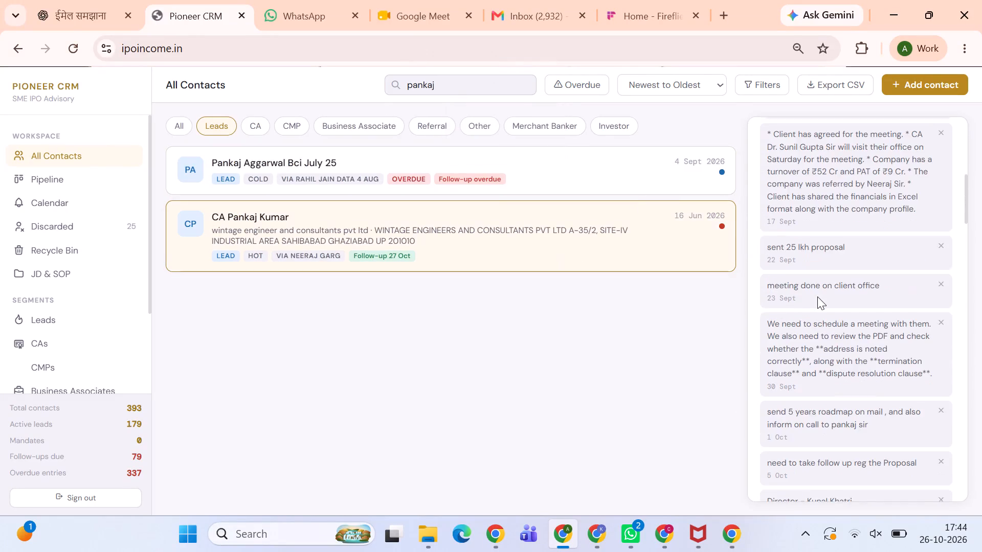
Start a new note reading "share agr" on the Hot lead for Wintage Engineers and Consultants Pvt Ltd.
scroll(817, 296, down, 5)
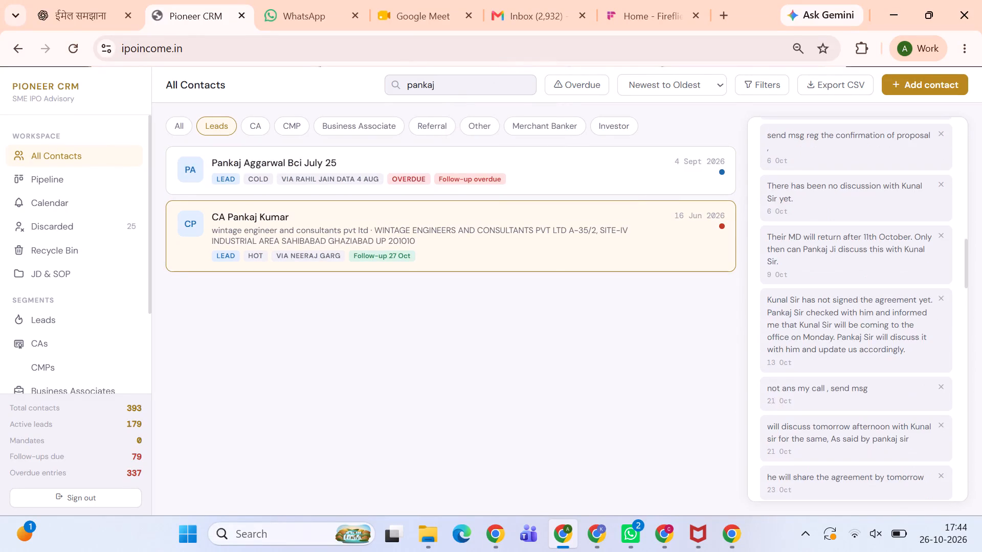
scroll(817, 296, down, 3)
scroll(817, 296, up, 1)
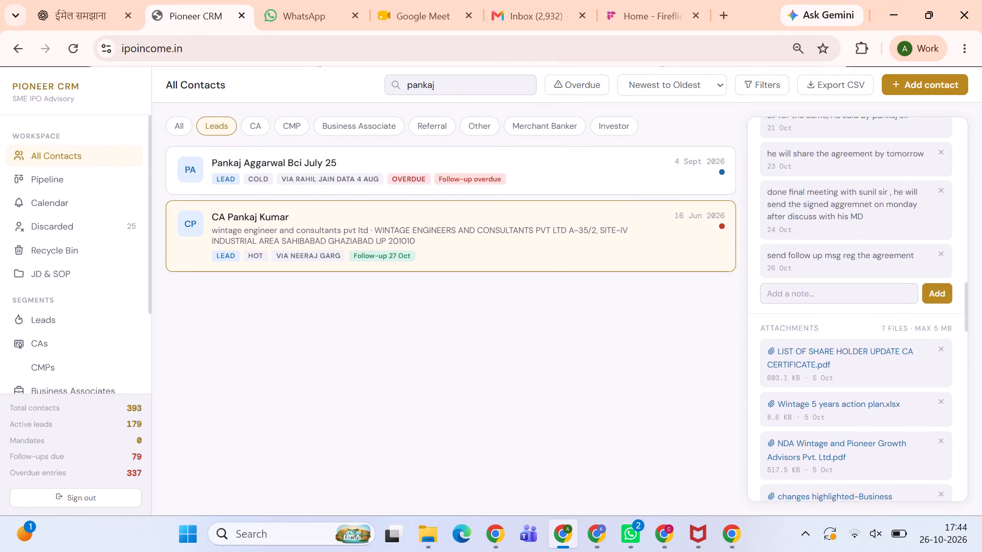
scroll(817, 296, up, 1)
click(796, 292)
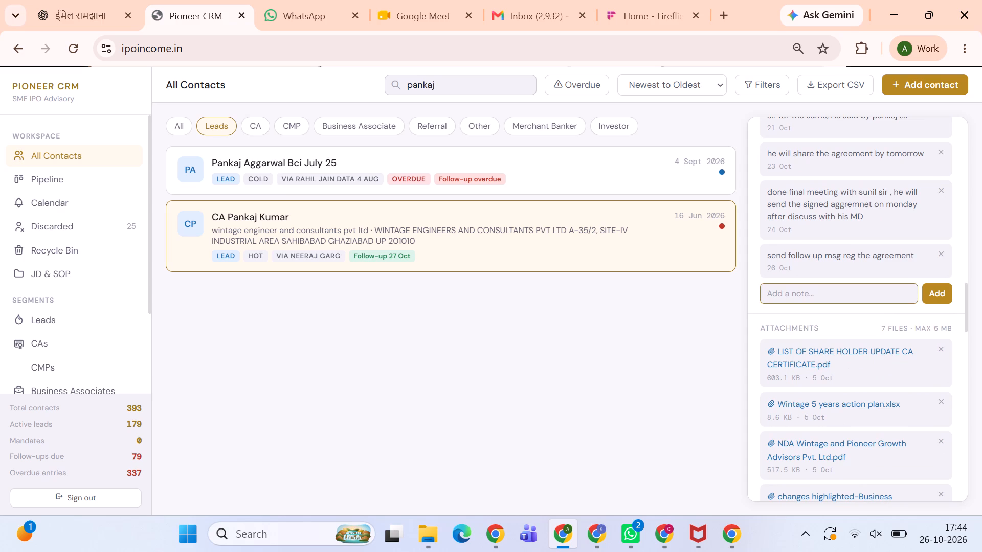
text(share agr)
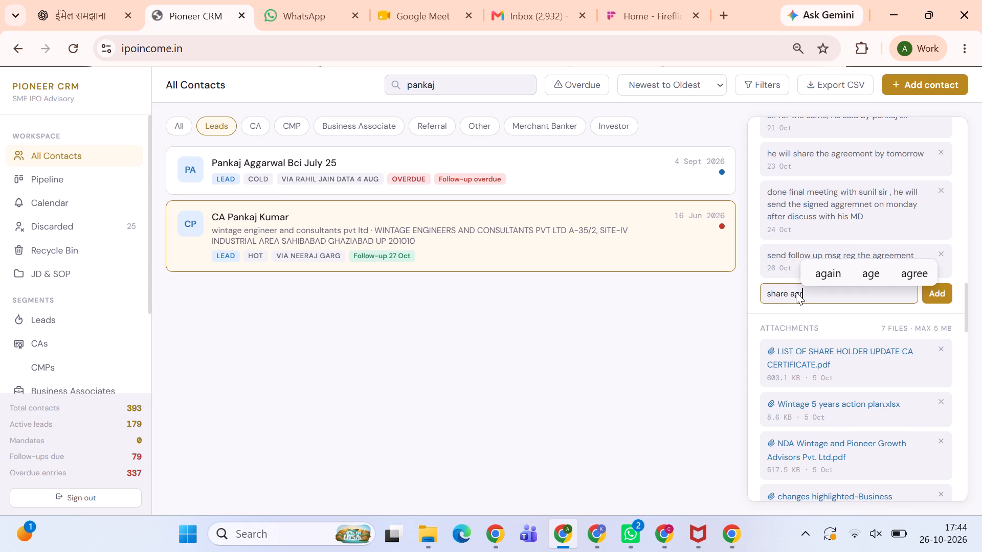
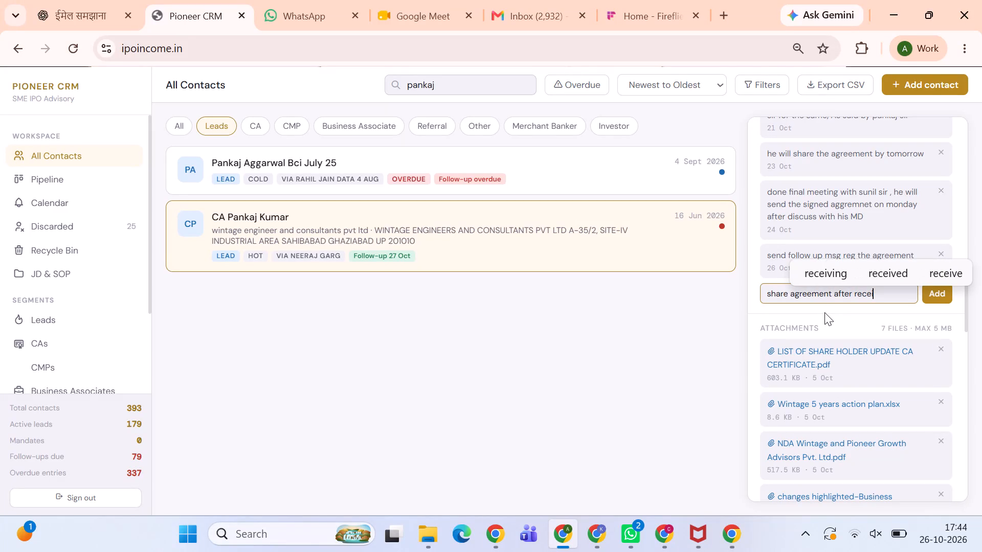
Complete the Wintage Engineer and Consultants lead's draft note as "share agreement after receiving from their finance head" and add it.
key(BackSpace)
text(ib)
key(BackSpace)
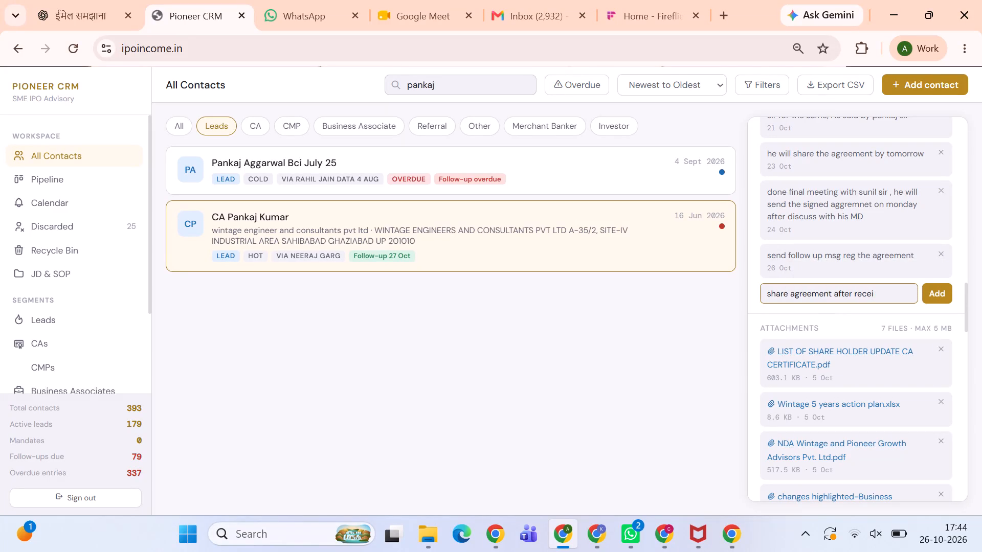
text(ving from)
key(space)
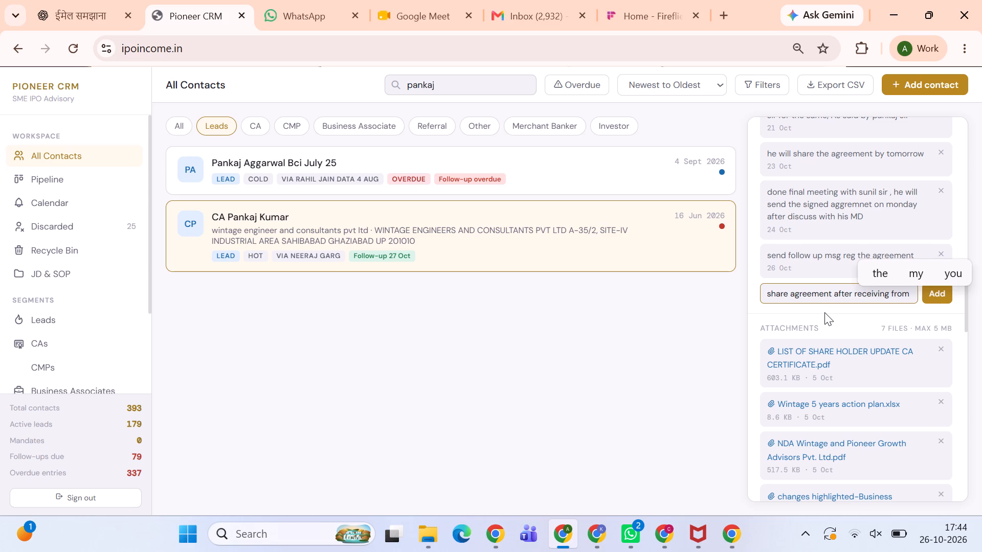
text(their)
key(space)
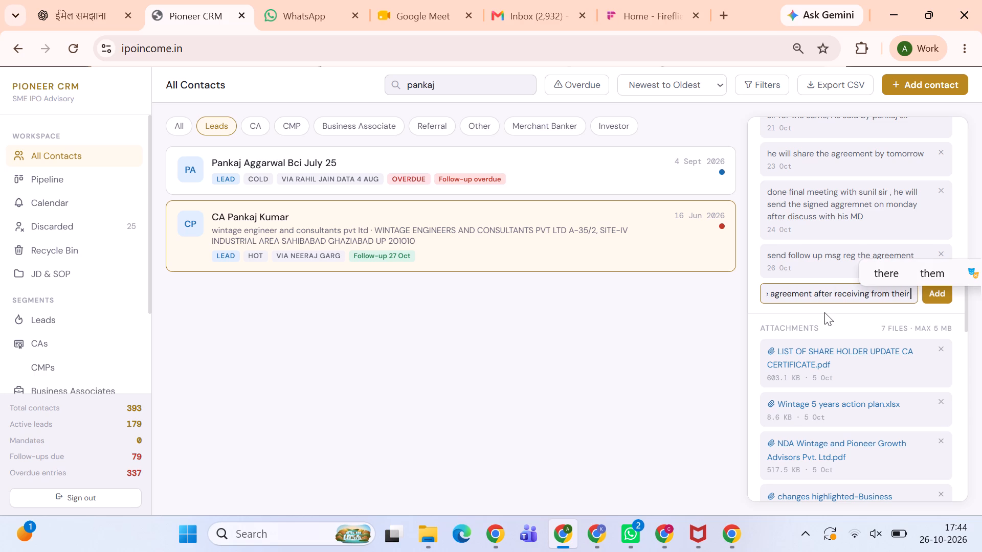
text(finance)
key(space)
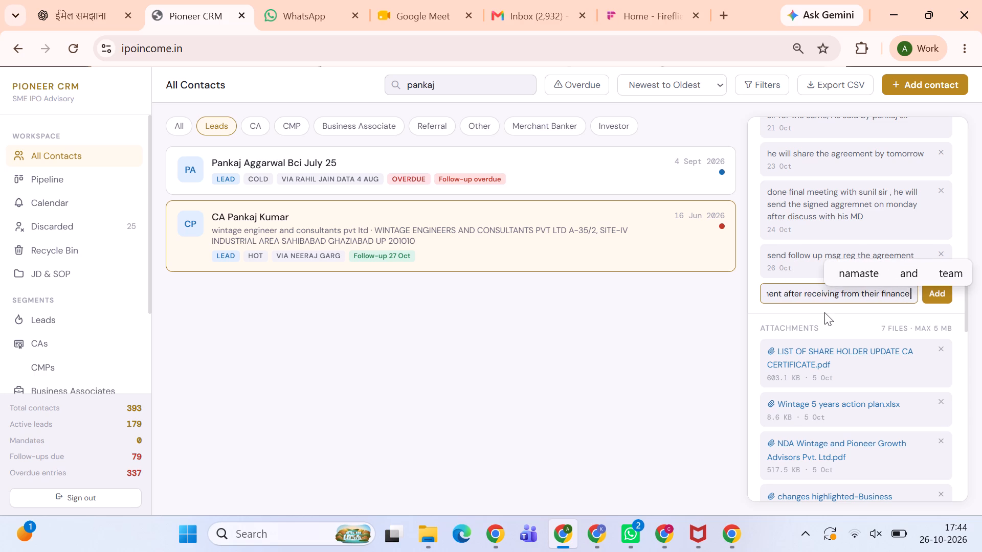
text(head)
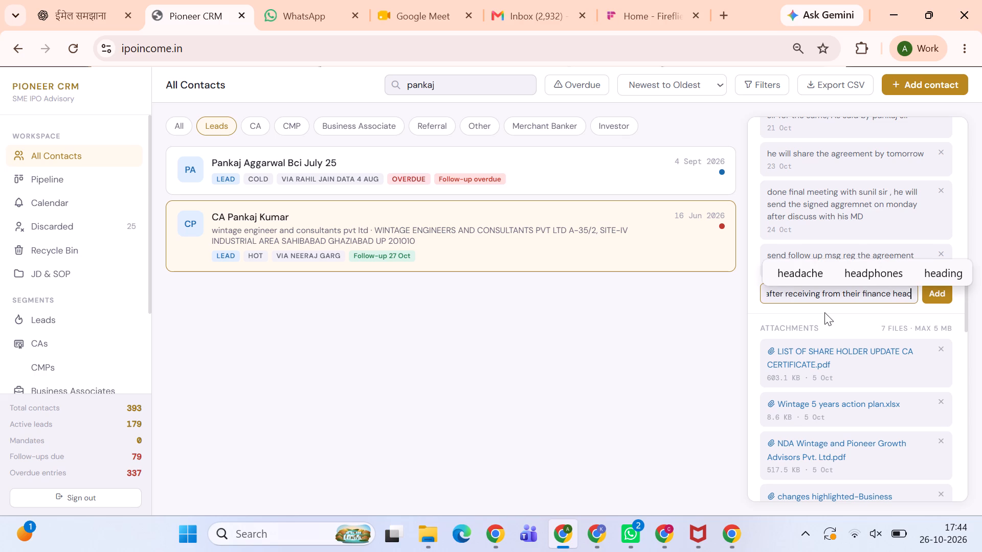
scroll(860, 289, up, 1)
drag(866, 316, 937, 287)
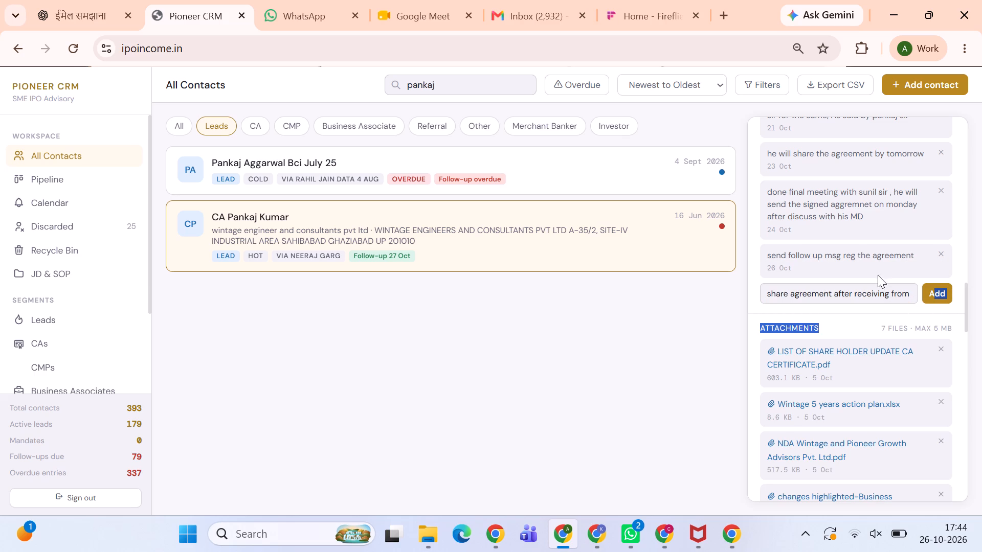
click(901, 270)
click(936, 290)
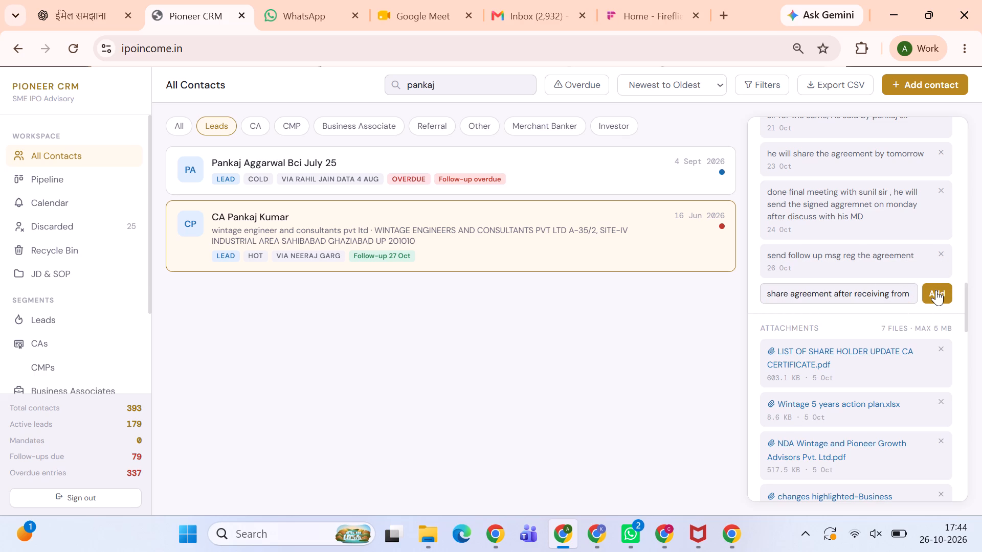
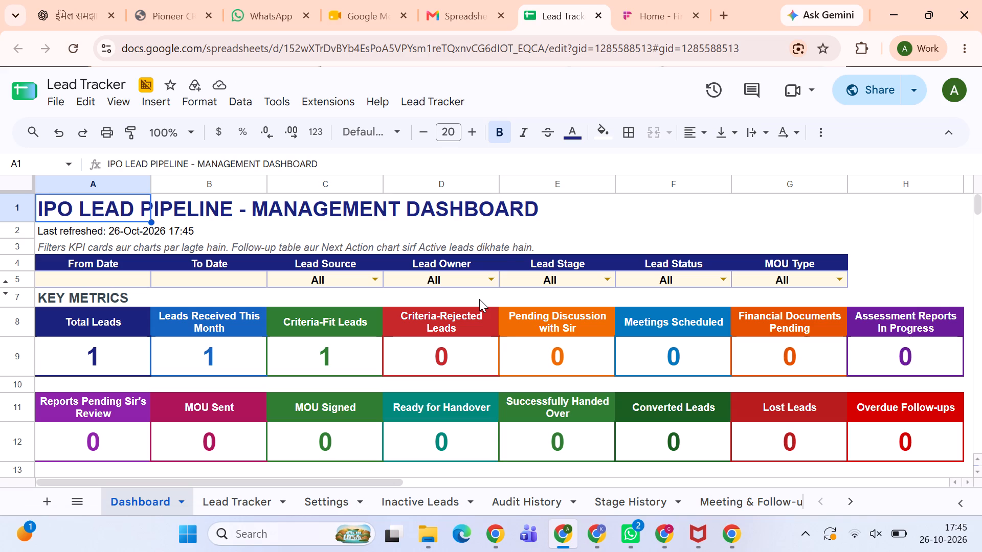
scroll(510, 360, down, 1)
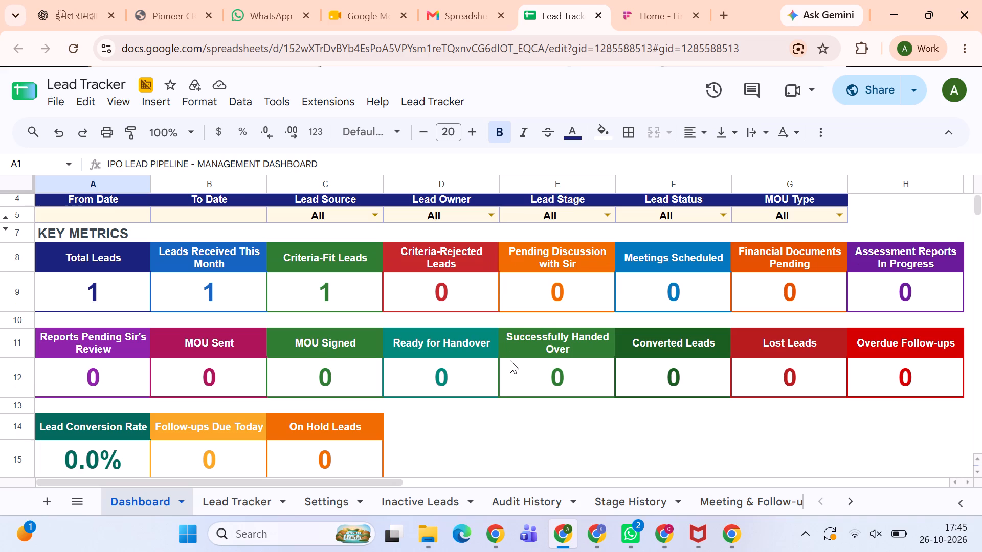
Examine the Lead Tracker spreadsheet's Dashboard metrics and due follow-ups, and the lead details columns on its Lead Tracker sheet.
scroll(395, 469, down, 1)
scroll(364, 420, down, 1)
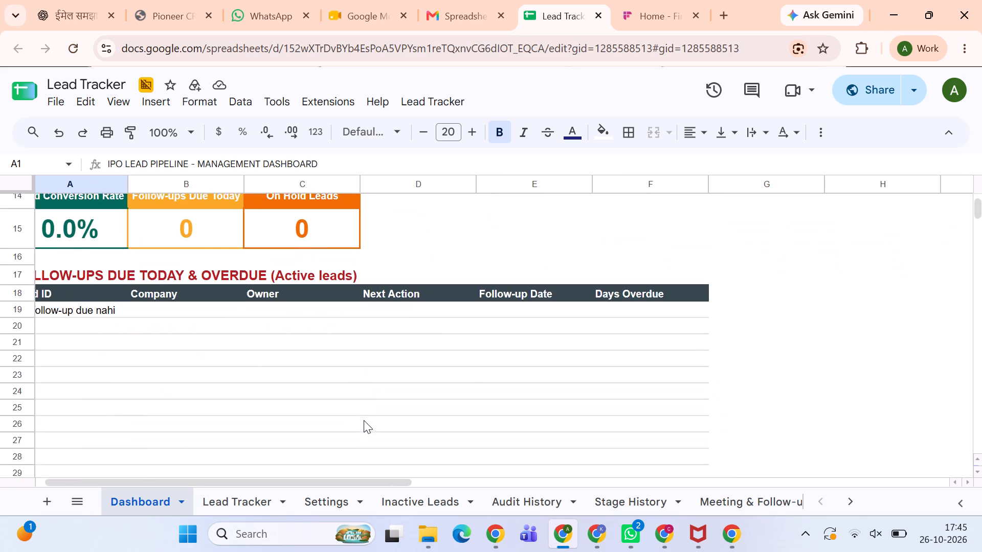
scroll(466, 368, up, 2)
scroll(466, 368, right, 5)
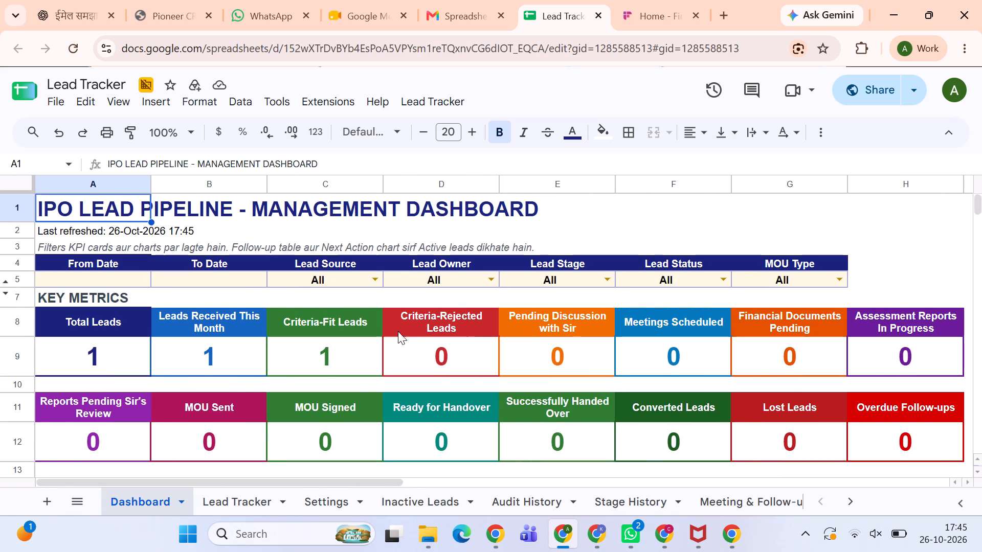
scroll(410, 333, down, 3)
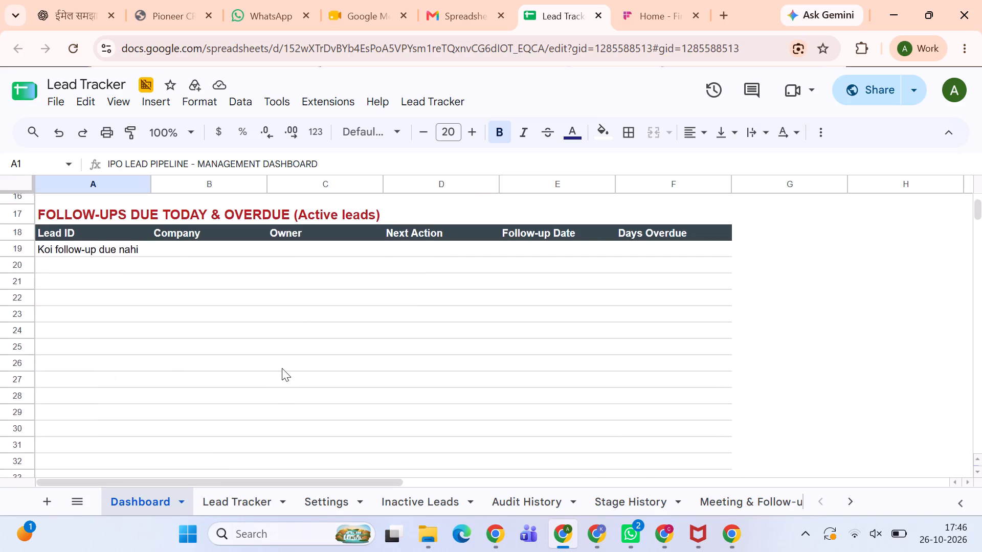
click(247, 501)
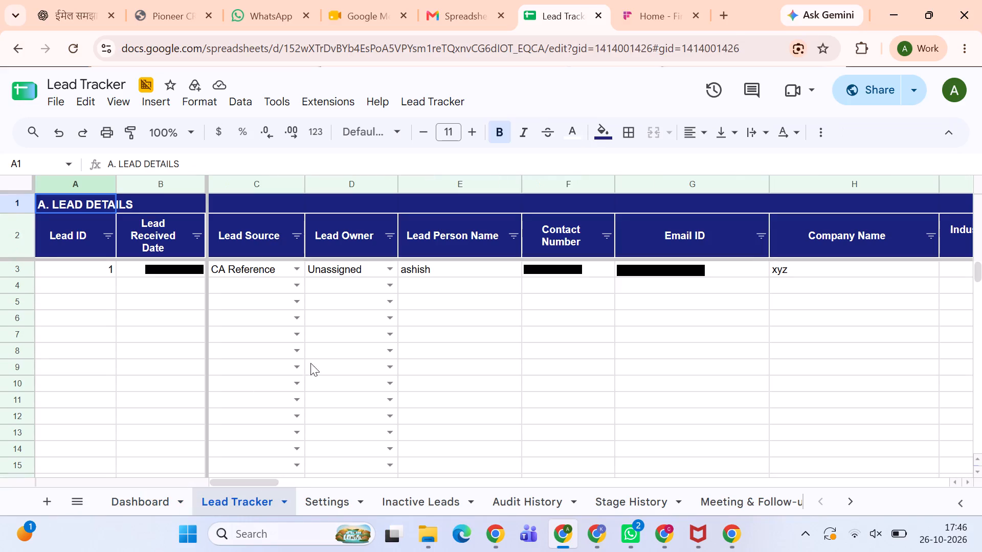
scroll(646, 360, left, 7)
scroll(646, 360, right, 6)
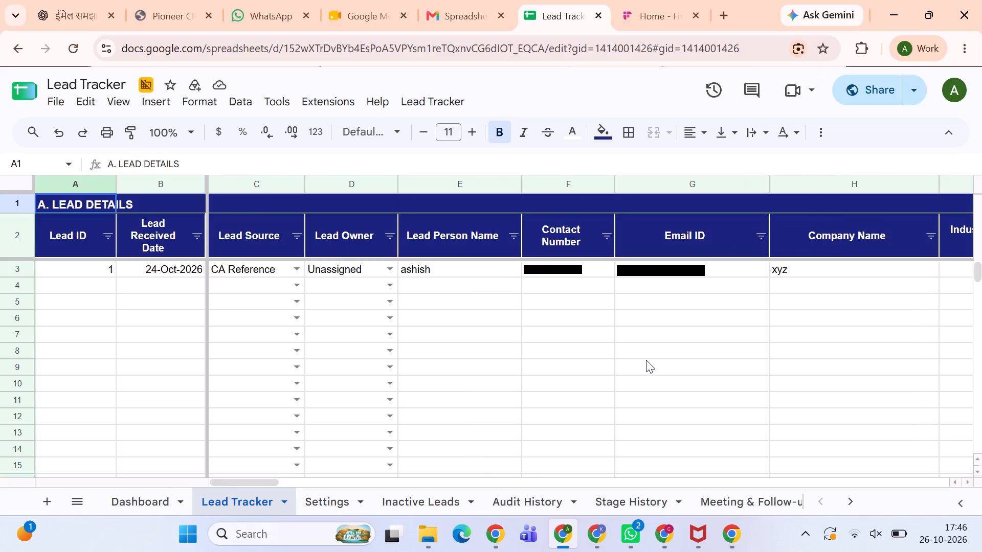
scroll(646, 360, right, 3)
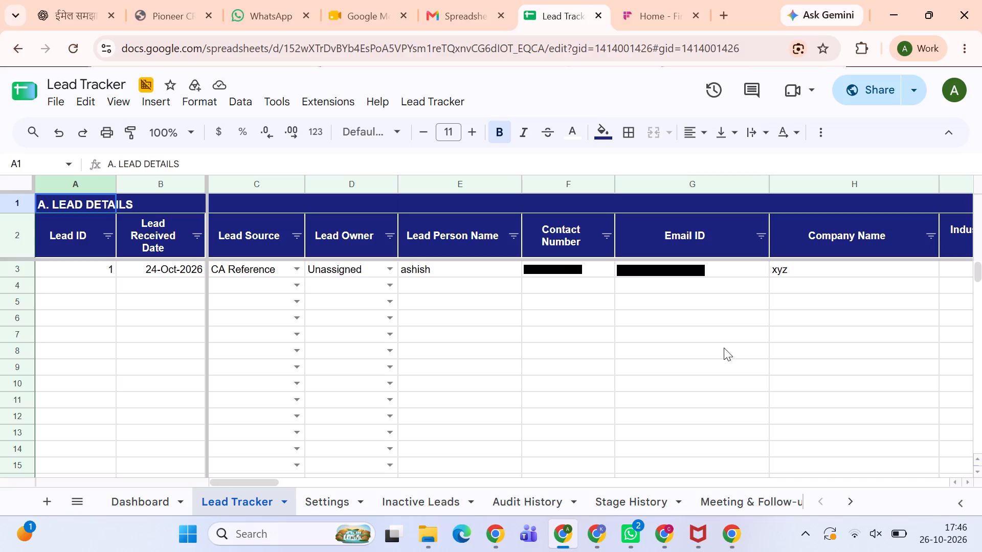
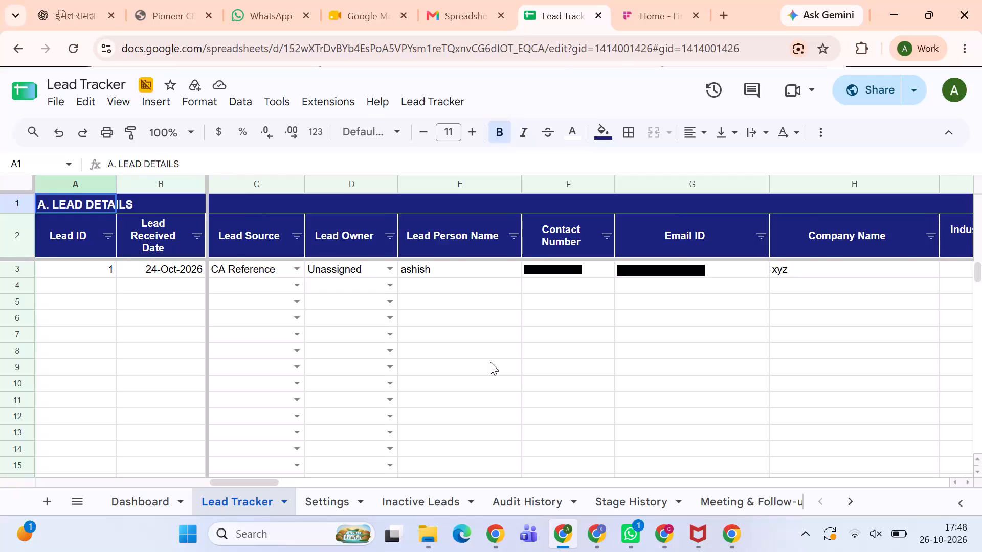
Examine the Lead Tracker sheet's columns from lead details through financial documents and meetings to the lead status and duplicate check fields.
scroll(490, 362, left, 3)
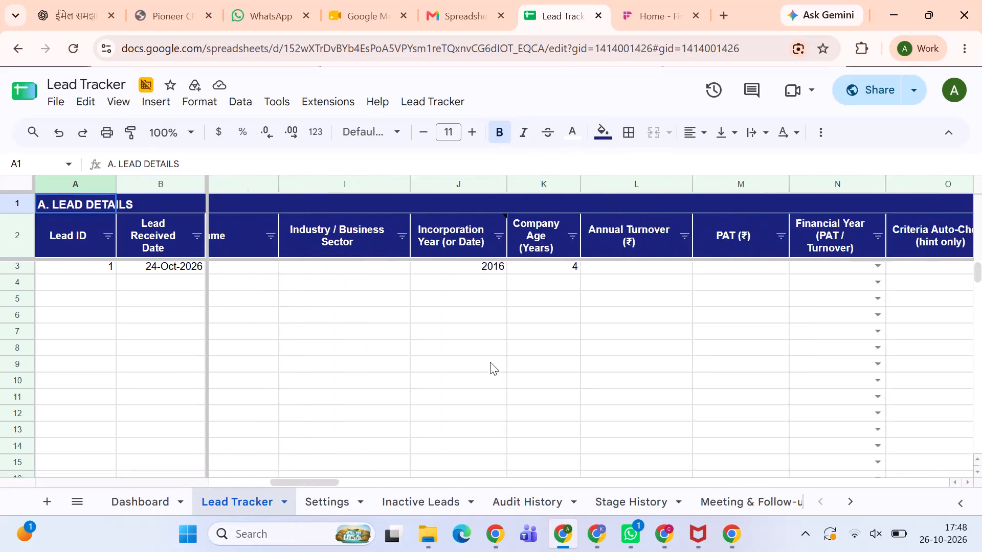
scroll(490, 362, left, 12)
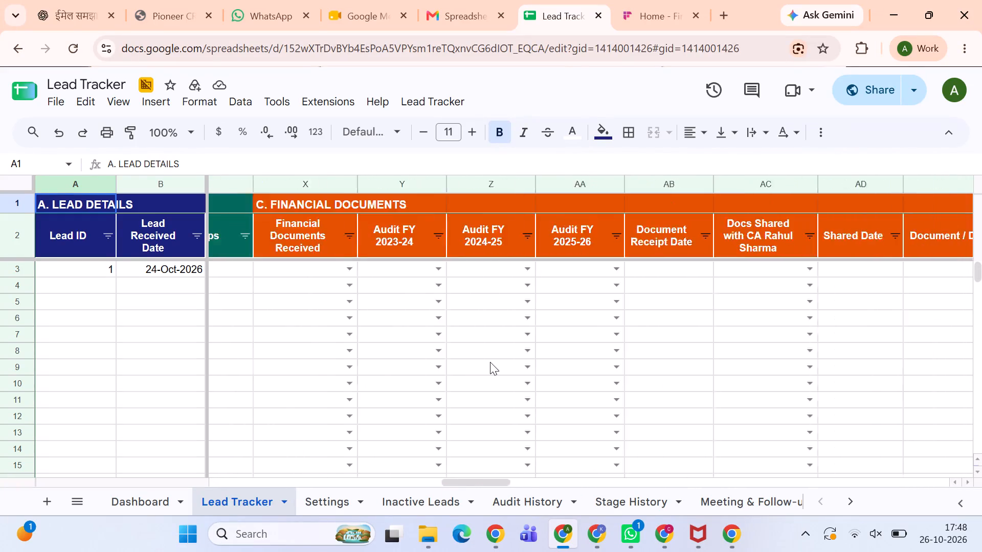
scroll(490, 362, left, 7)
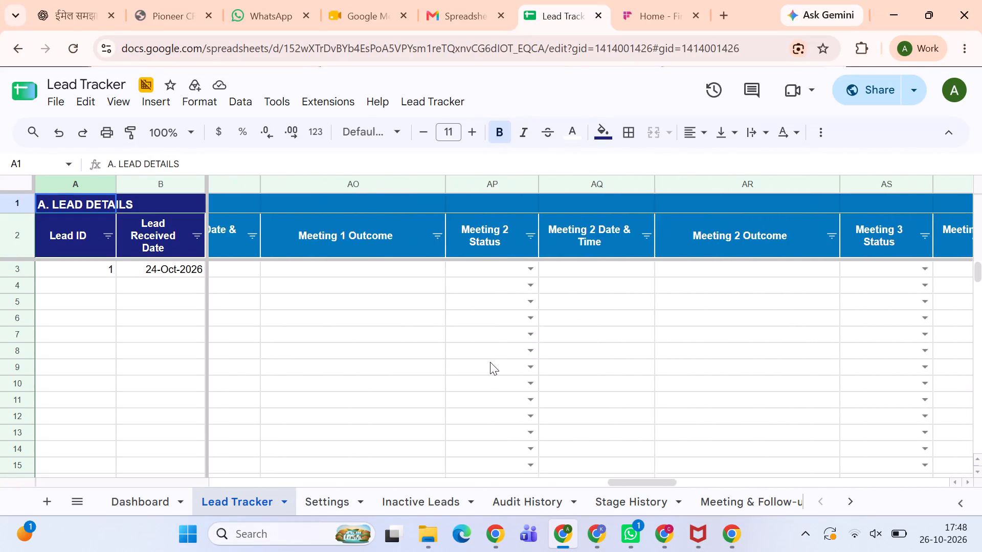
scroll(490, 362, left, 12)
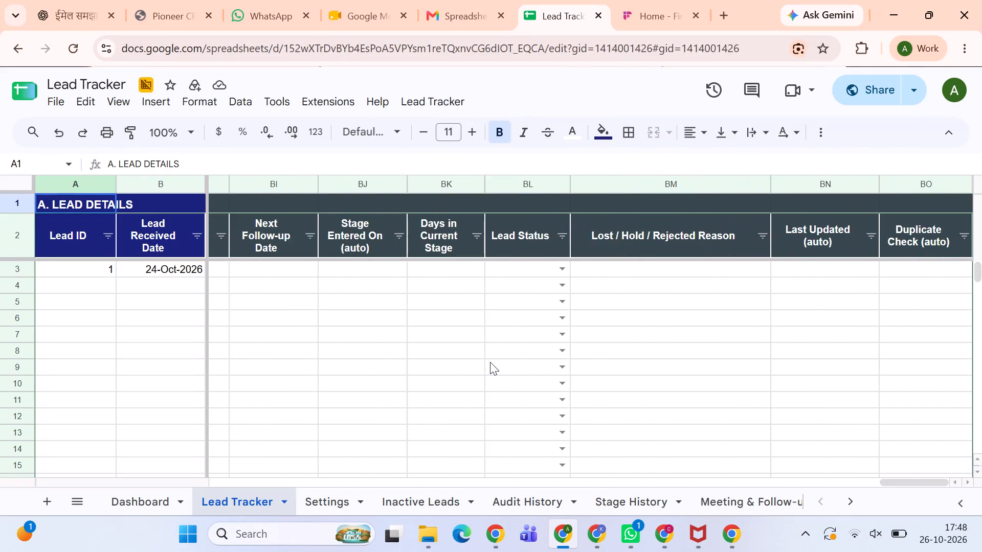
scroll(490, 362, left, 1)
scroll(490, 362, right, 19)
scroll(490, 362, right, 13)
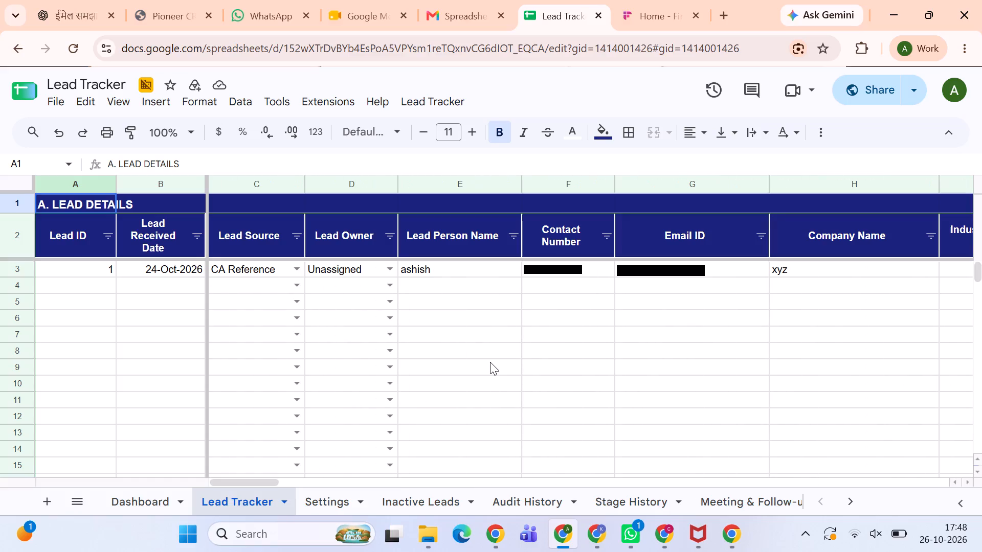
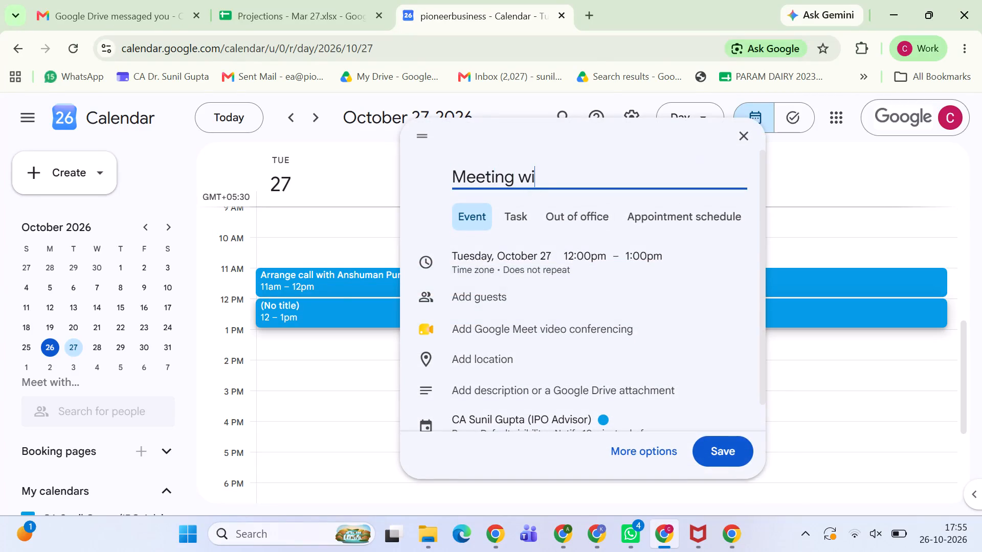
Title the new October 27 calendar event at 12:00pm–1:00pm "Meeting with Vipin Noida".
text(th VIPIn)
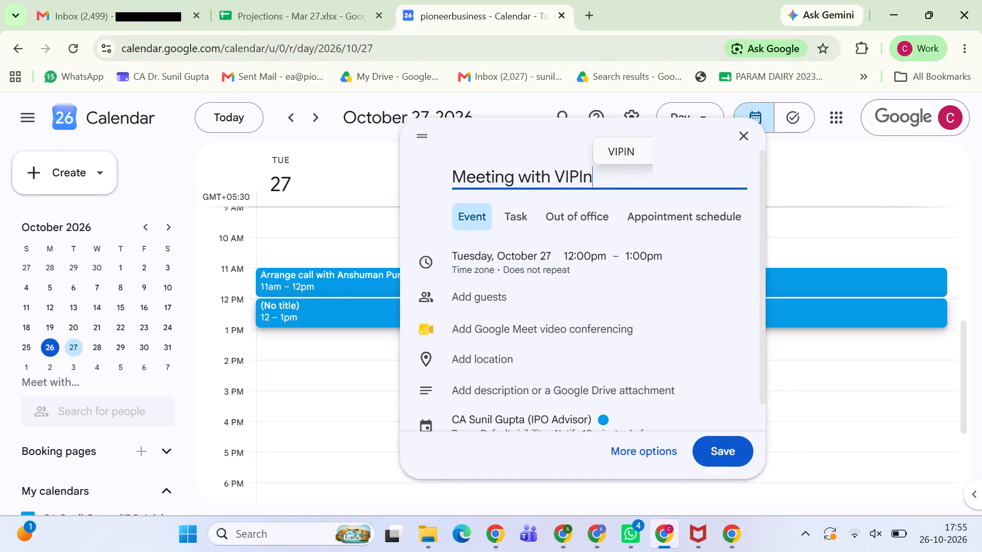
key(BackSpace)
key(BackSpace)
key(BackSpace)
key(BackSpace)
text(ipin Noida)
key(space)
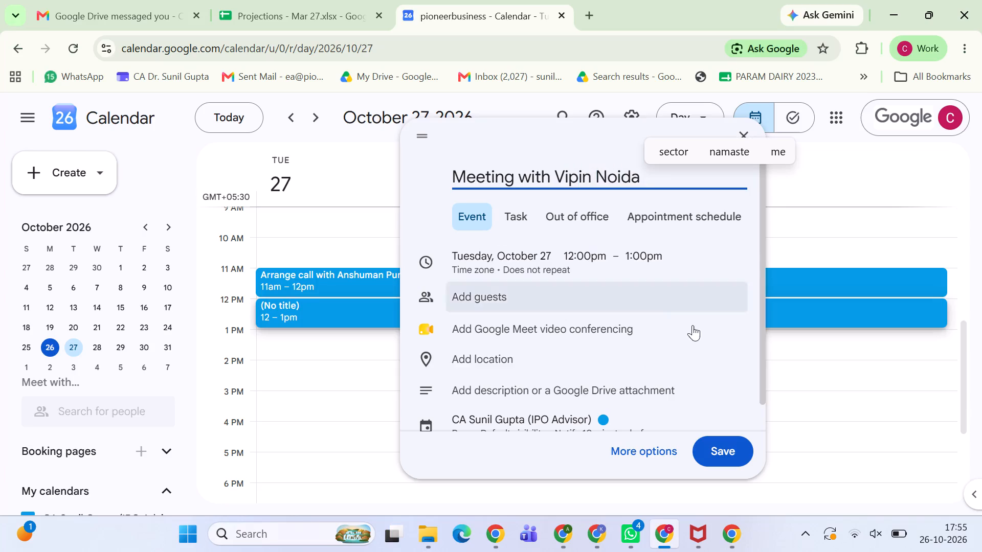
Add Google Meet video conferencing to the Vipin Noida meeting and copy its conference info.
click(653, 328)
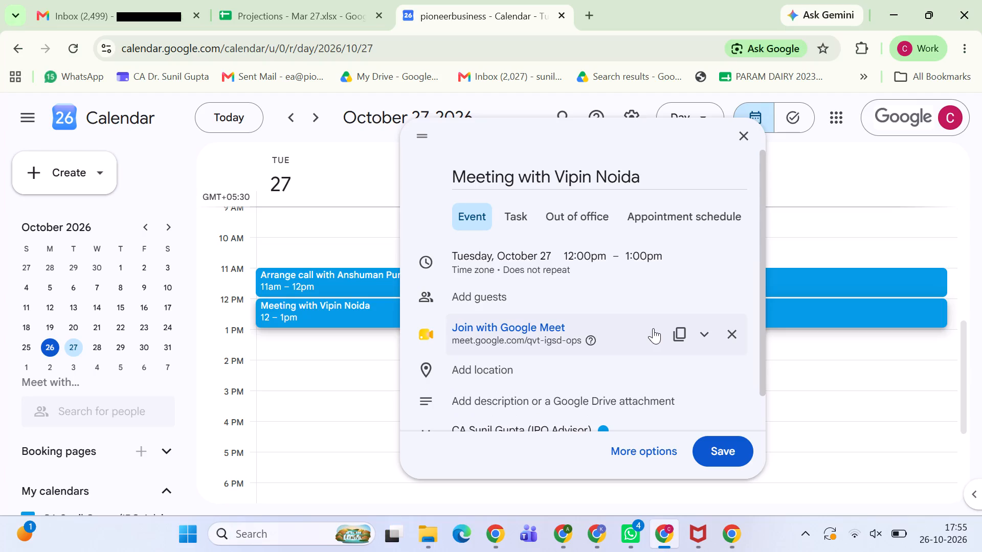
click(653, 328)
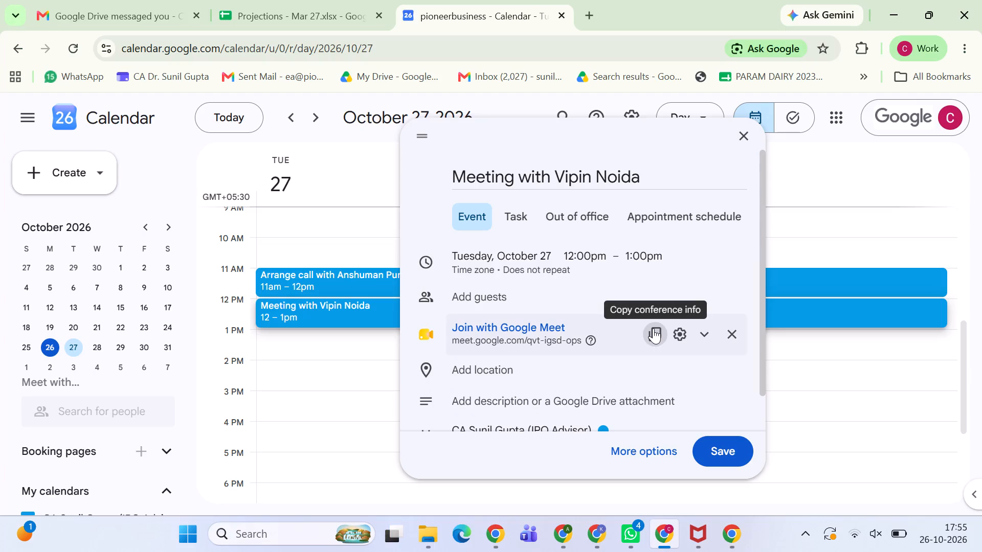
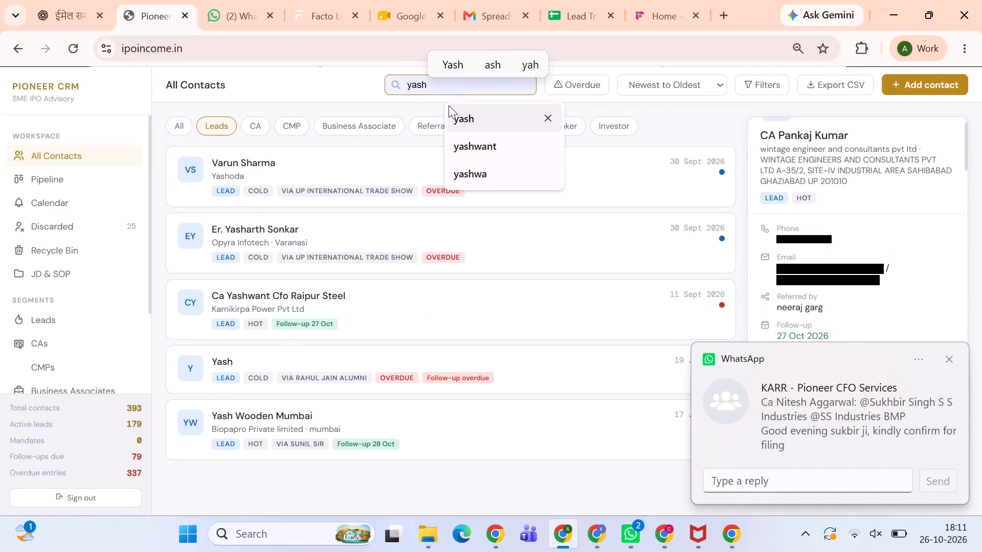
Add a note to the Biopapro Private limited lead with the copied reply to Sunilji, ending in ", as said by yash sir".
click(573, 439)
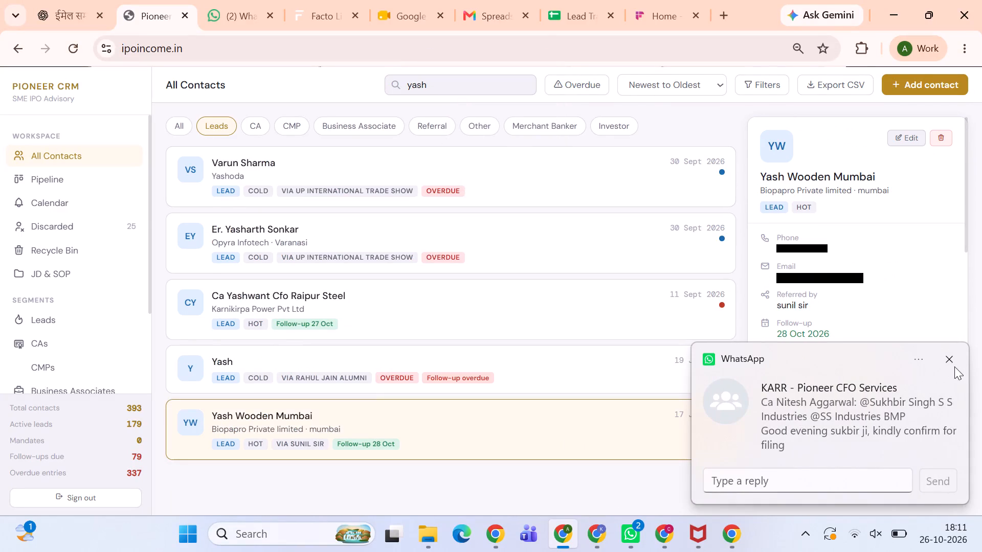
click(951, 364)
scroll(865, 378, down, 3)
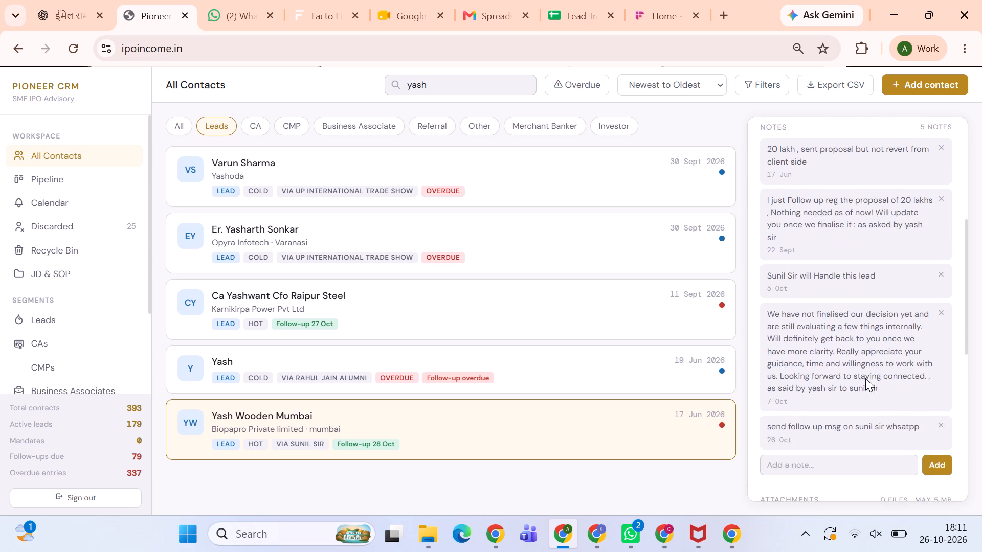
scroll(865, 378, down, 1)
click(837, 368)
key(ctrl+v)
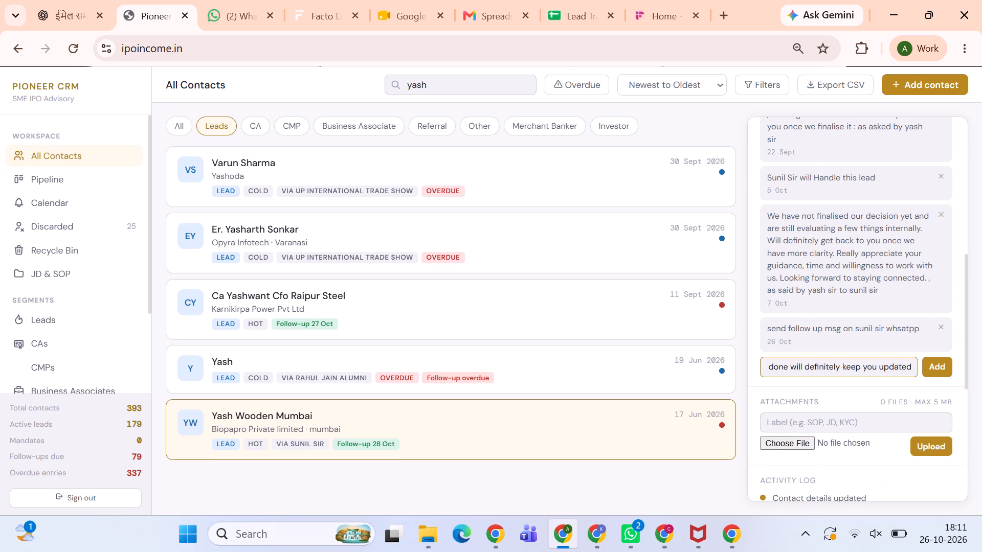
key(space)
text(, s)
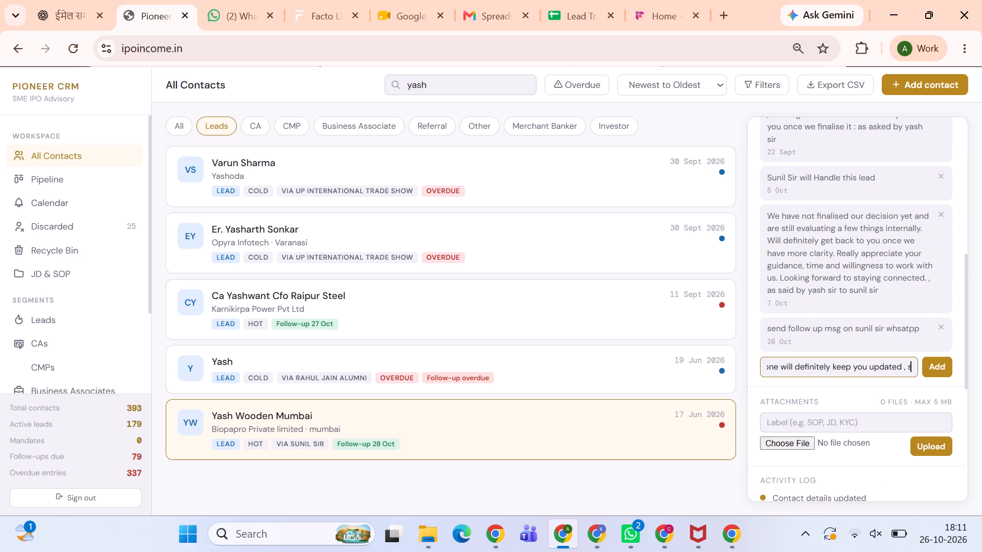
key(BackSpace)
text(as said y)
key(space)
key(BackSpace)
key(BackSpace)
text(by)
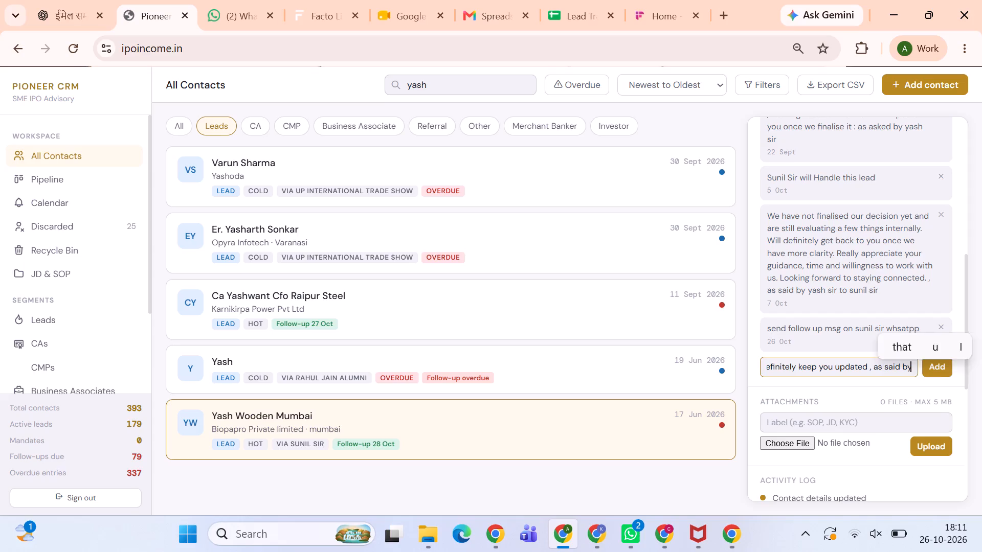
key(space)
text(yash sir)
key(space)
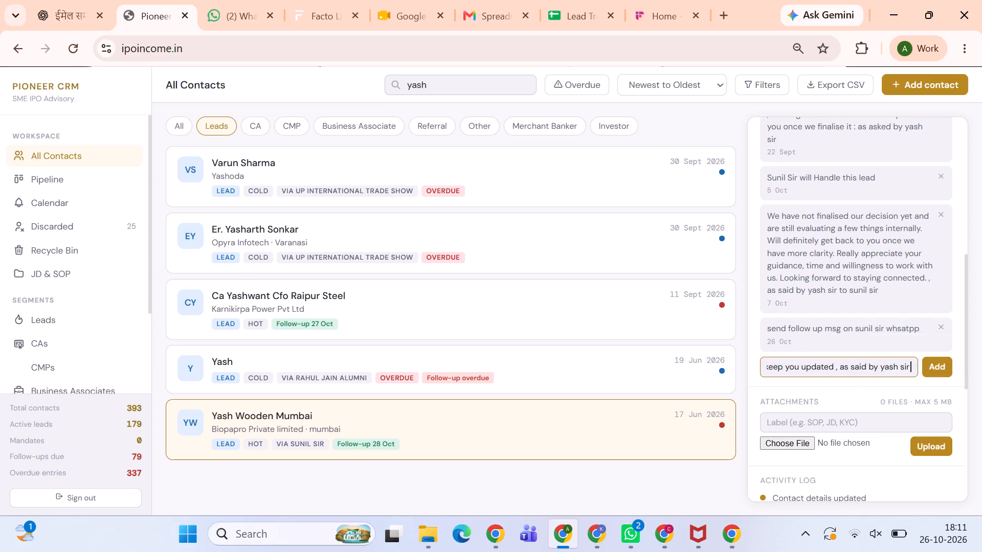
click(839, 411)
click(938, 362)
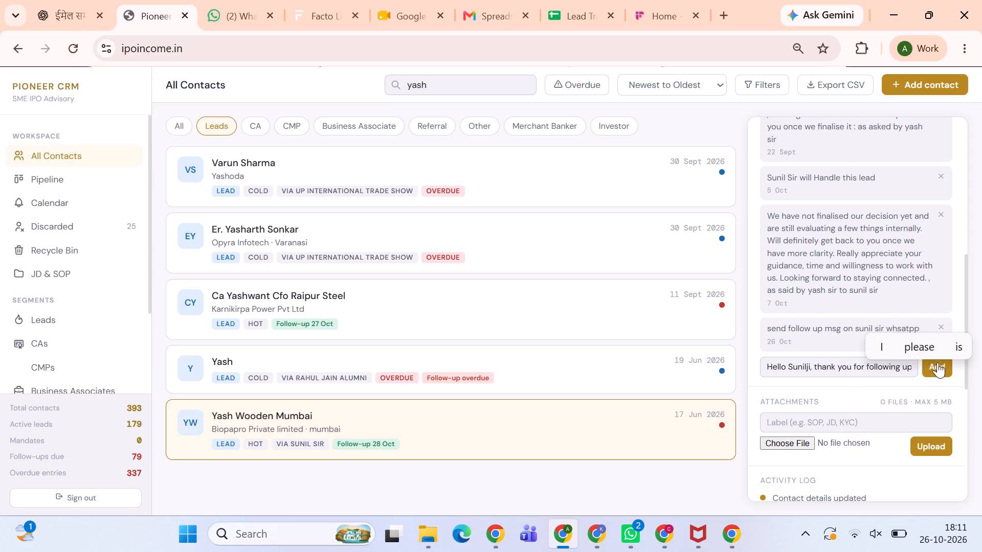
Open the Biopapro Private limited lead's contact details for editing.
scroll(904, 269, up, 4)
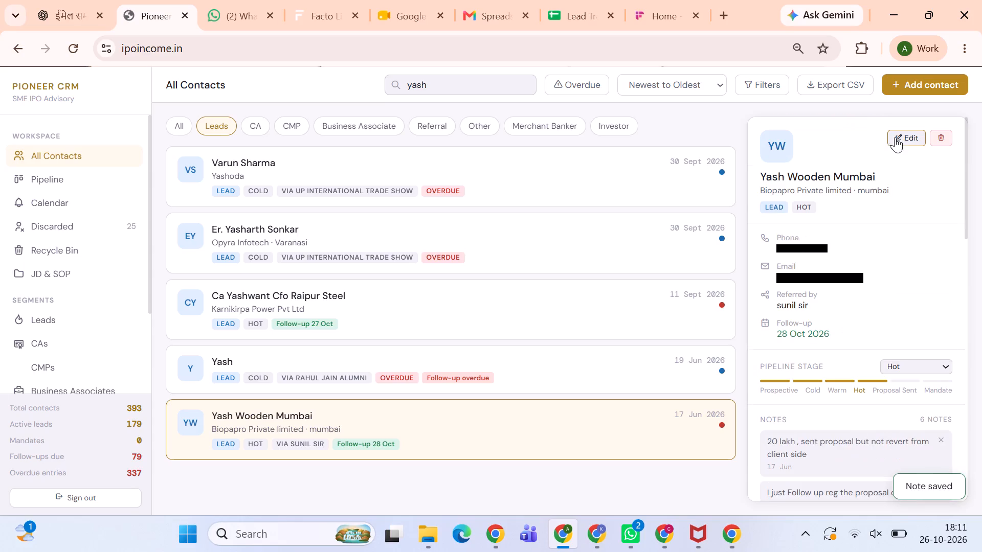
click(896, 139)
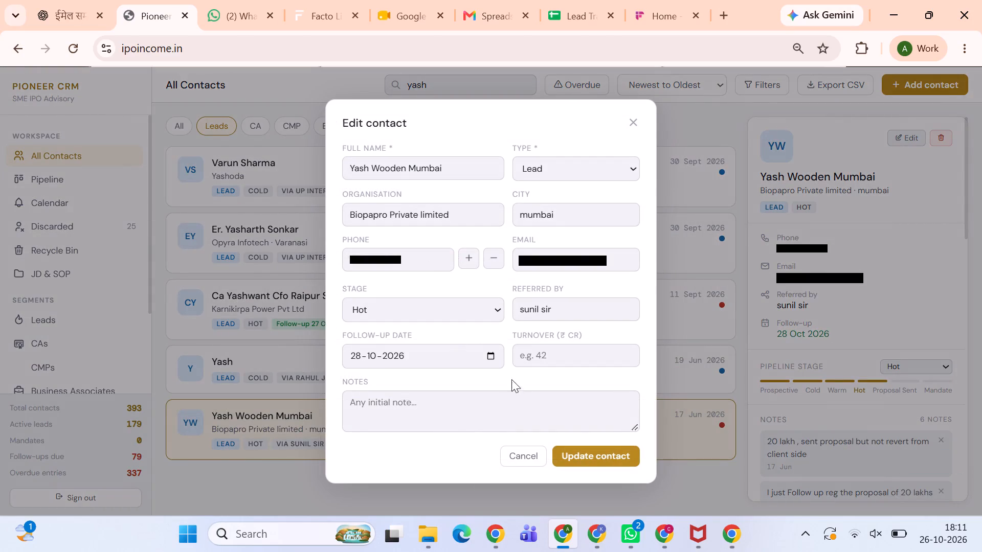
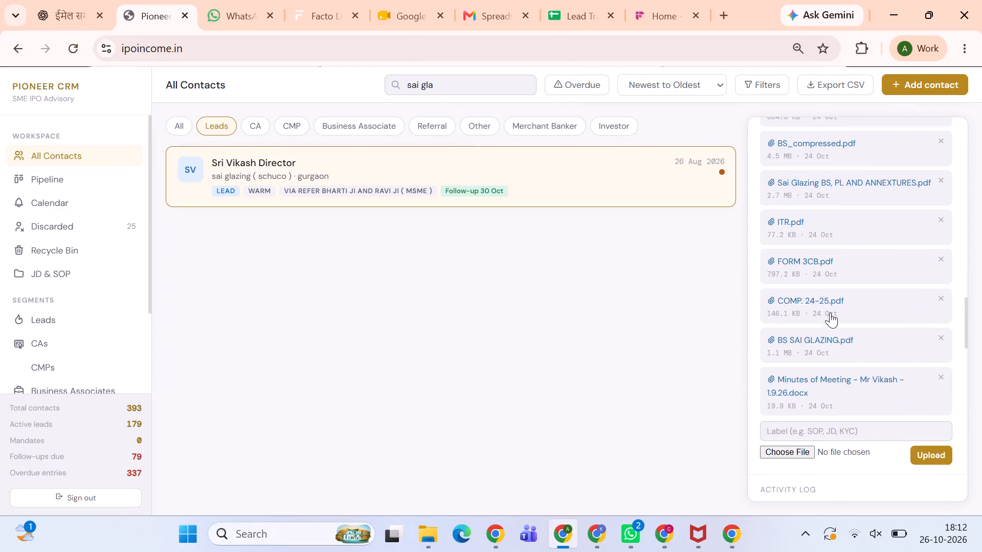
Review the sai glazing lead's attached files, from the meeting minutes back up to the attachments list's start and the latest note.
scroll(830, 312, up, 2)
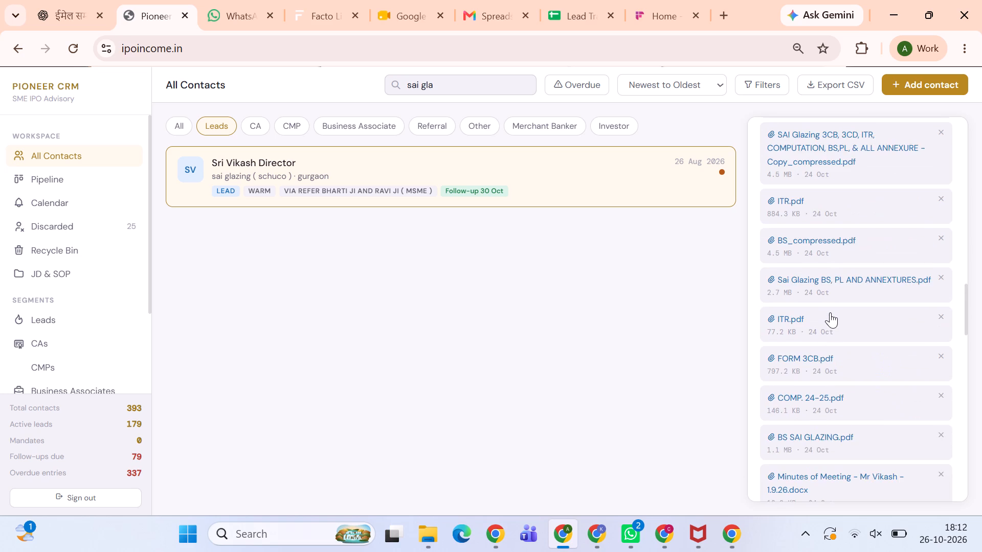
scroll(830, 312, up, 3)
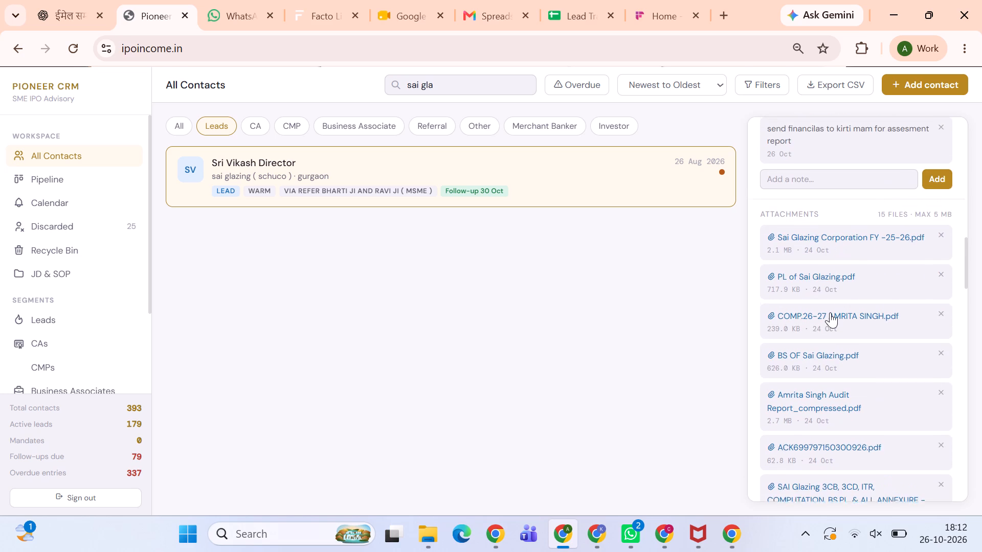
scroll(830, 312, up, 1)
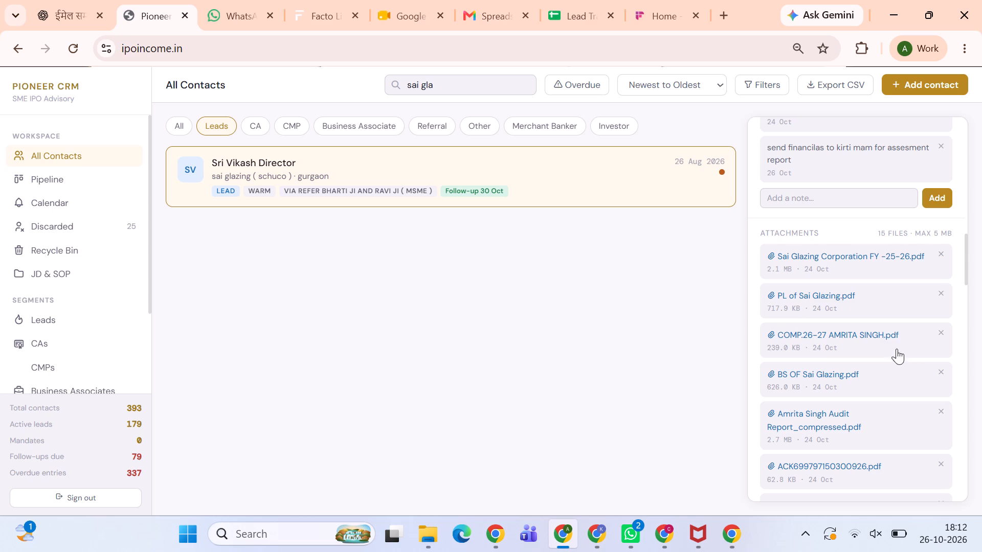
Review the financial documents and meeting minutes attached to the Sai Glazing lead in Pioneer CRM.
scroll(853, 348, down, 1)
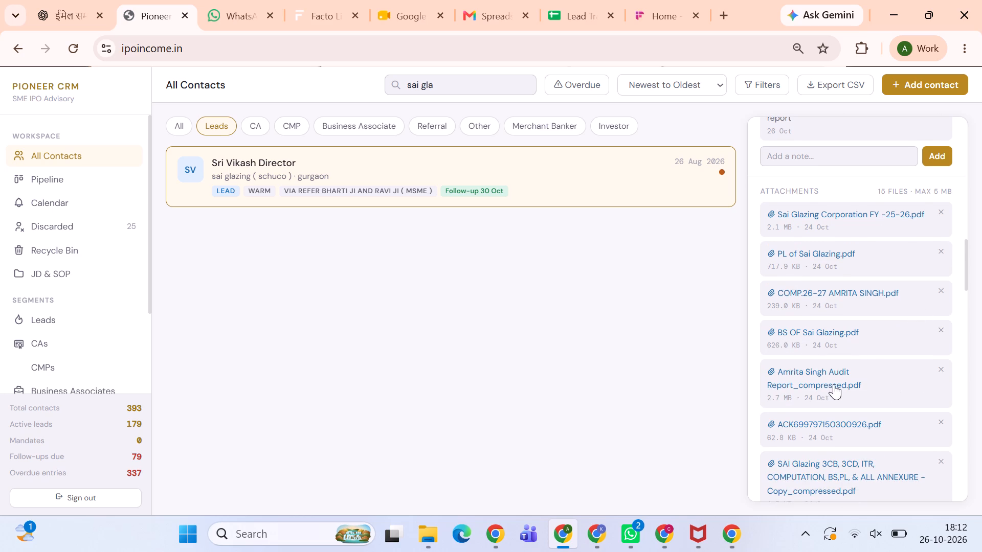
scroll(834, 384, down, 2)
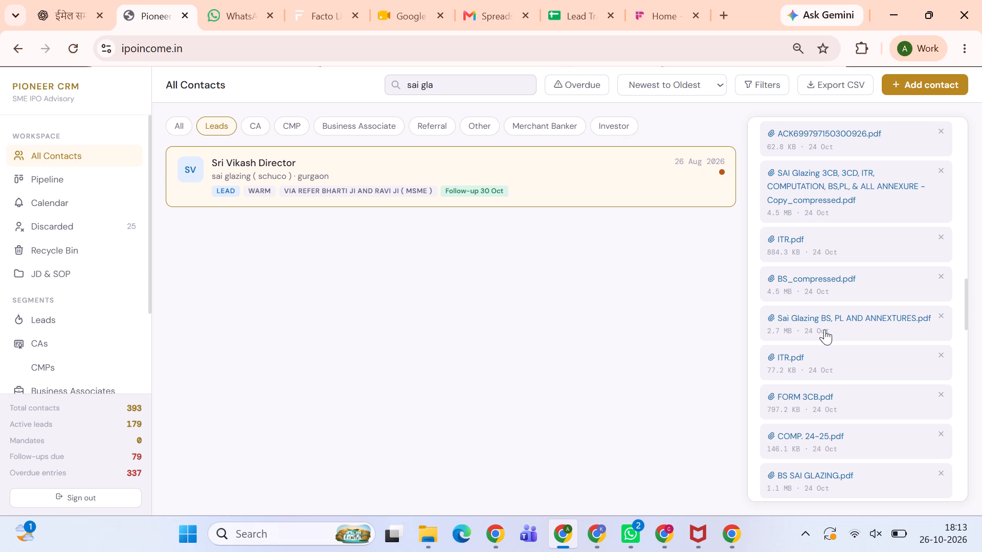
scroll(864, 366, down, 1)
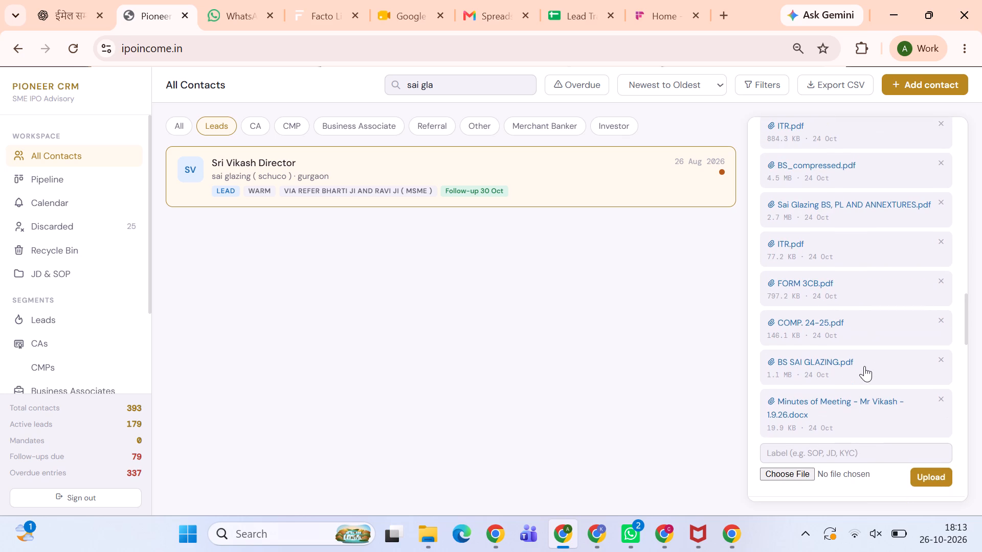
scroll(774, 217, up, 3)
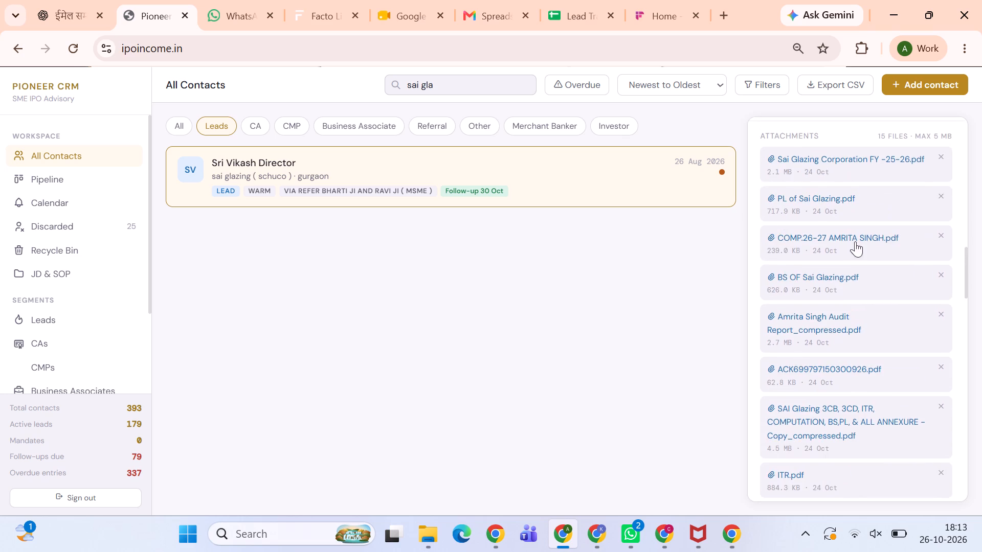
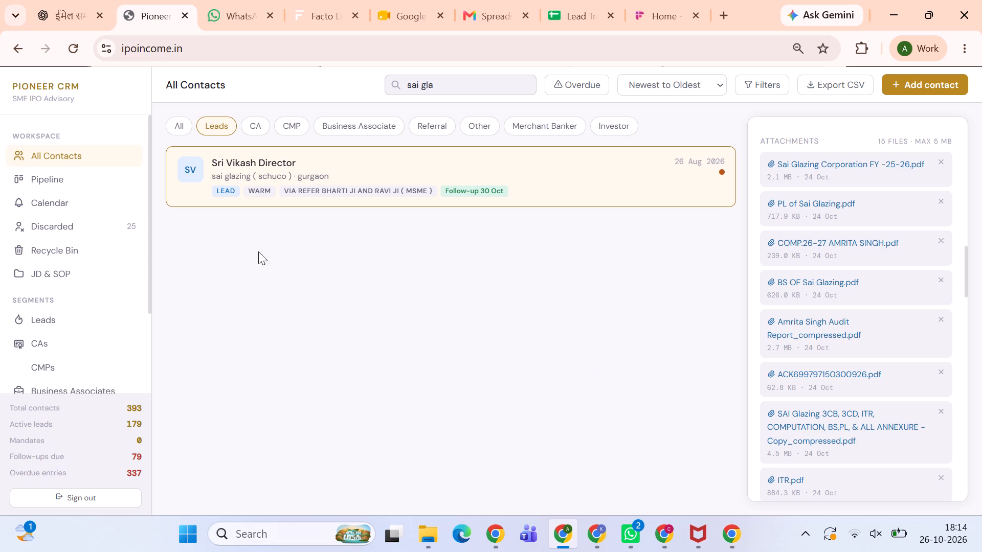
Switch to the Facto app and look through the open tasks on all pages of the Delegation list.
click(342, 5)
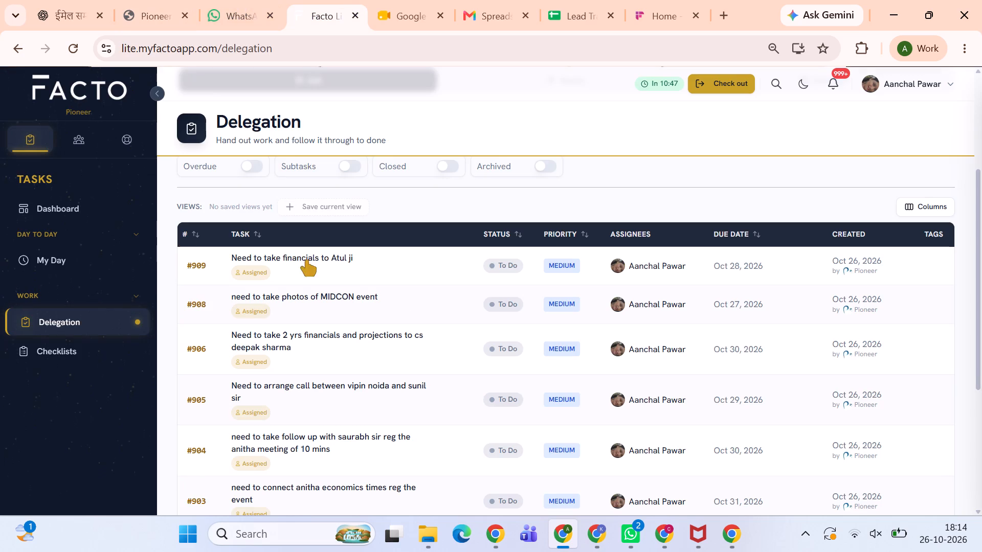
scroll(407, 312, down, 3)
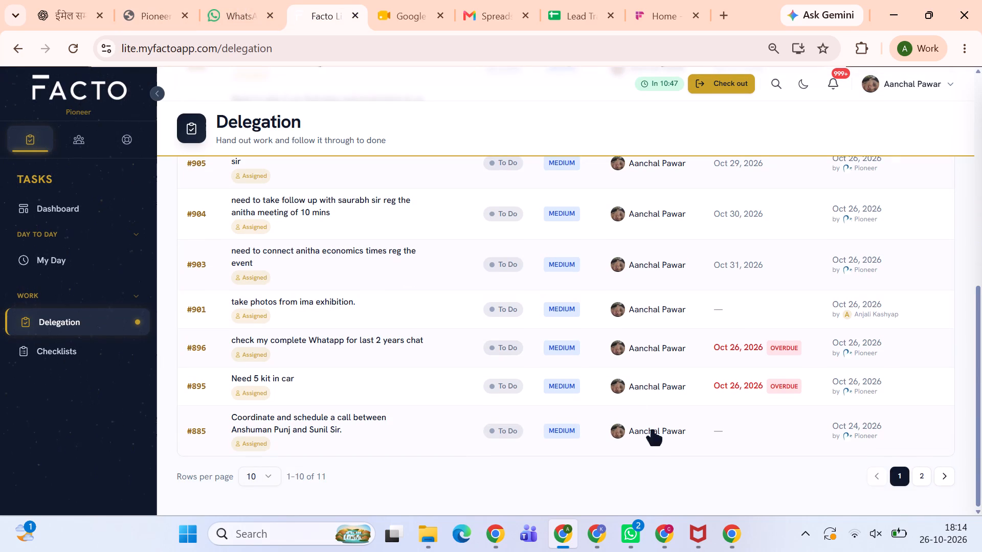
click(918, 478)
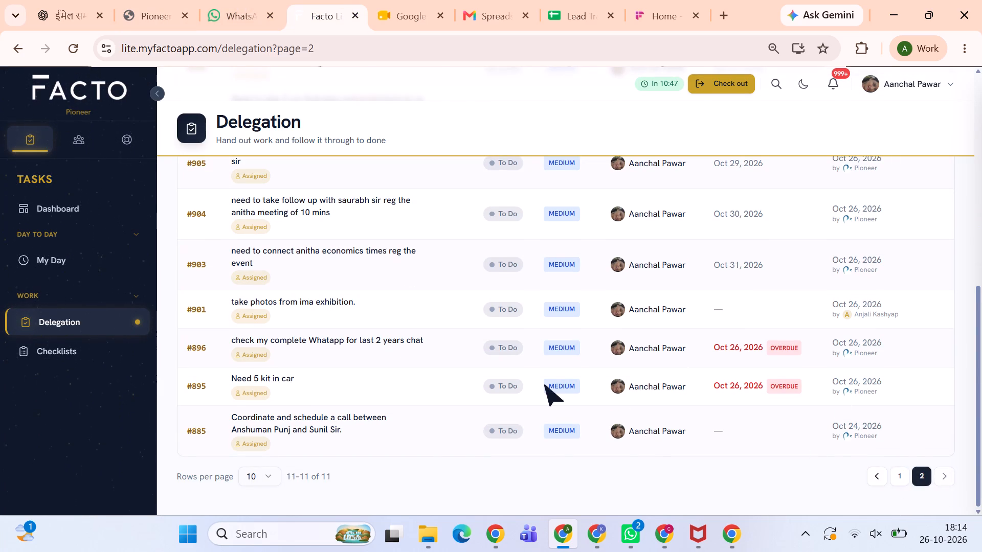
scroll(545, 385, down, 2)
scroll(470, 345, down, 2)
scroll(470, 345, up, 2)
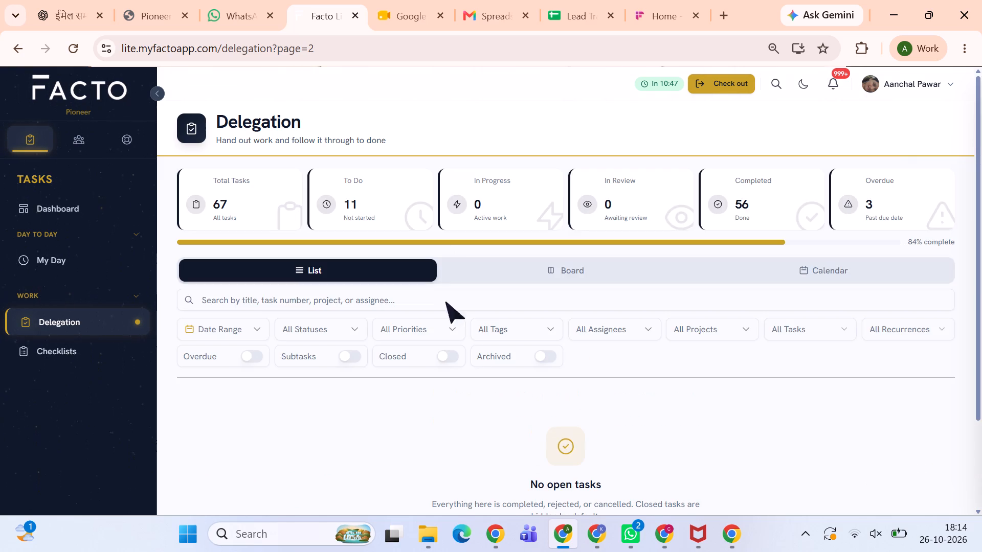
scroll(349, 354, down, 2)
click(81, 316)
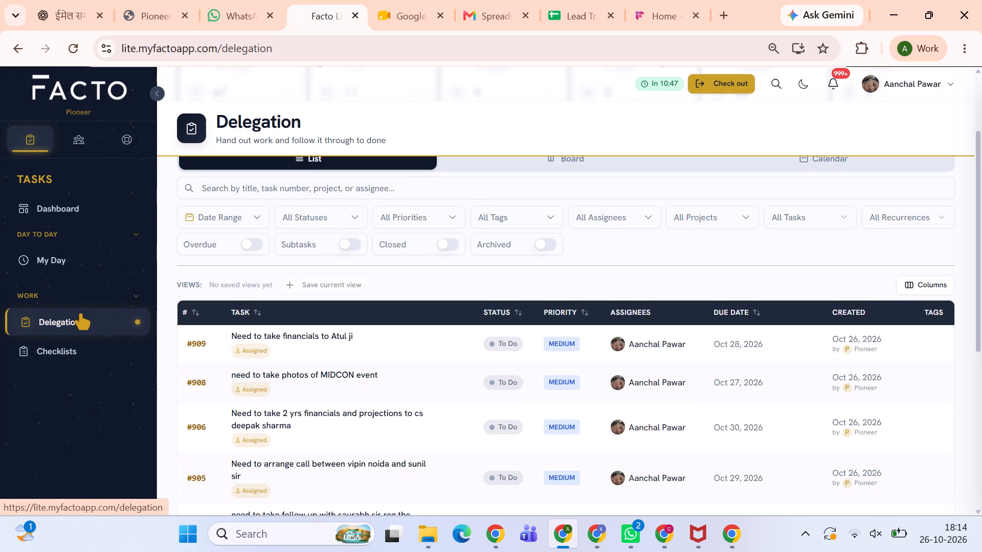
scroll(372, 398, down, 4)
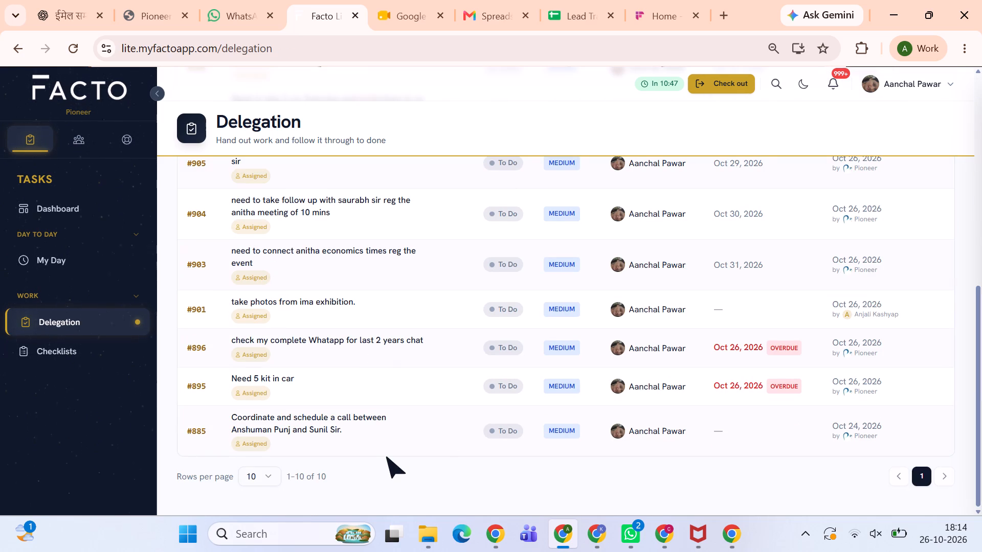
Advance the "Need 5 kit in car" task through In Progress to Completed, and return to the Delegation list.
click(358, 387)
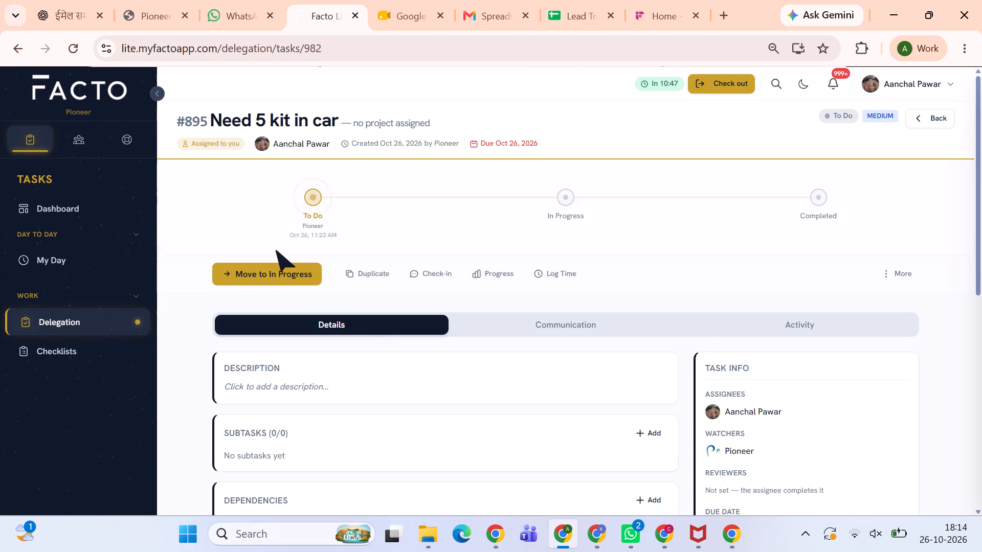
click(273, 264)
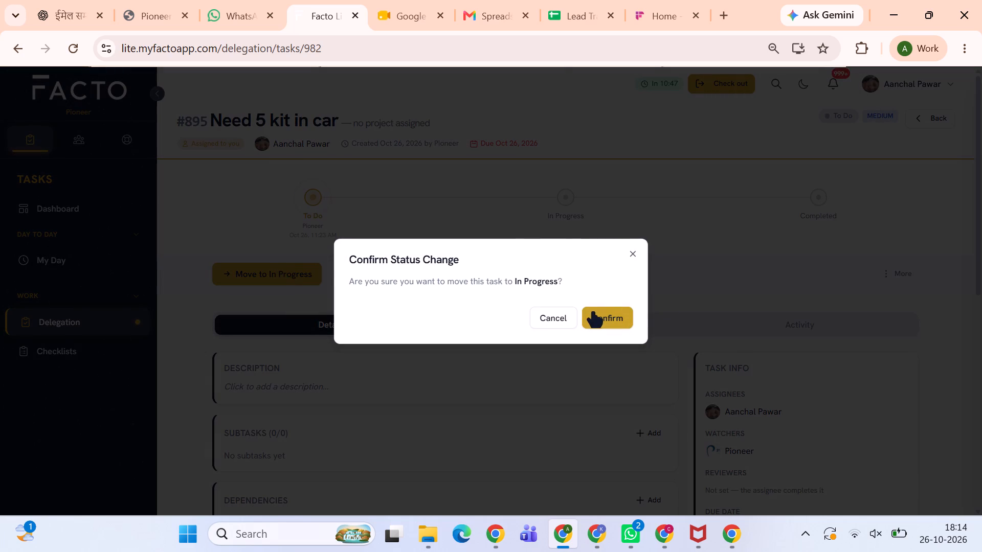
click(593, 314)
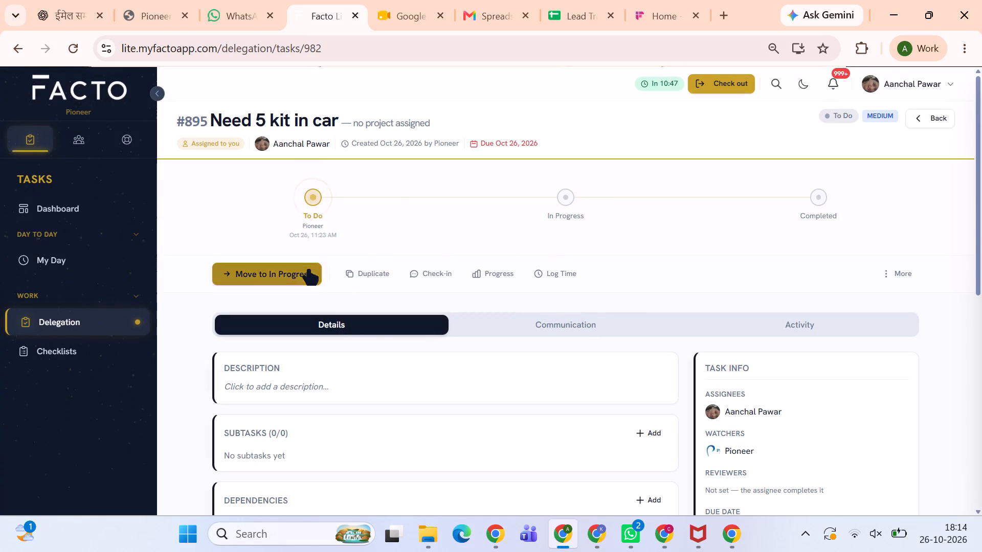
click(309, 271)
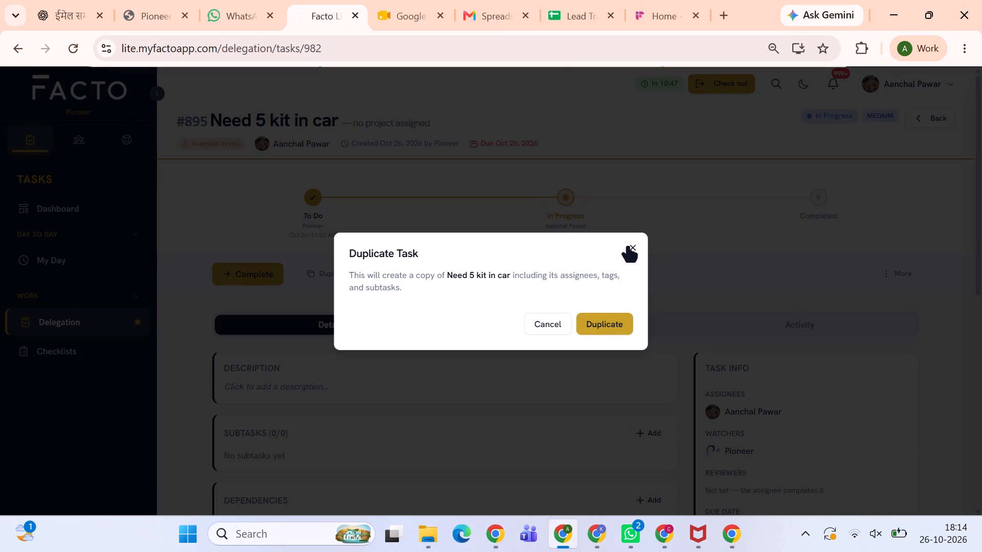
click(628, 248)
click(246, 267)
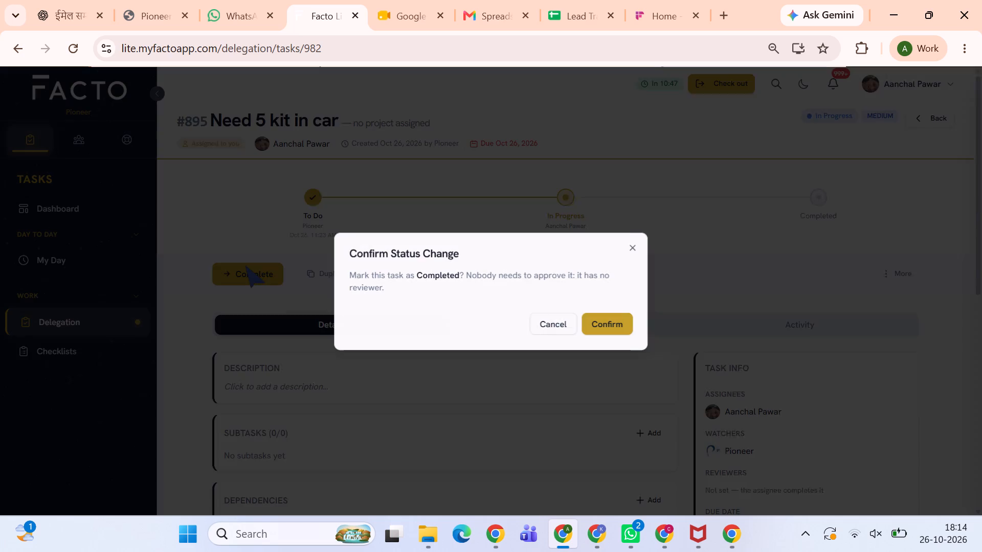
click(610, 316)
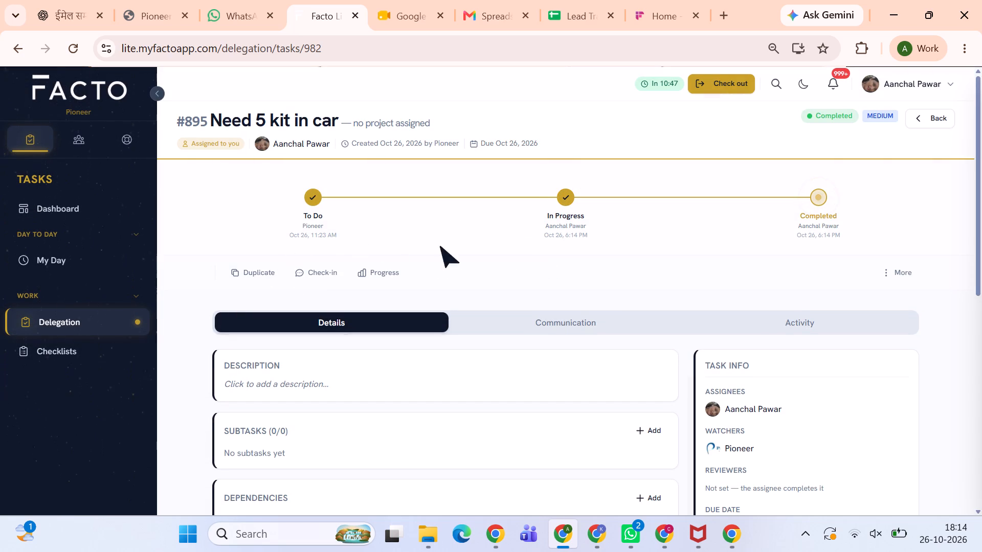
click(95, 320)
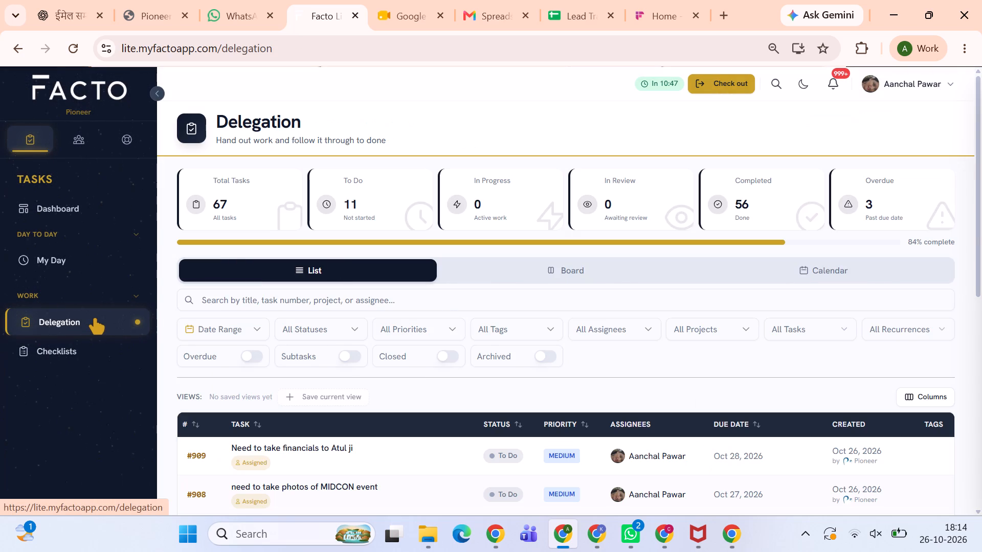
scroll(438, 385, down, 5)
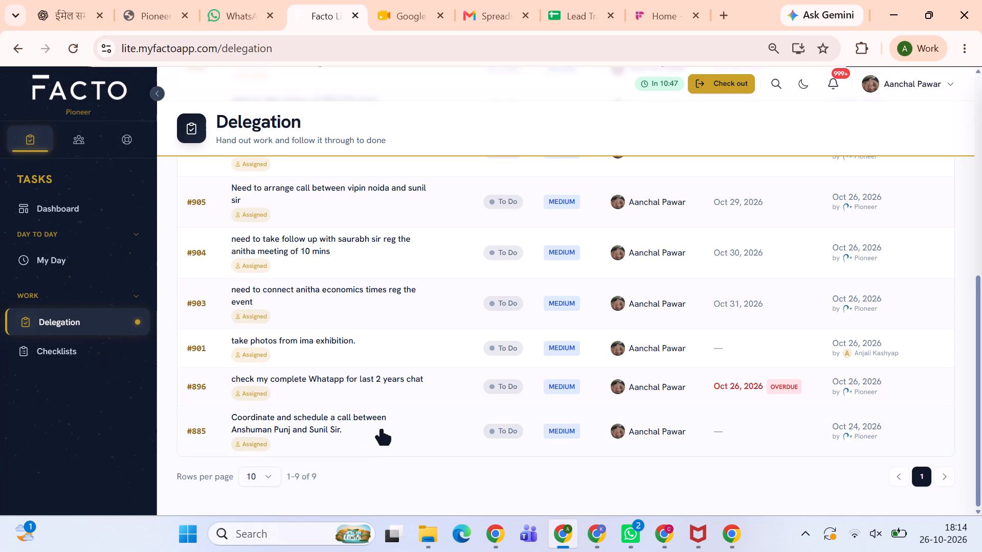
scroll(374, 304, up, 1)
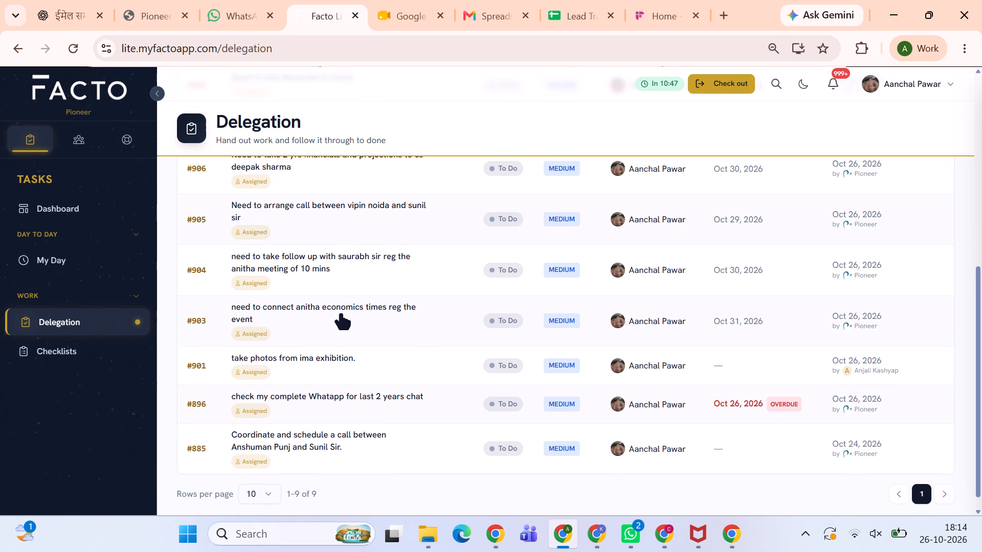
scroll(376, 284, up, 1)
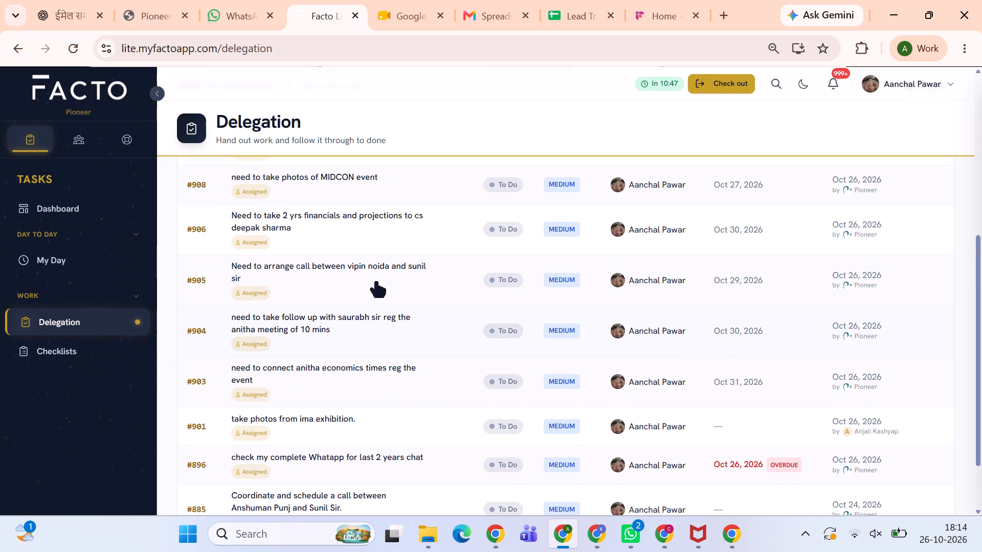